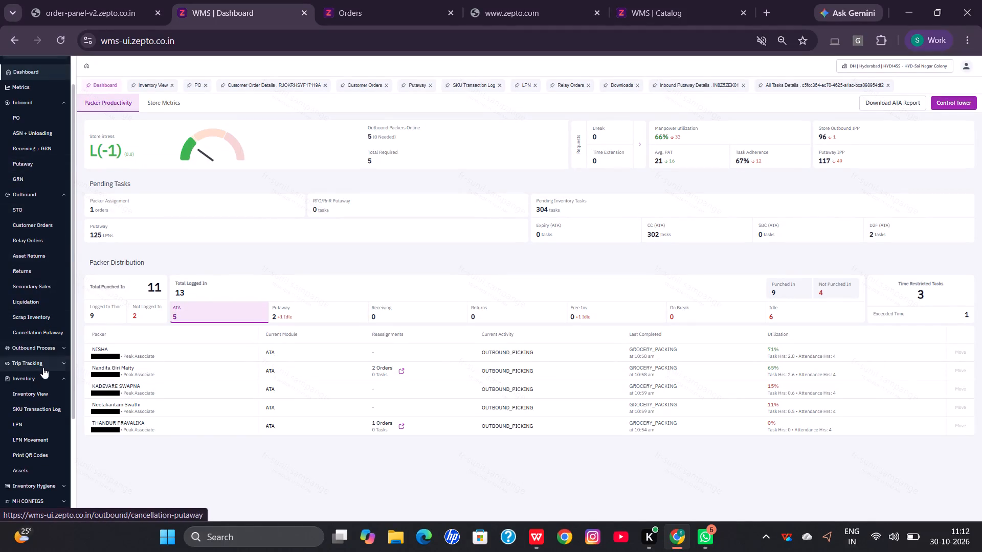
left_click(45, 410)
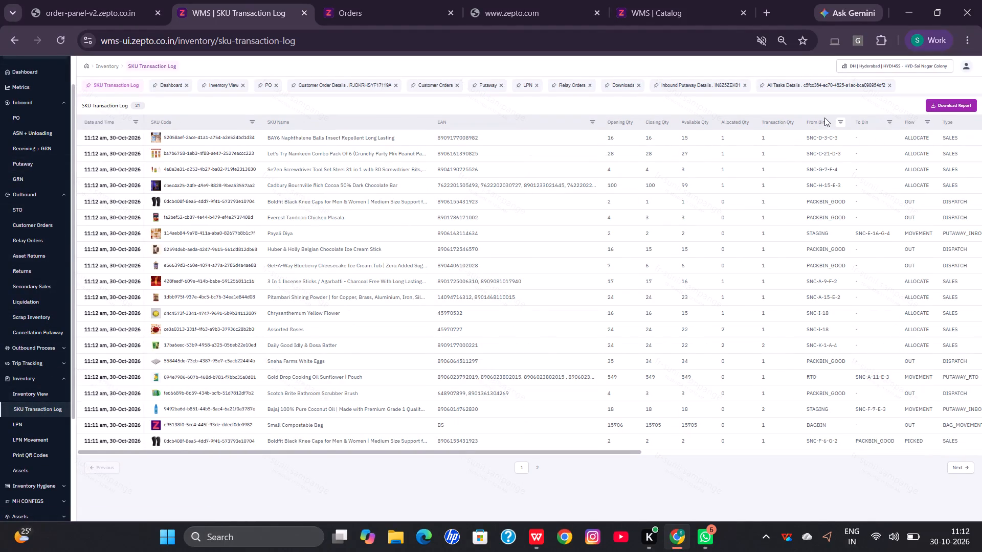
scroll(824, 118, "left", 3)
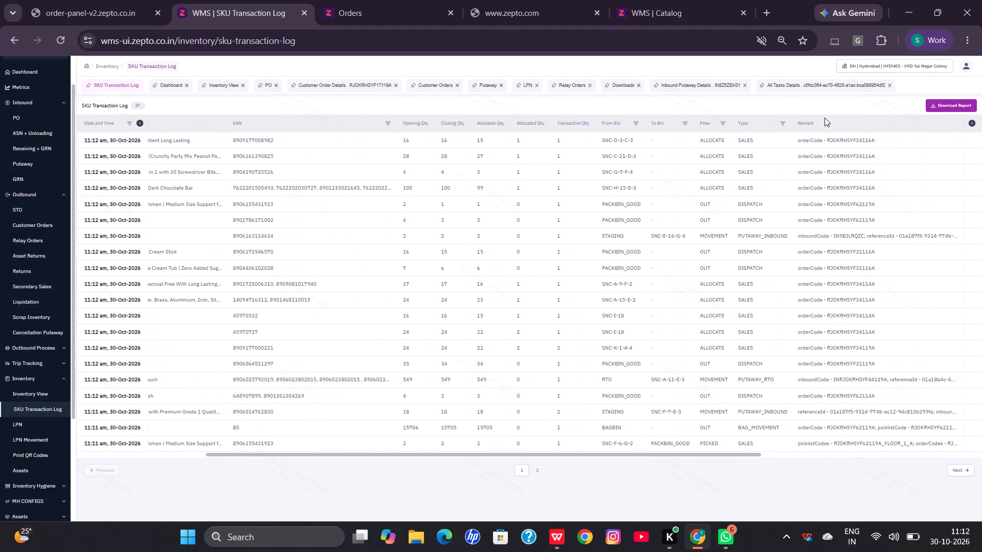
scroll(824, 118, "right", 4)
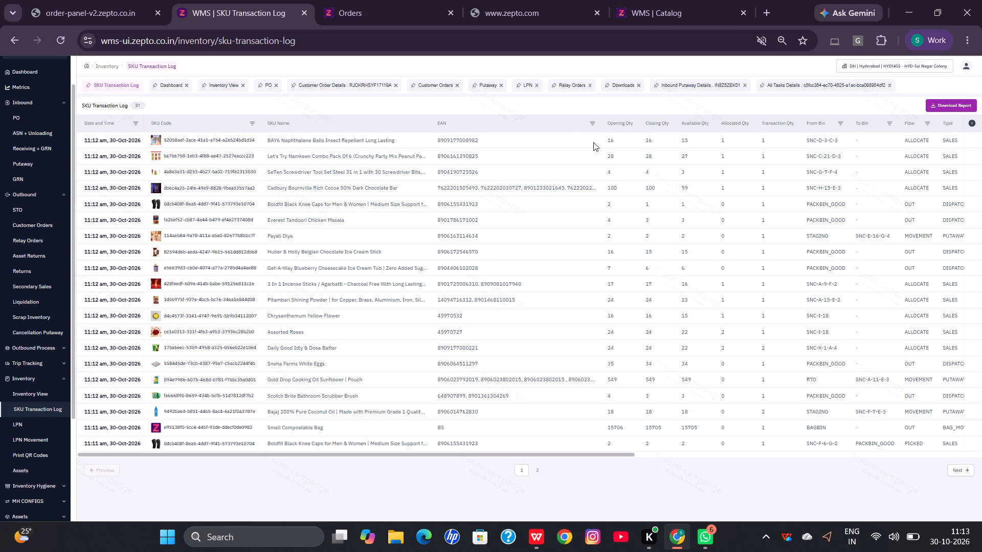
left_click(593, 126)
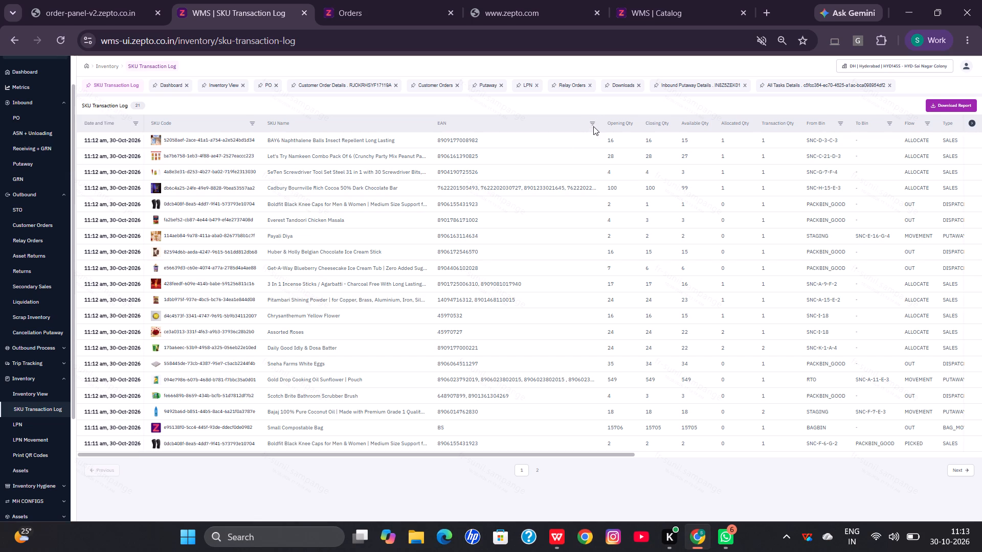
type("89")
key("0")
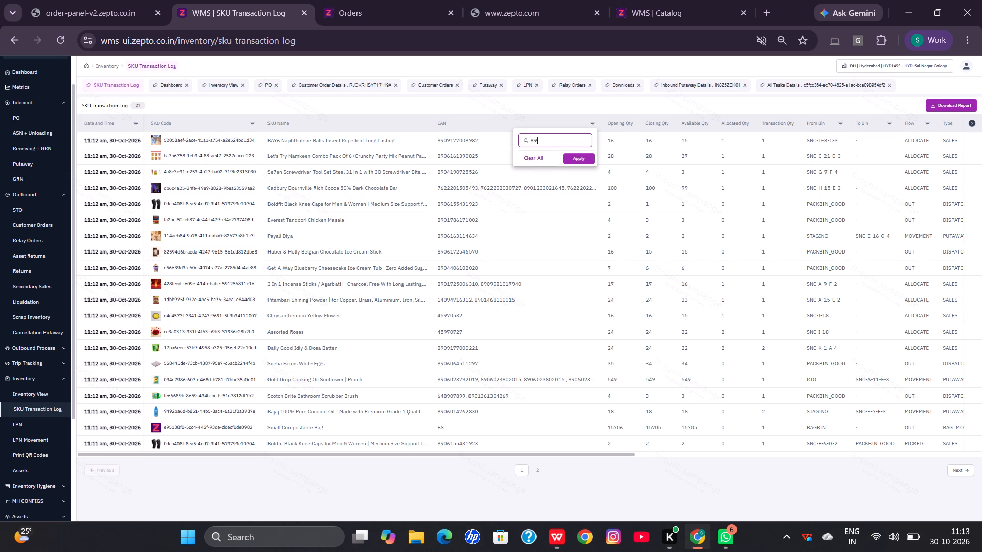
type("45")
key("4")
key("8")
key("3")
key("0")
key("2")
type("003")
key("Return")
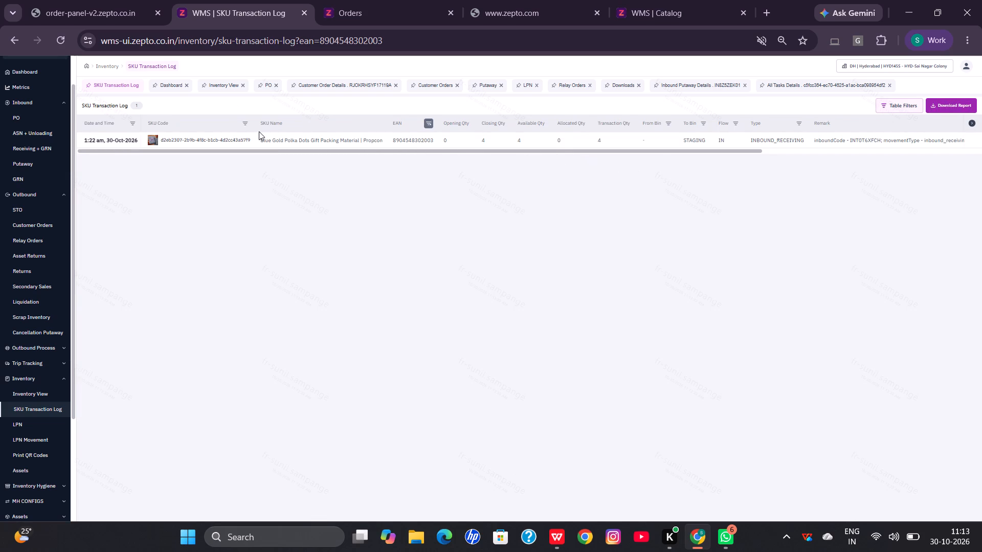
Copy the SKU code of the Blue Gold Polka Dots gift packing item and filter the SKU BIN LPN inventory view by it.
triple_click(195, 137)
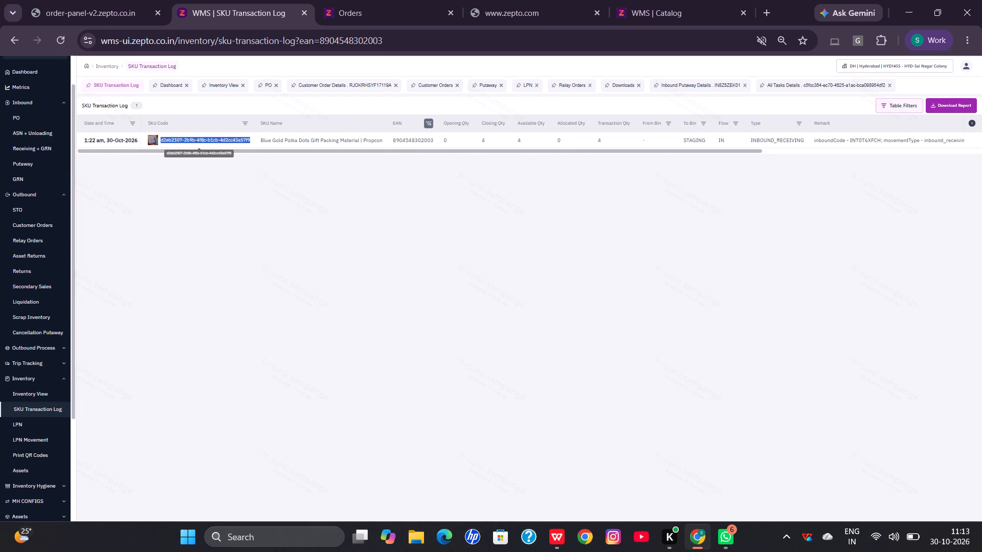
key("ctrl+c")
key("ctrl+c")
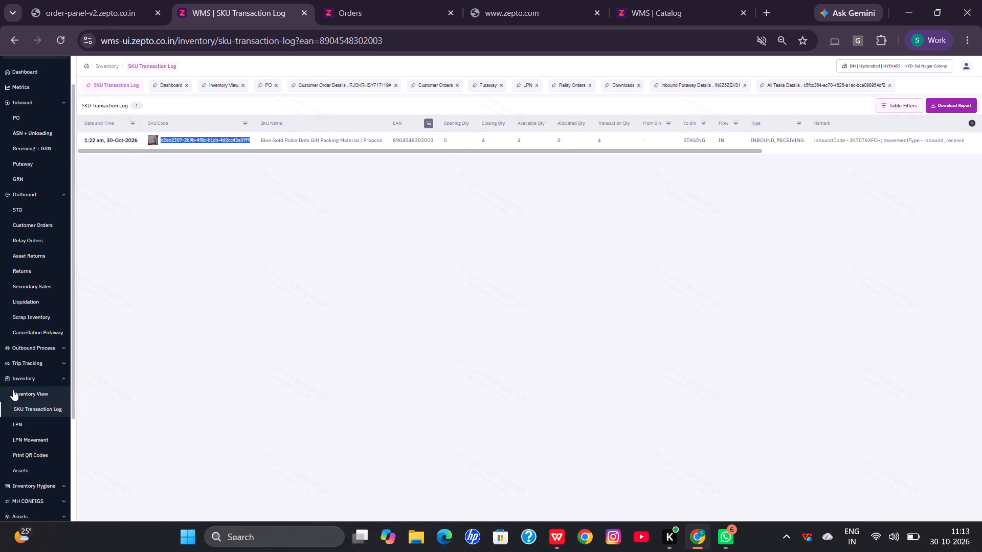
left_click(35, 388)
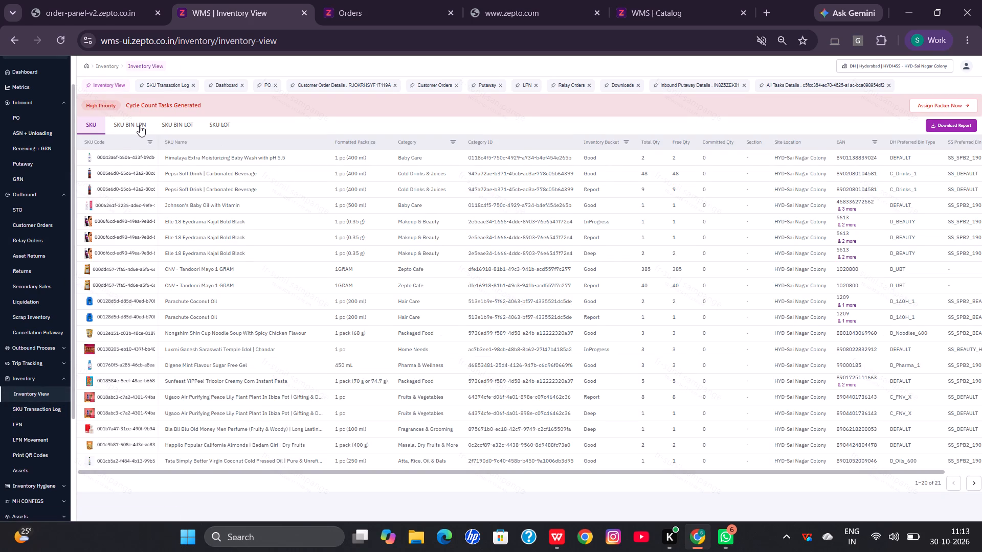
left_click(140, 125)
left_click(150, 142)
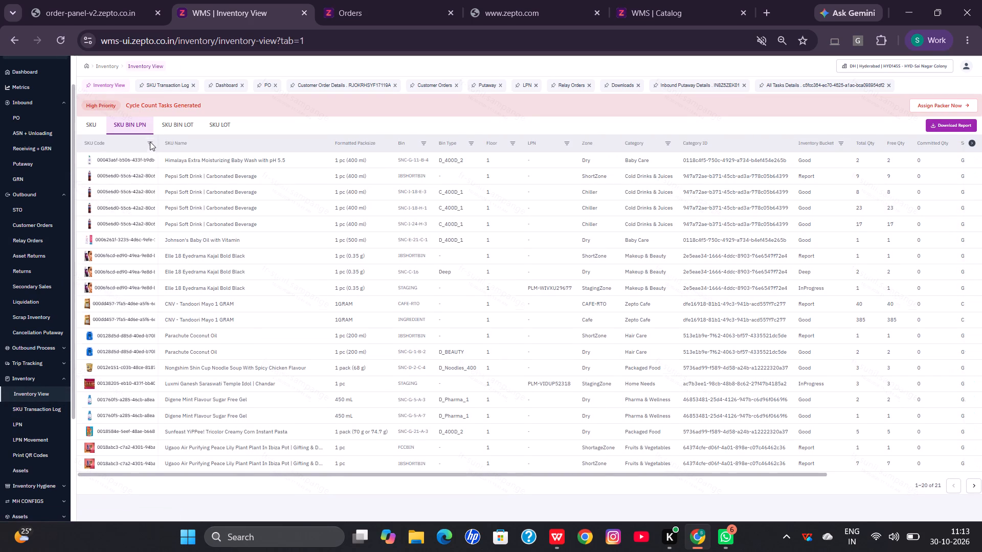
key("ctrl+v")
key("Return")
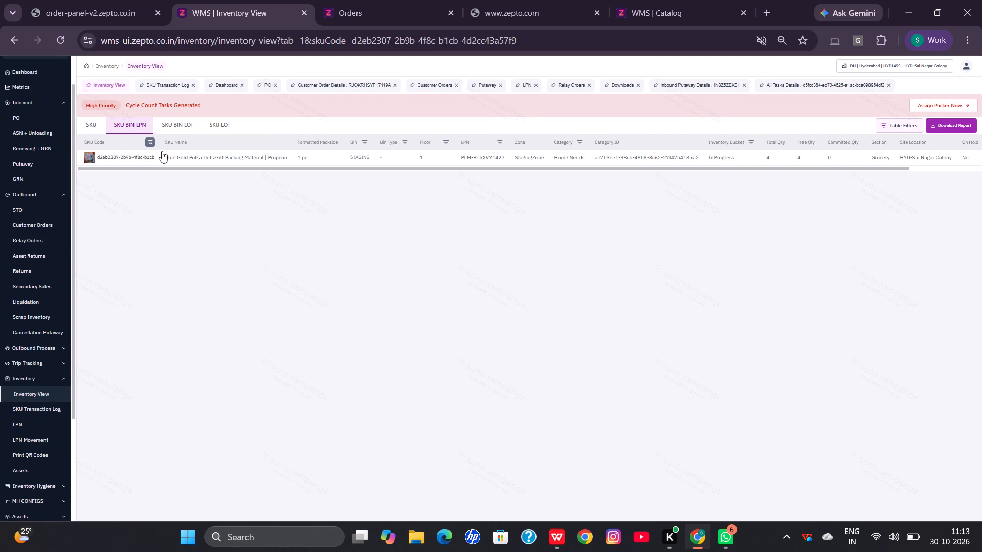
Filter the SKU BIN LOT inventory view by the copied SKU code.
left_click(170, 121)
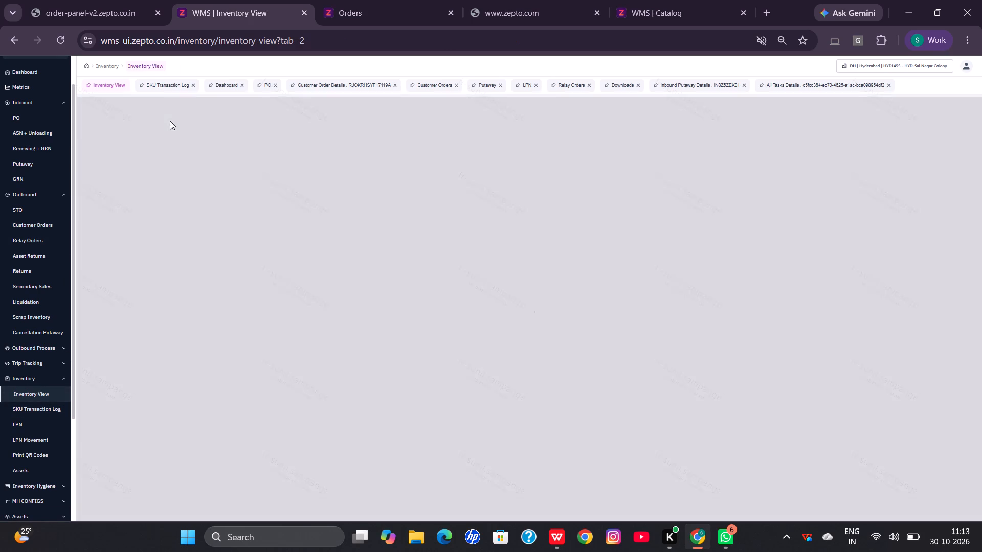
left_click(146, 138)
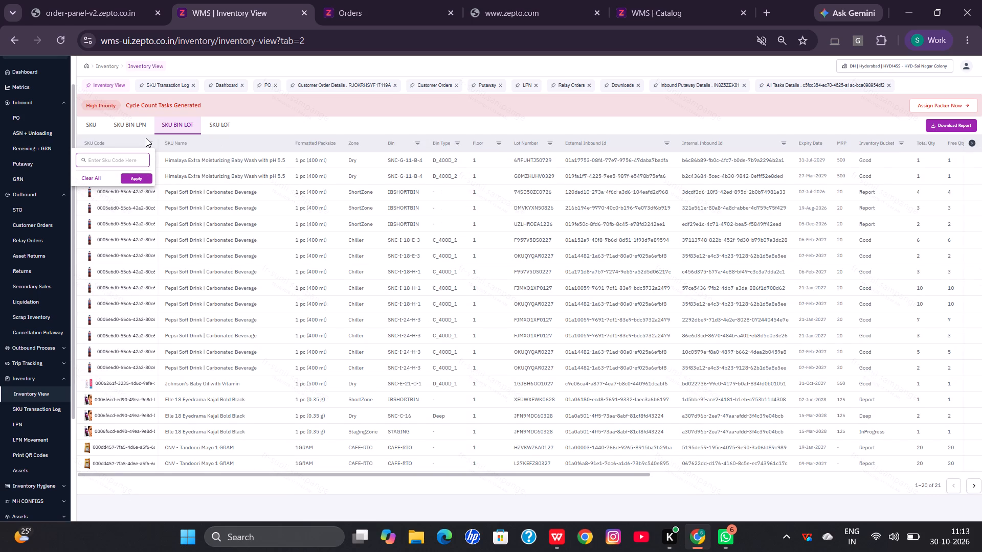
key("ctrl+v")
key("Return")
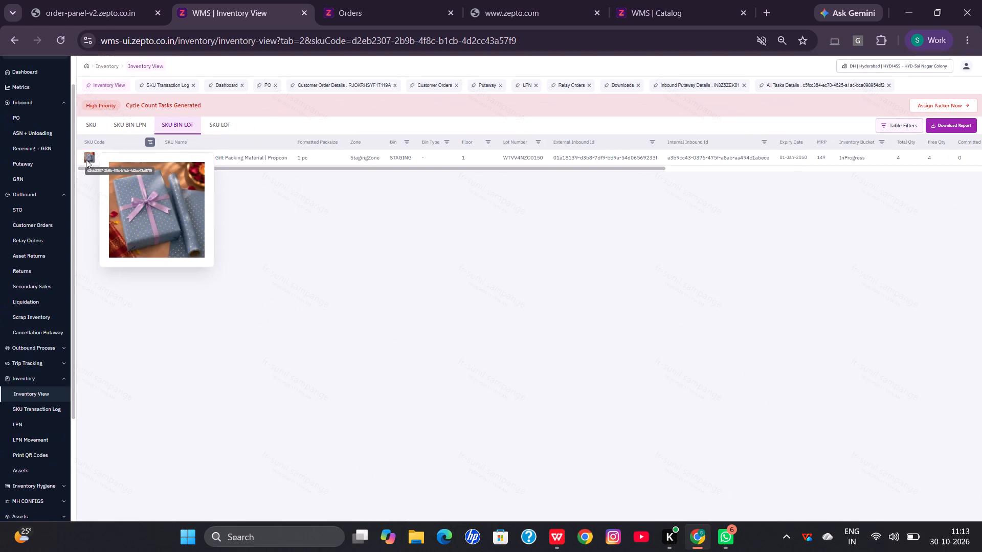
Return to the SKU Transaction Log and filter it by the copied SKU code.
left_click(43, 404)
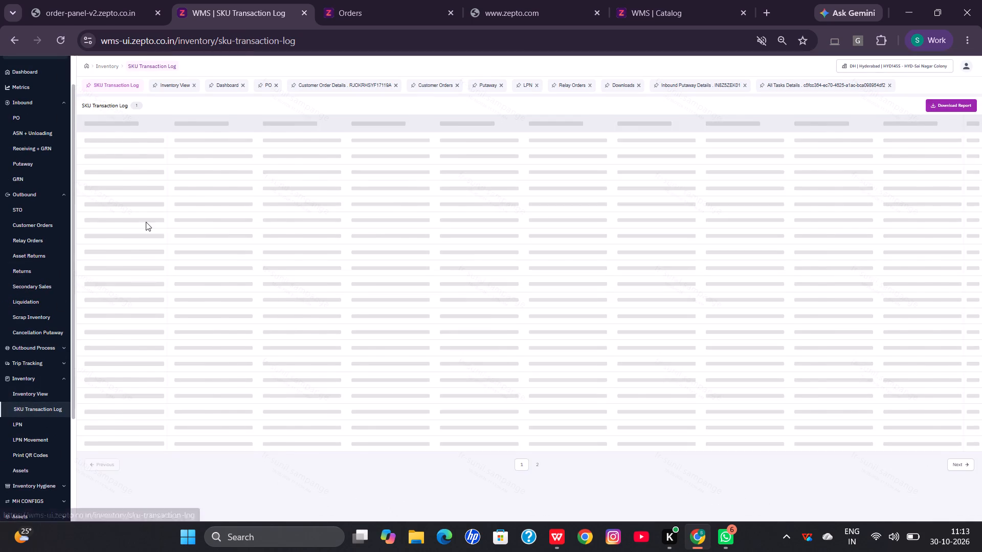
left_click(256, 126)
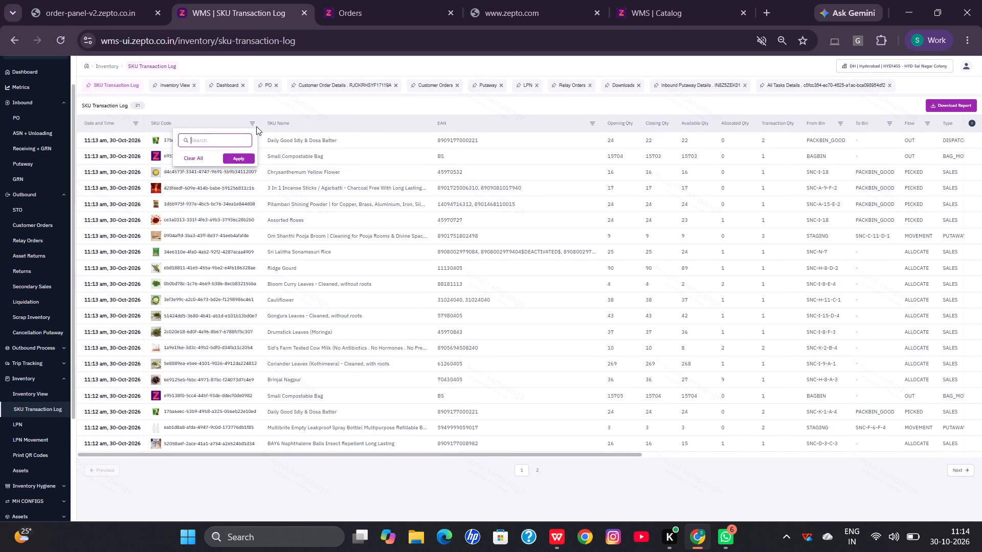
key("ctrl+v")
key("Return")
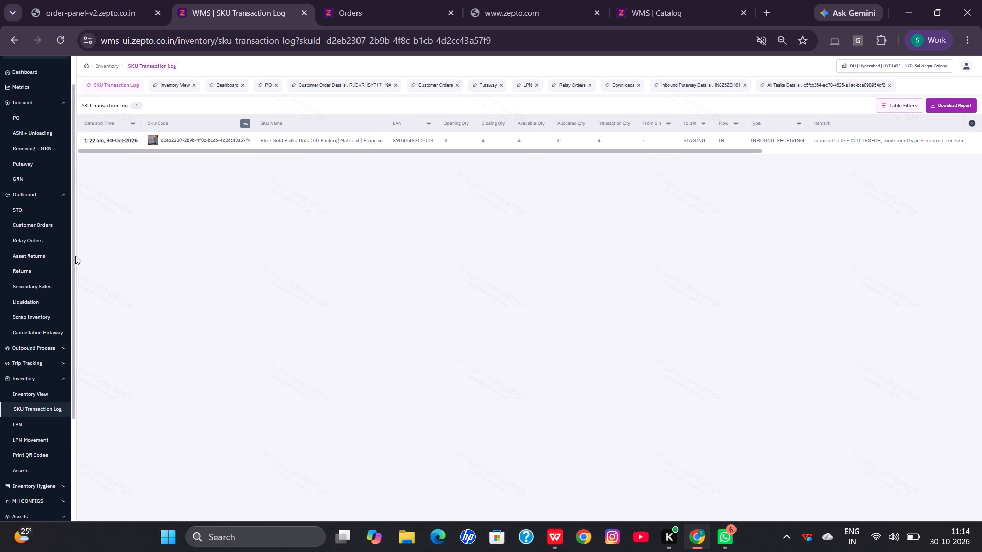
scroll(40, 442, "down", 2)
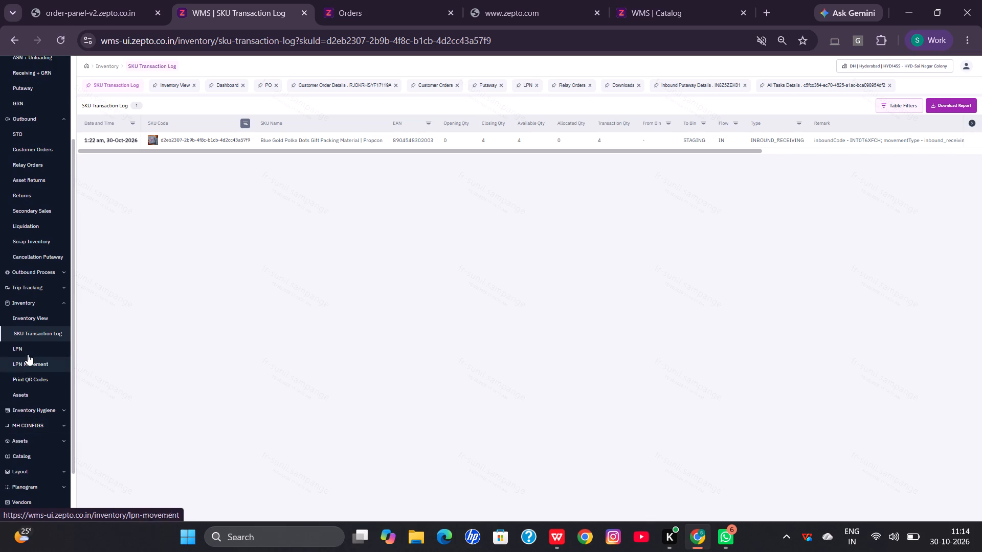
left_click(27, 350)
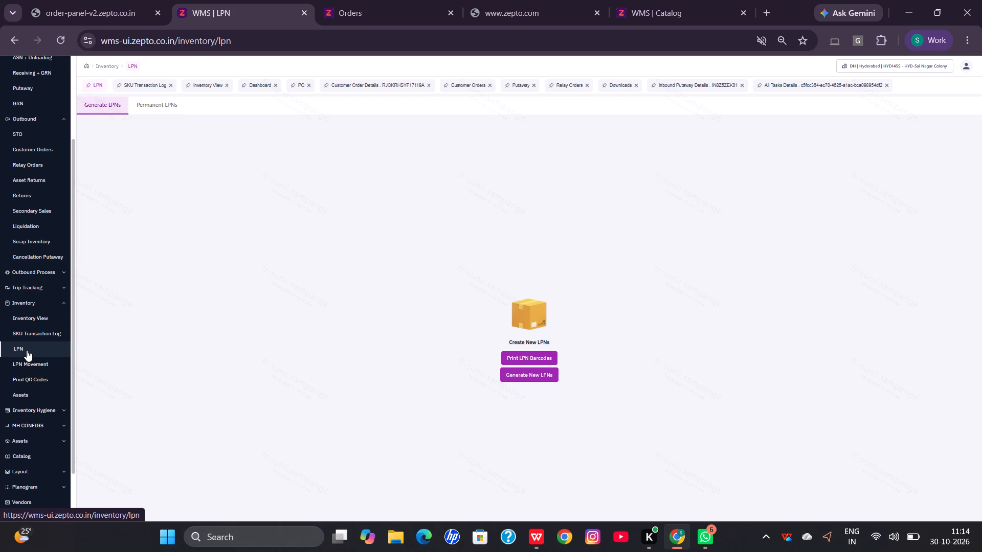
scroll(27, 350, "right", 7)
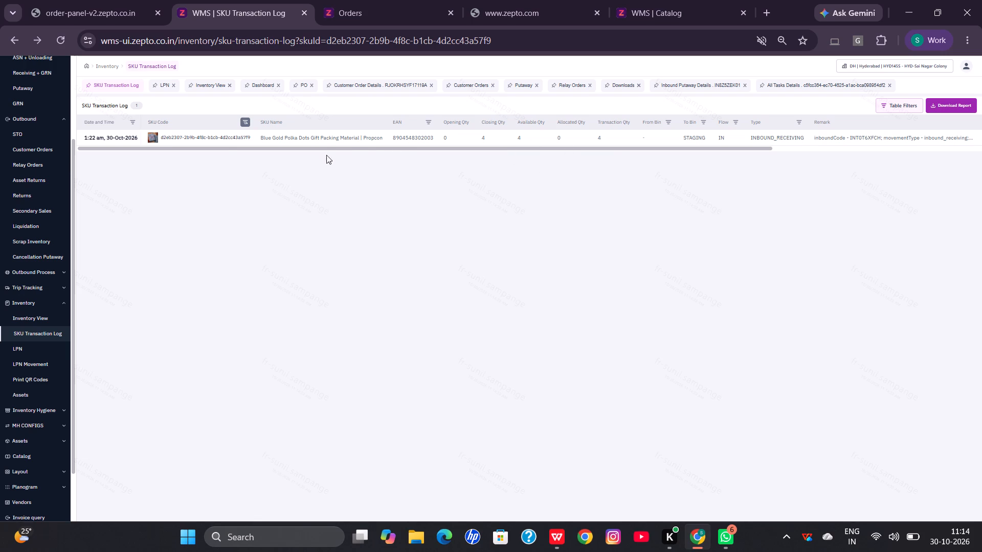
Create a QR code from the browser page and replace its text with the bin code SNC-N-3-A-2.
right_click(687, 260)
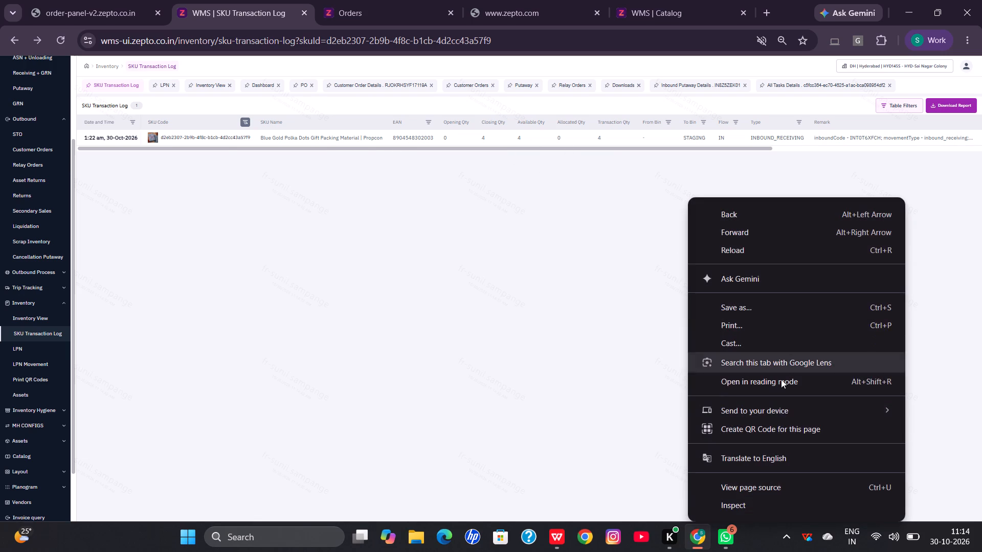
left_click(779, 423)
type("SNC")
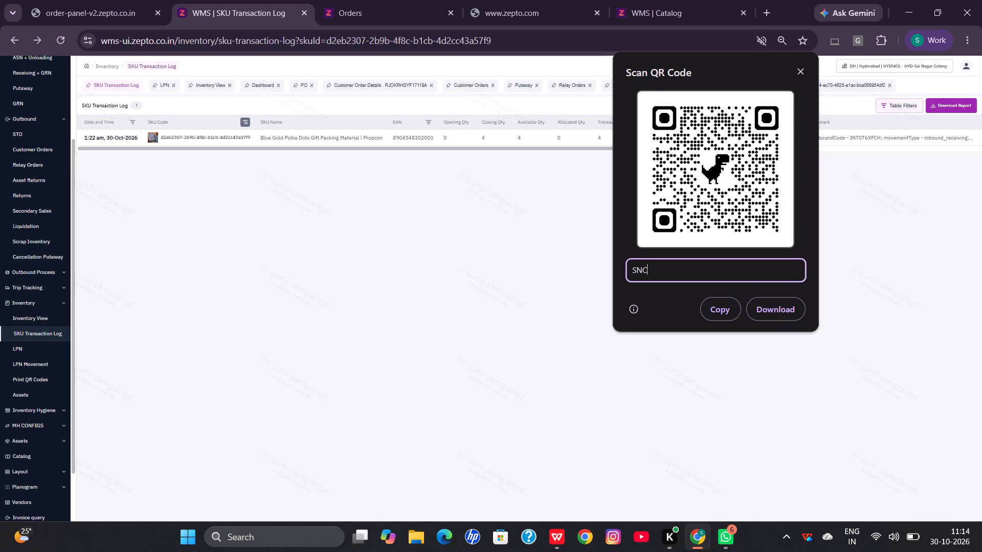
key("minus")
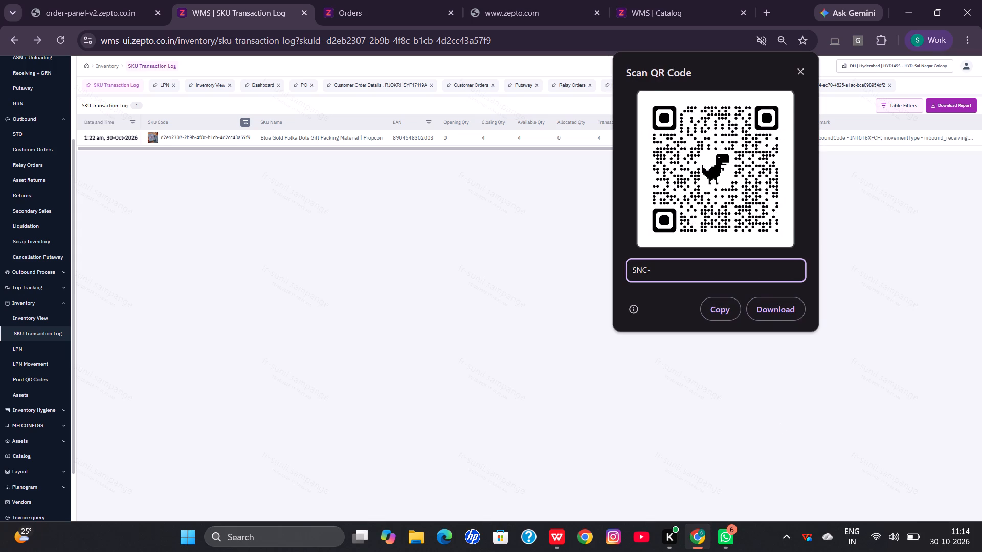
key("n")
key("bracketleft")
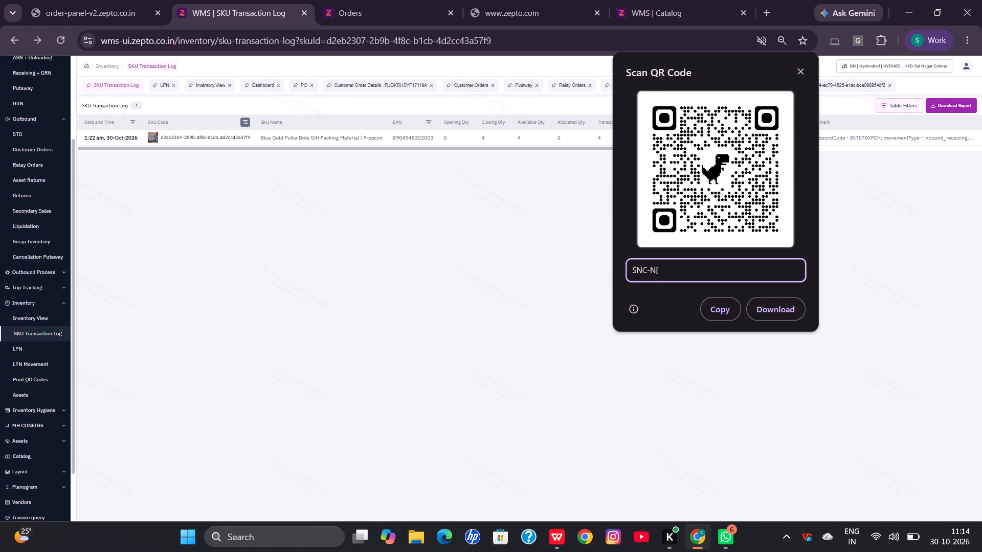
key("BackSpace")
key("minus")
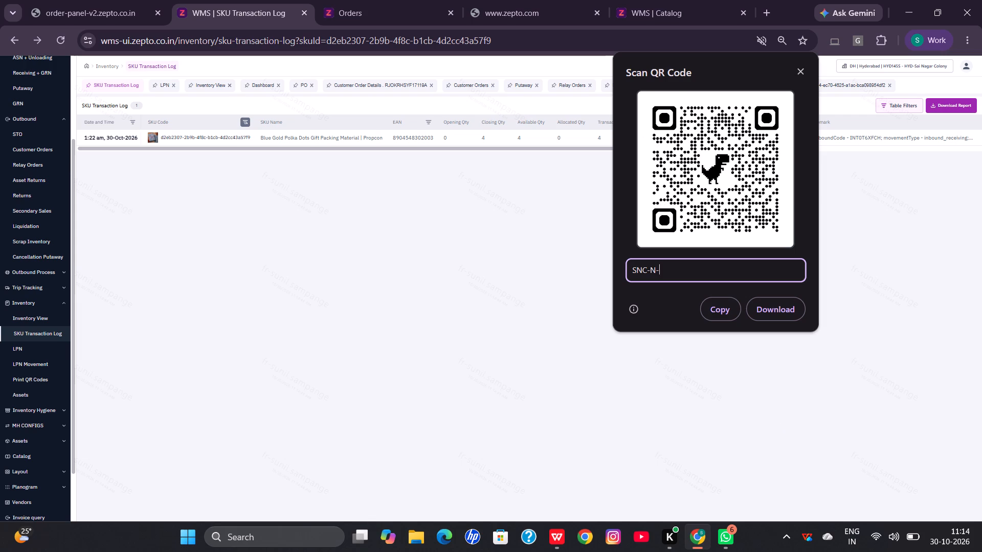
key("2")
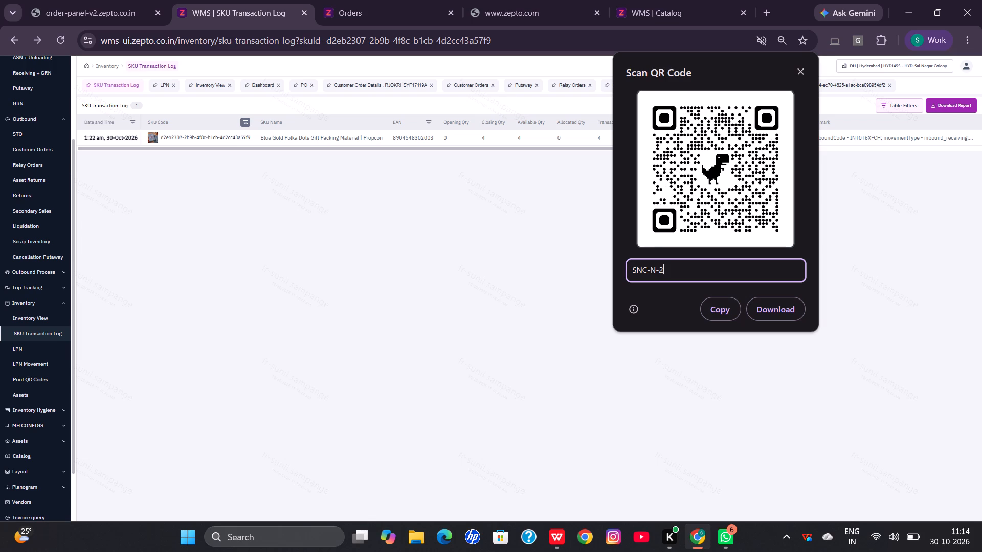
key("BackSpace")
key("4")
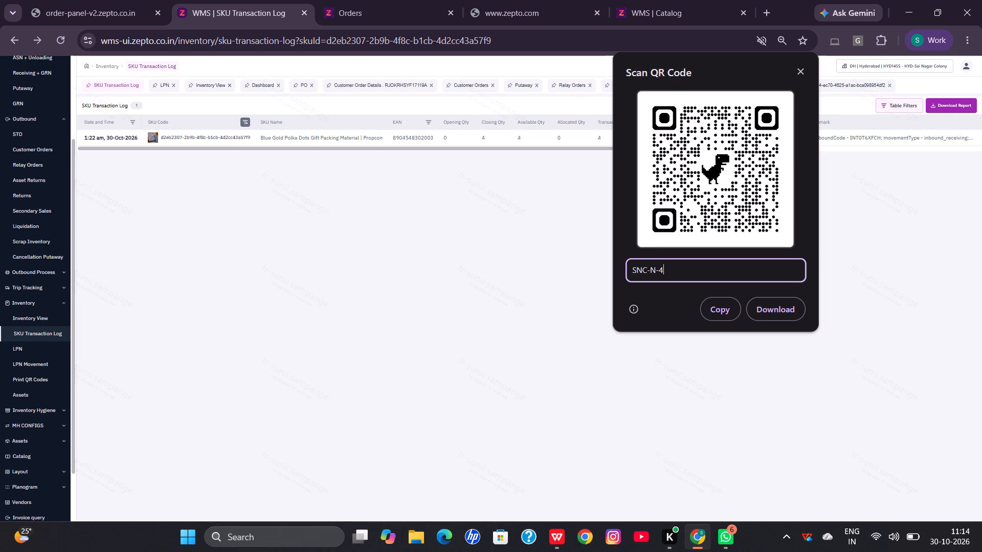
key("BackSpace")
key("3")
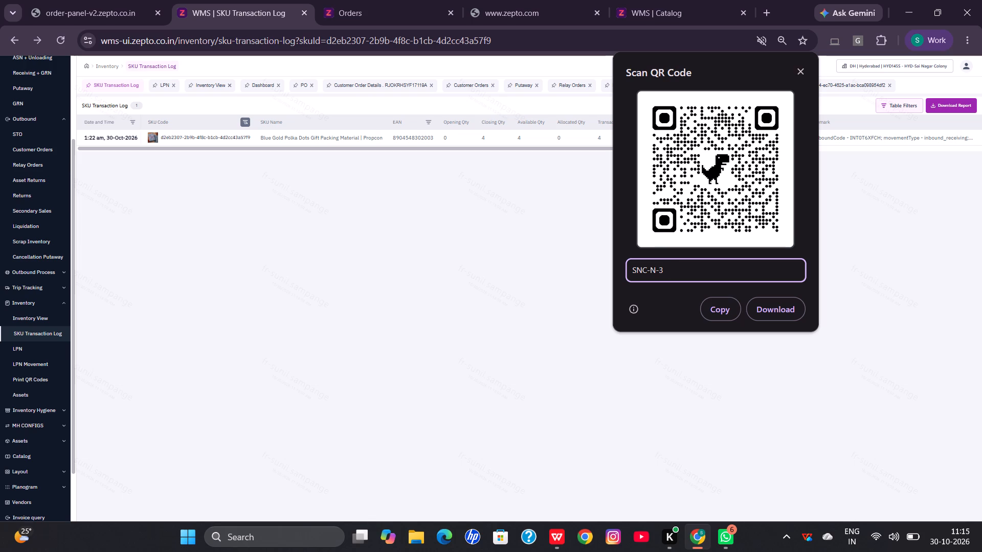
key("equal")
key("BackSpace")
key("minus")
key("a")
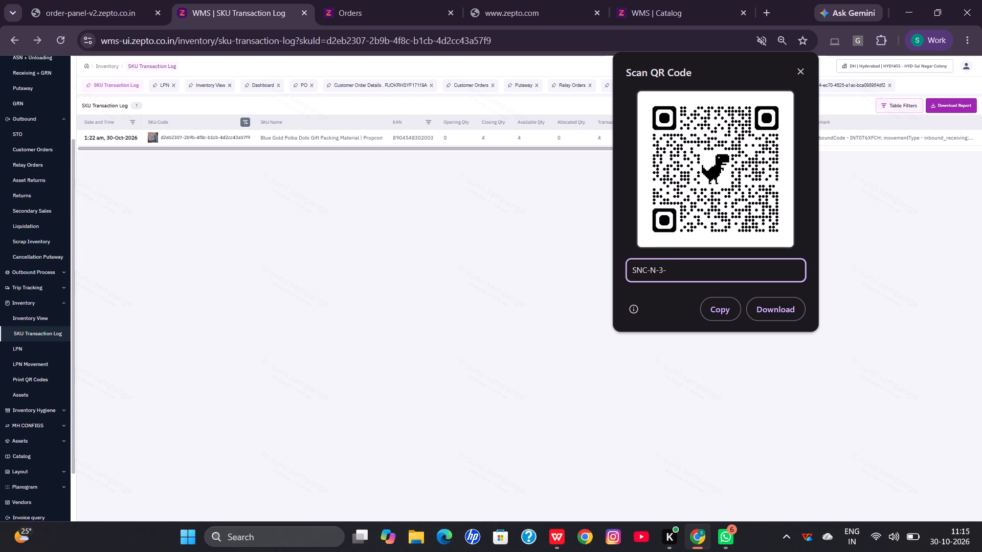
type("-2")
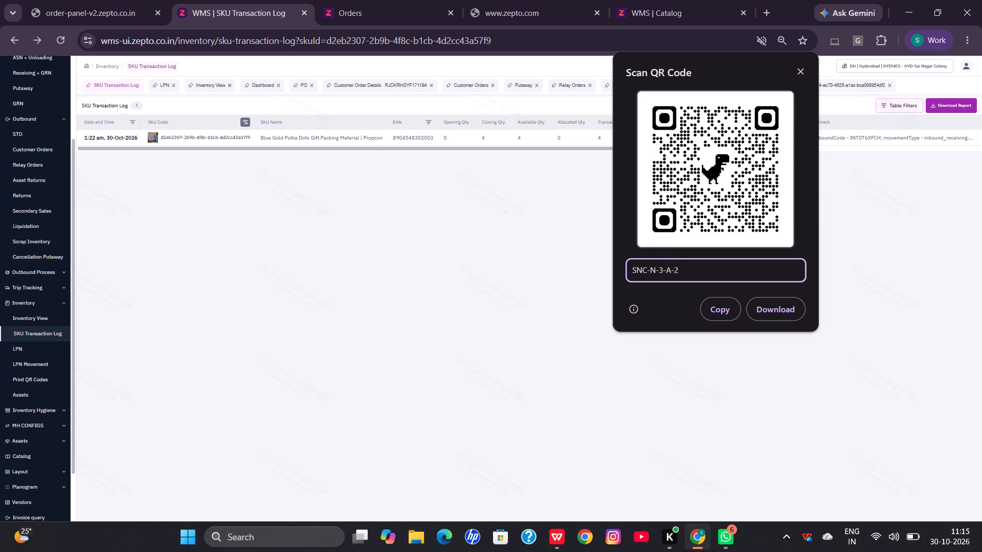
Change the bin code in the QR code text to SNC-N-3-C-1.
key("BackSpace")
key("BackSpace")
key("BackSpace")
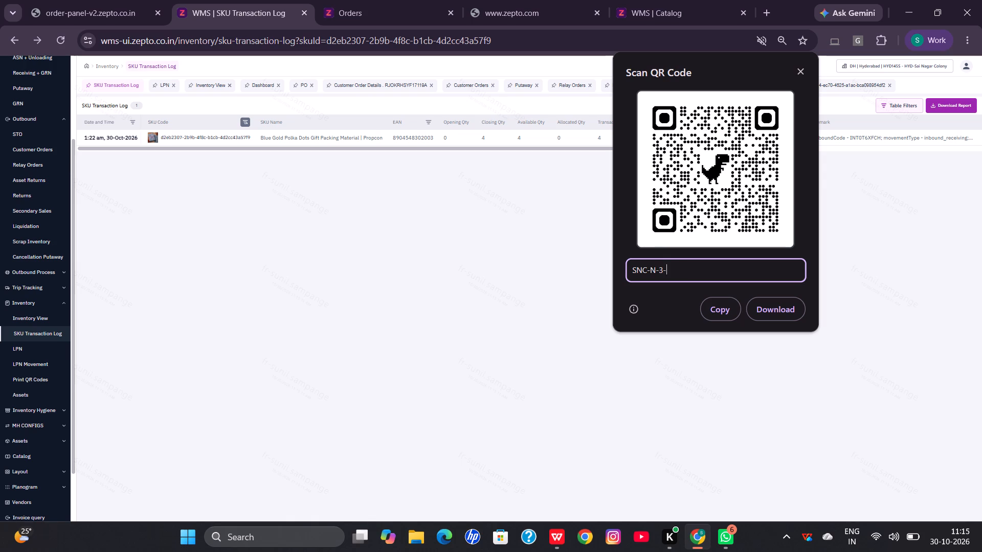
key("c")
type("-1")
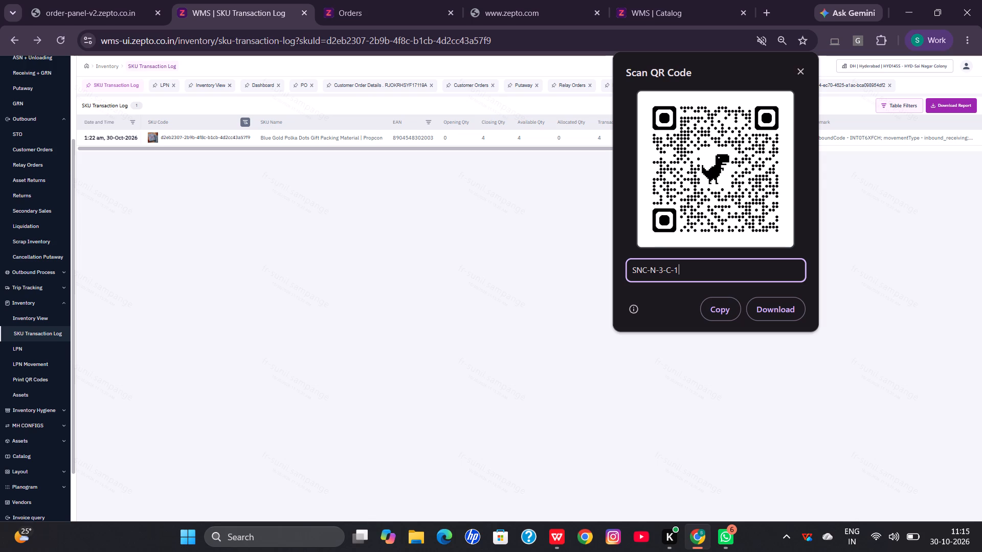
Change the bin code in the QR code text to SNC-N-3-B-2.
key("BackSpace")
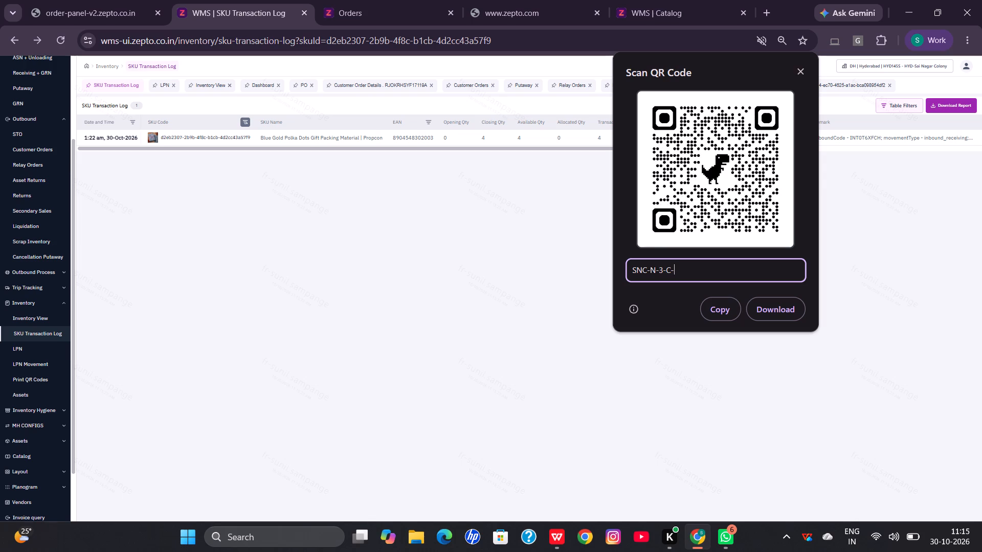
key("BackSpace")
key("BackSpace")
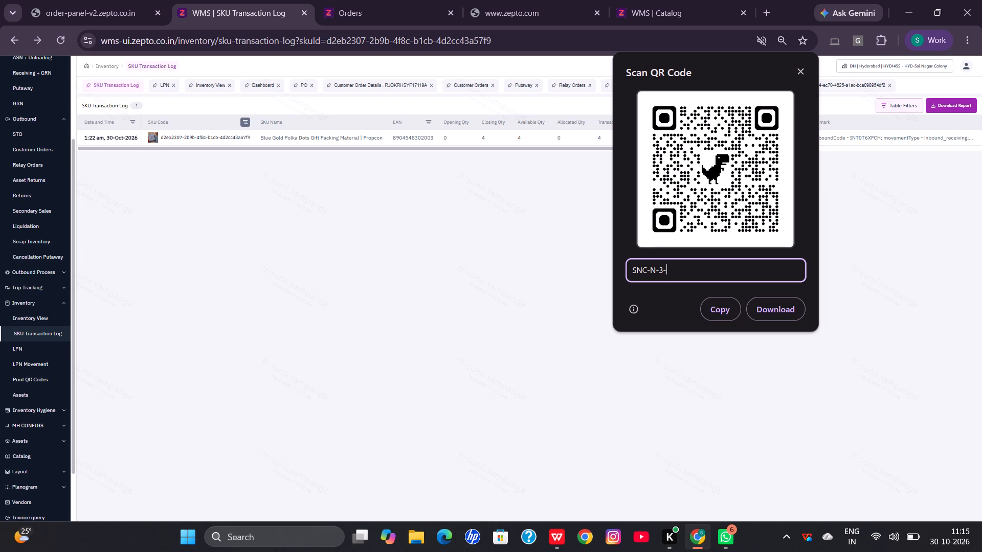
type("B-2")
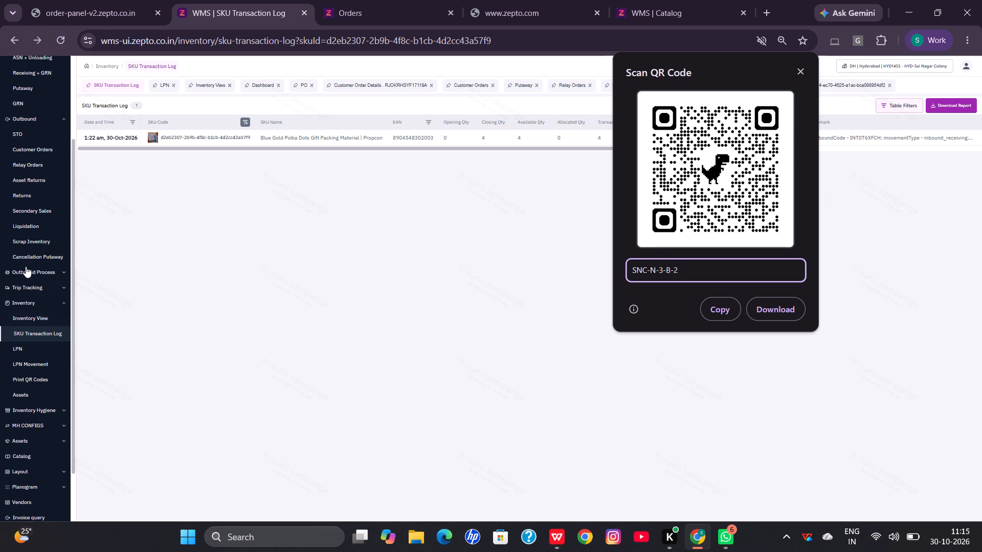
Go to the outbound Customer Orders list and filter it by the status PICKING_IN_PROGRESS.
left_click(33, 157)
left_click(32, 151)
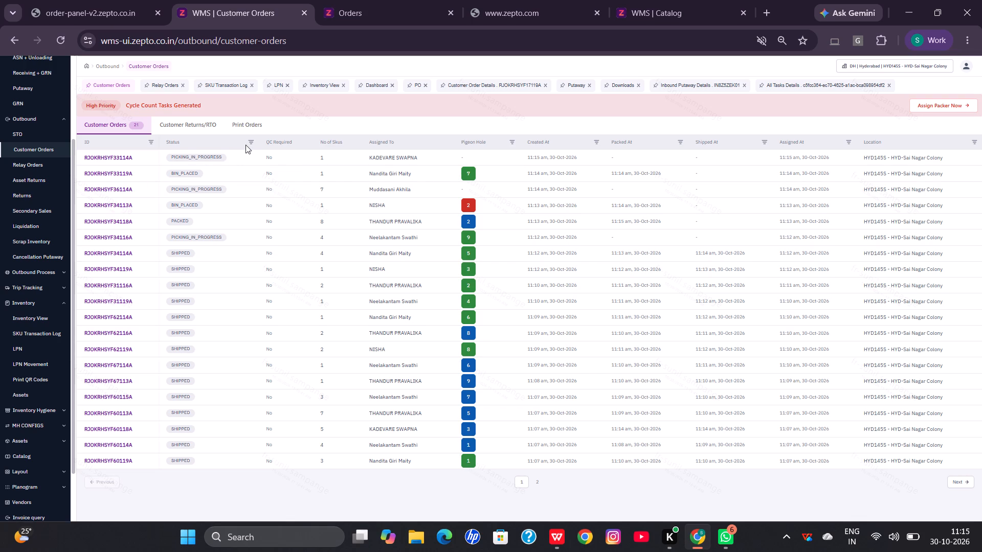
left_click(250, 143)
type("PI")
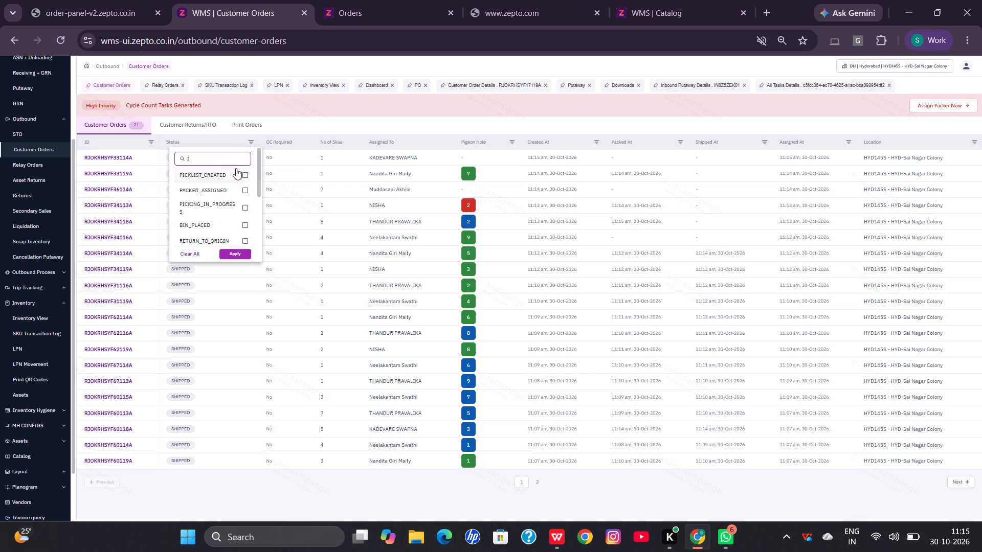
left_click(229, 200)
key("Return")
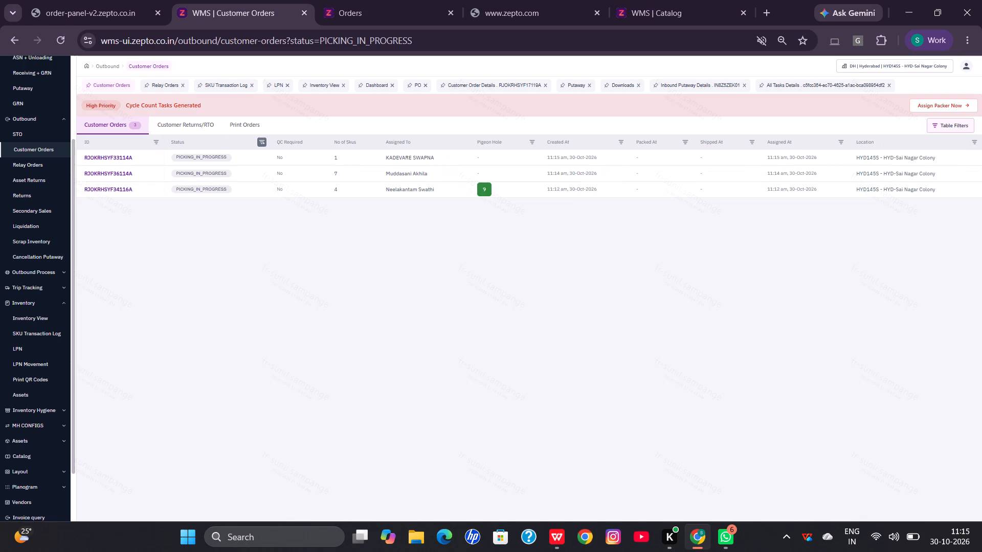
left_click(101, 186)
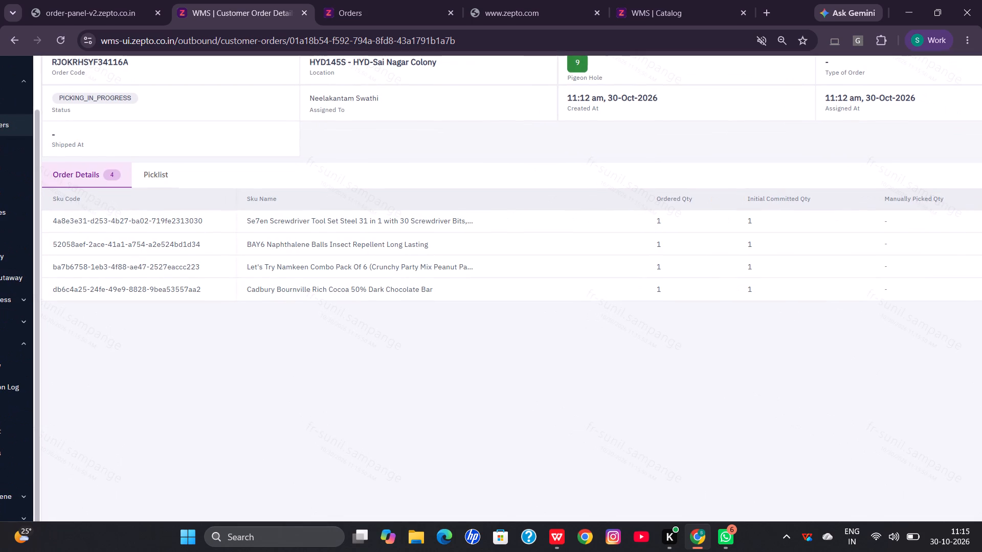
double_click(157, 283)
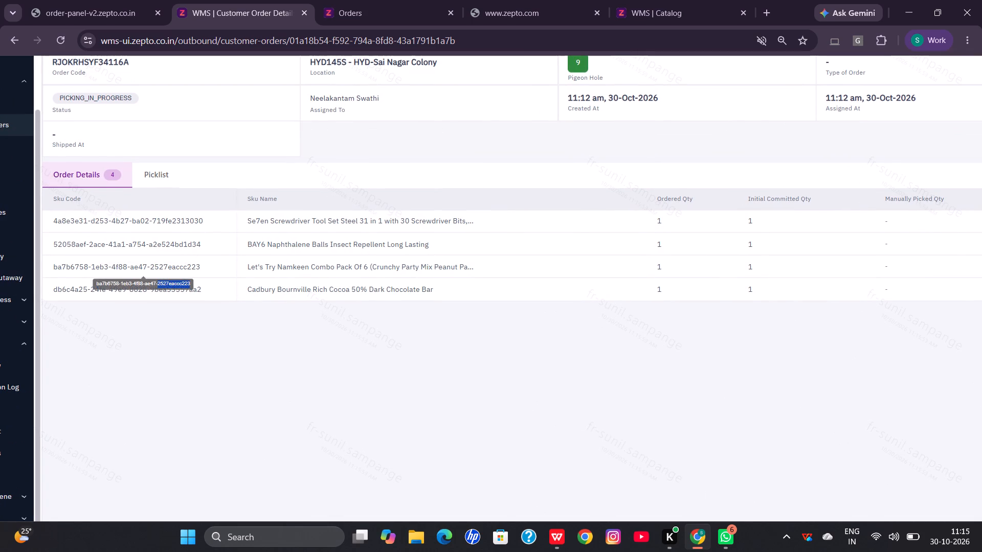
left_click_drag(157, 283, 136, 265)
triple_click(136, 265)
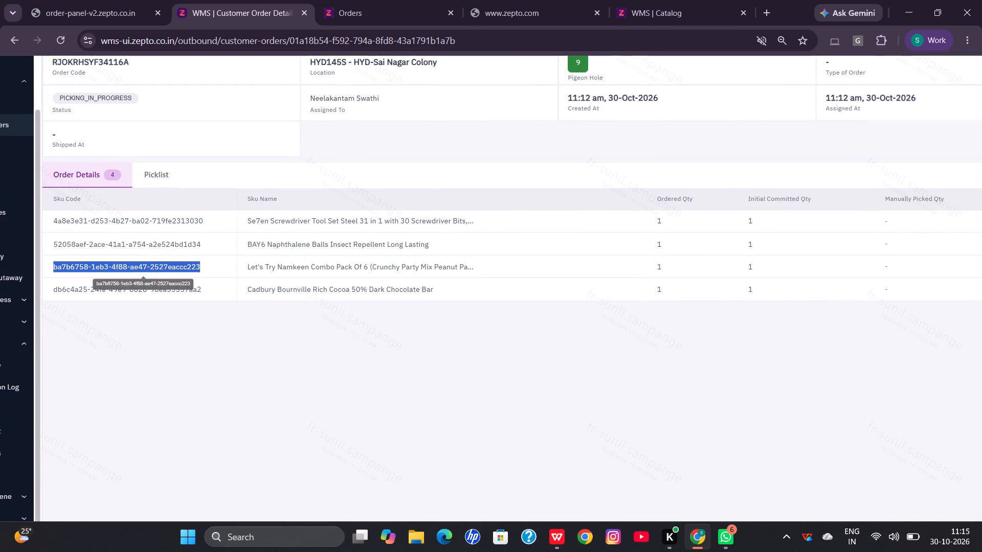
key("ctrl+c")
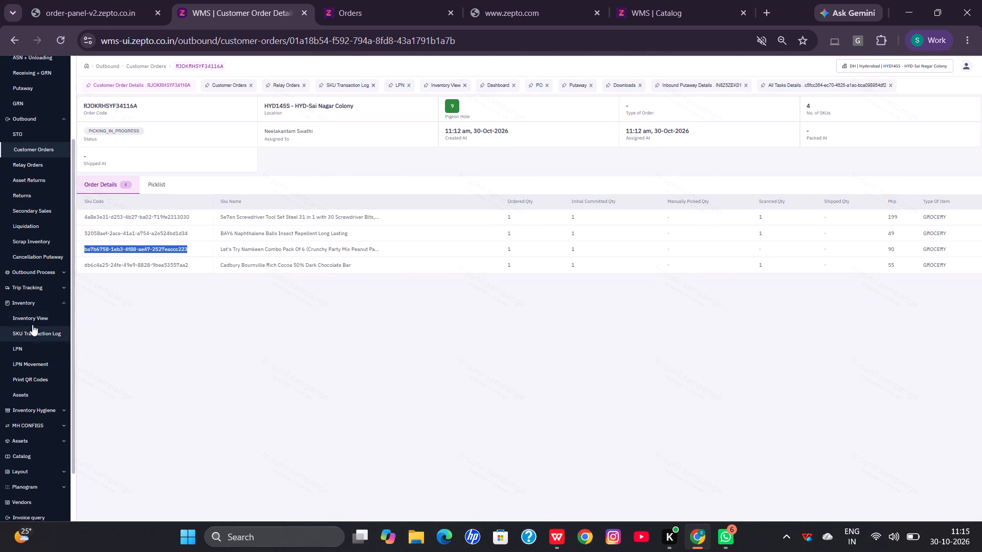
Filter the SKU BIN LPN inventory view by the copied SKU code and check the item's bins, inventory buckets and quantities.
left_click(31, 323)
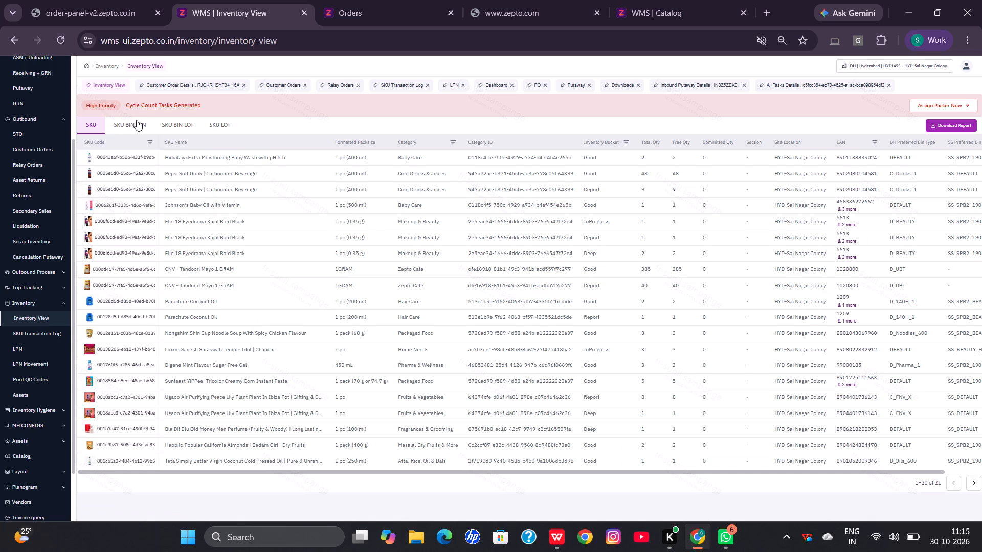
left_click(137, 120)
left_click(148, 146)
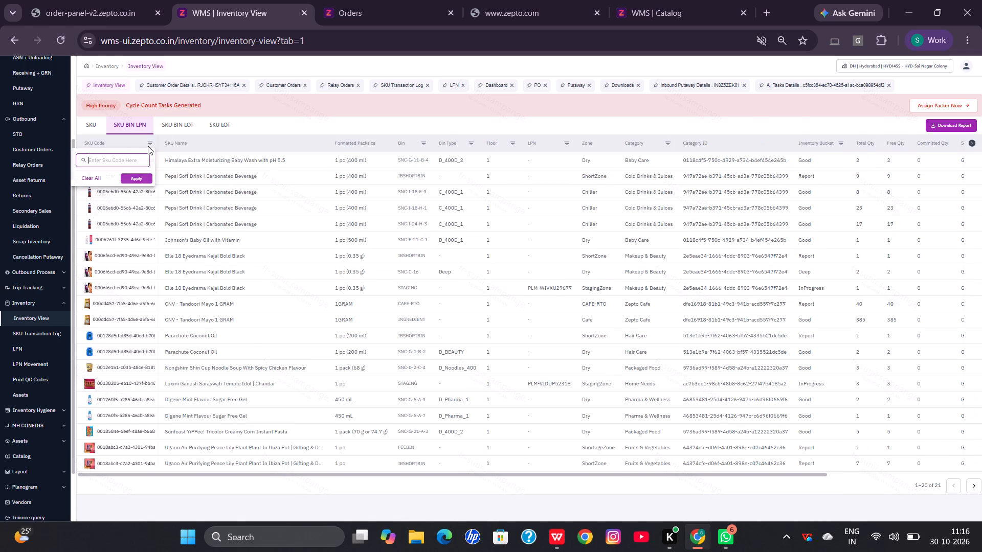
key("ctrl+v")
key("Return")
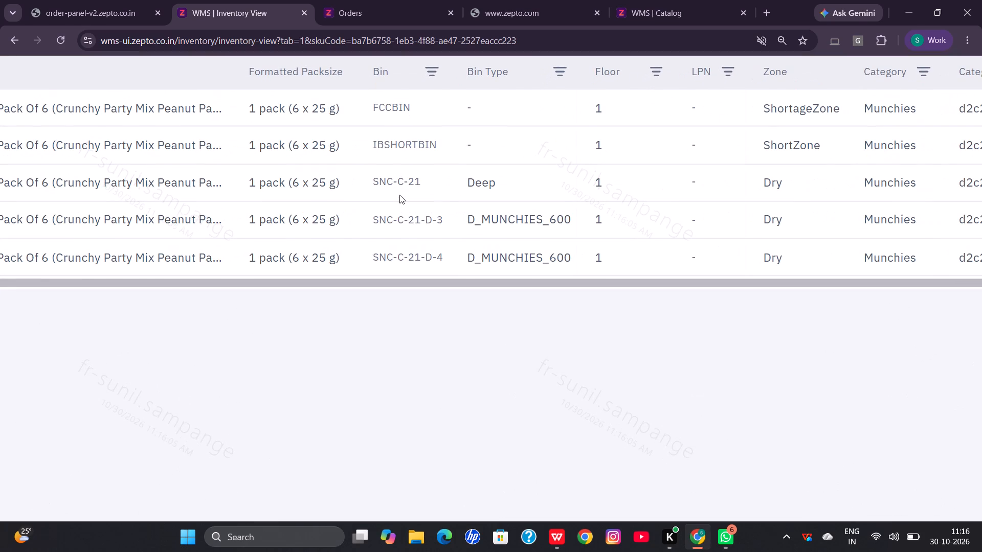
scroll(399, 195, "left", 13)
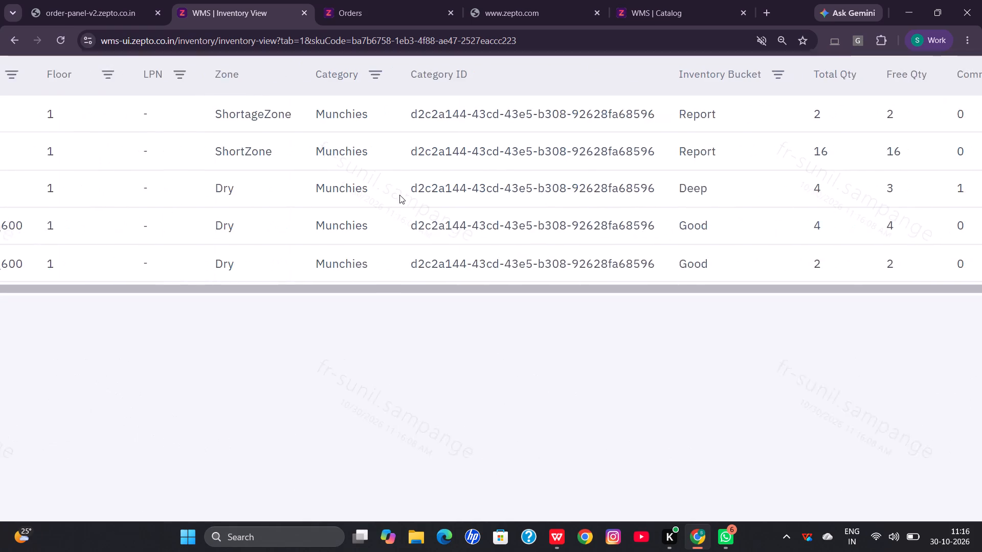
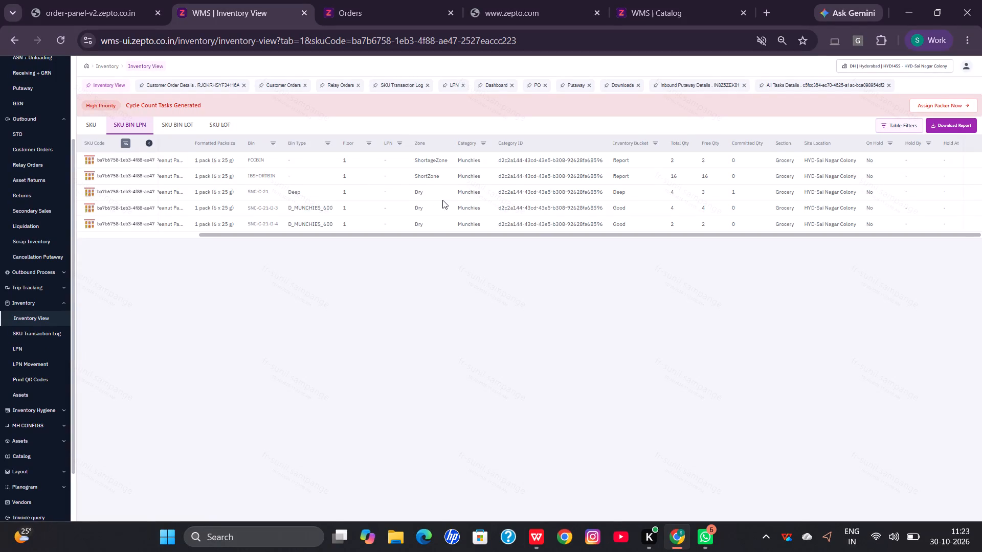
Copy the Let's Try Namkeen Combo Pack's SKU code and filter the SKU-level inventory view by it.
left_click_drag(153, 174, 133, 173)
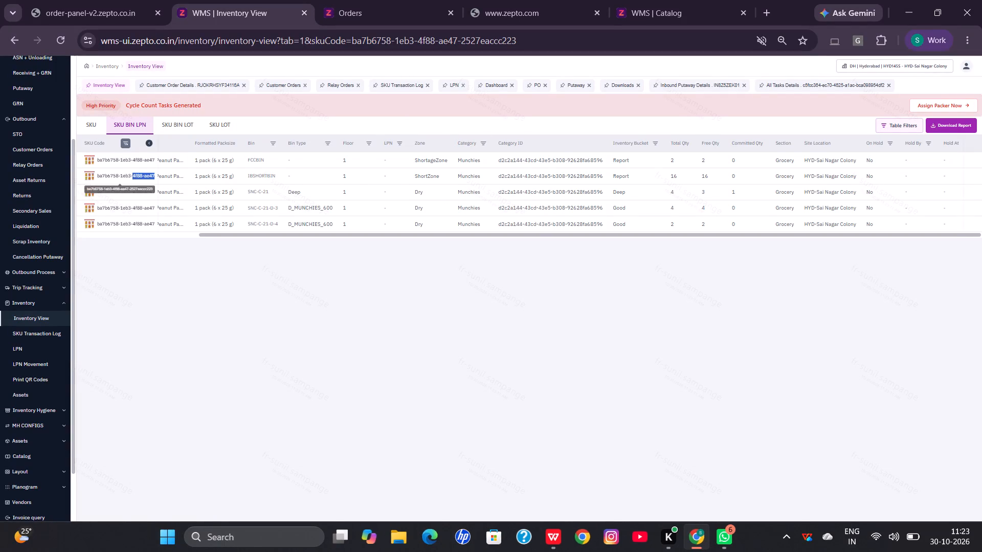
triple_click(133, 173)
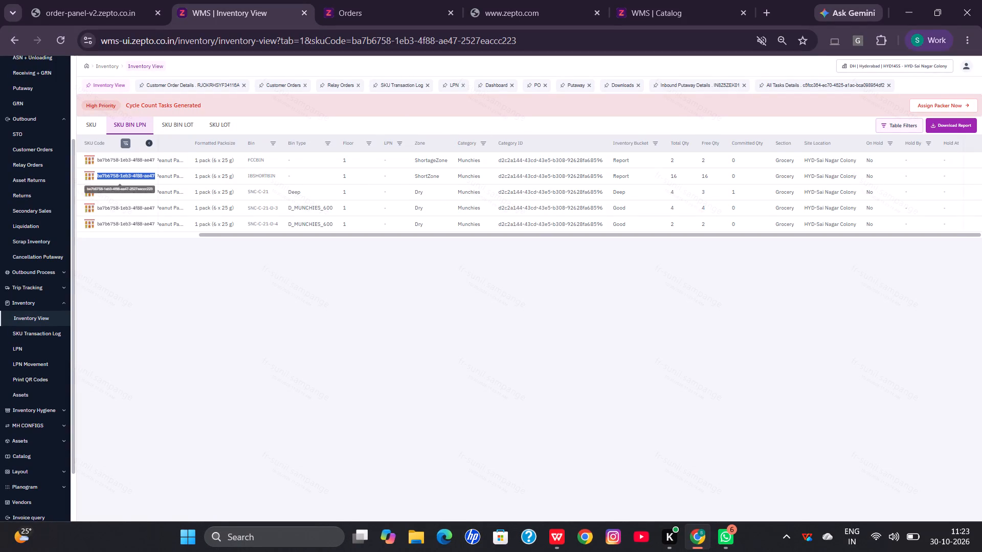
key("ctrl+c")
key("ctrl+c")
left_click(86, 124)
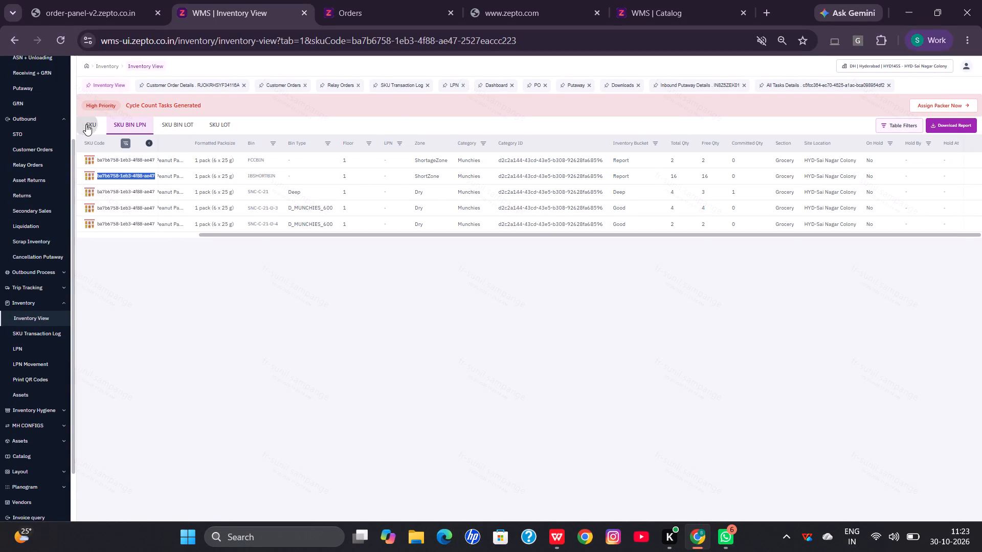
left_click(151, 140)
key("ctrl+v")
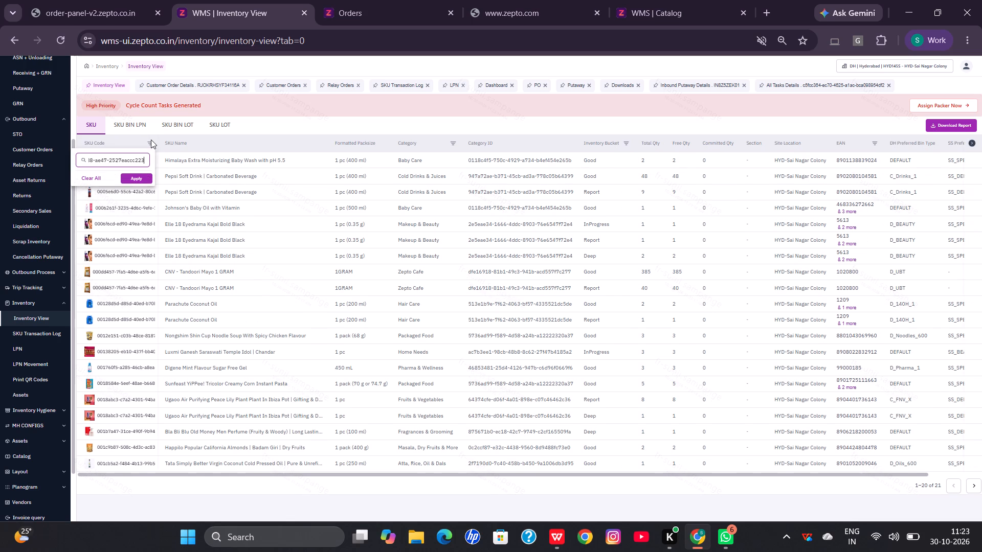
key("Return")
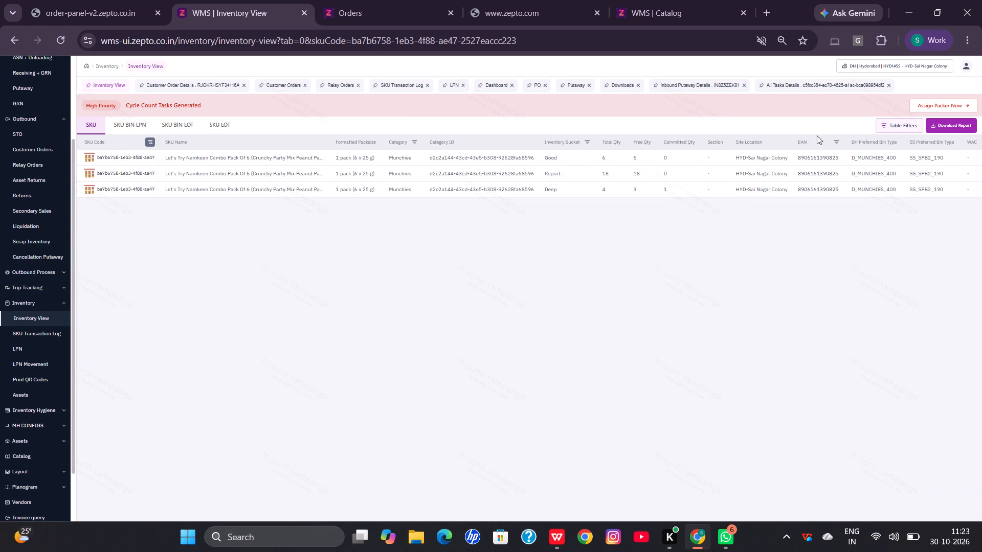
triple_click(838, 166)
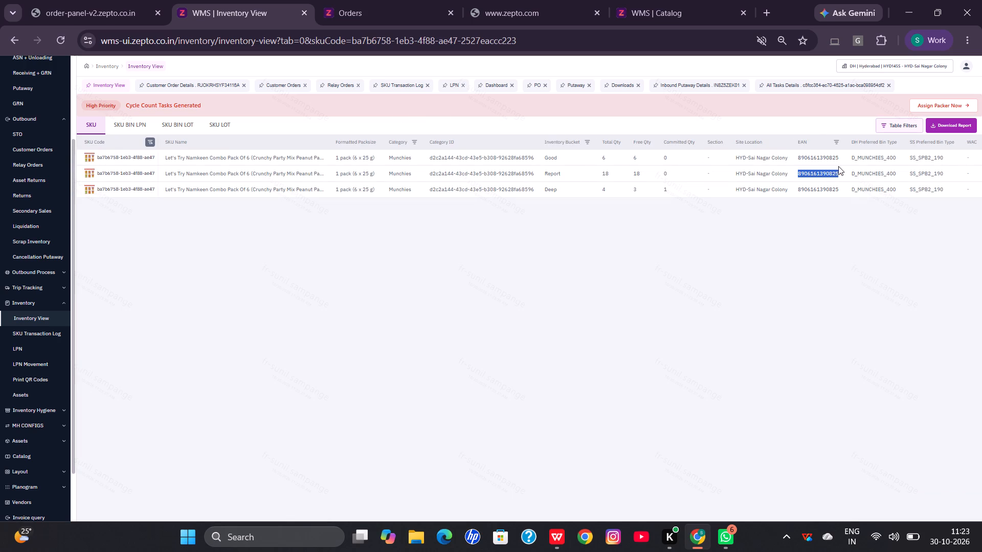
key("ctrl+c")
key("ctrl+c")
right_click(775, 203)
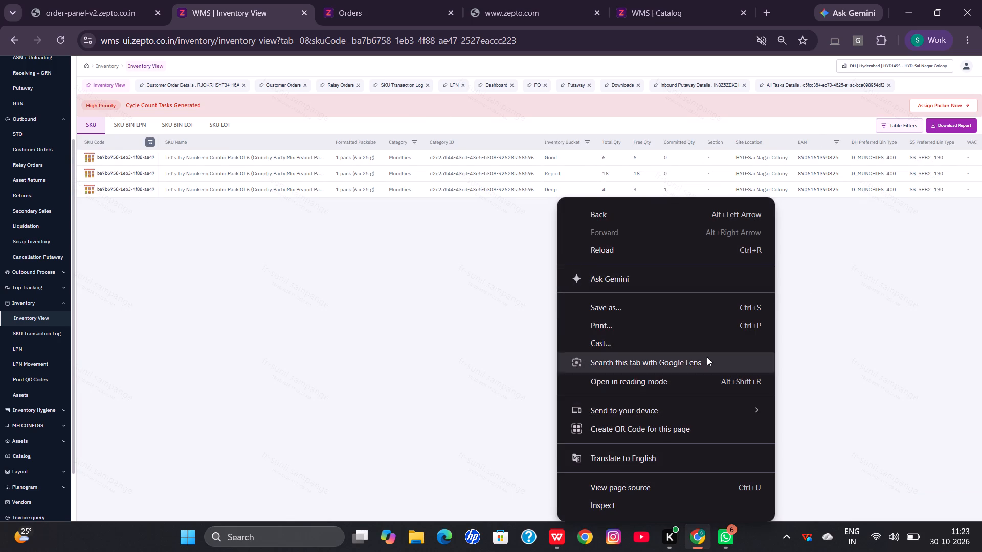
left_click(686, 427)
key("ctrl+v")
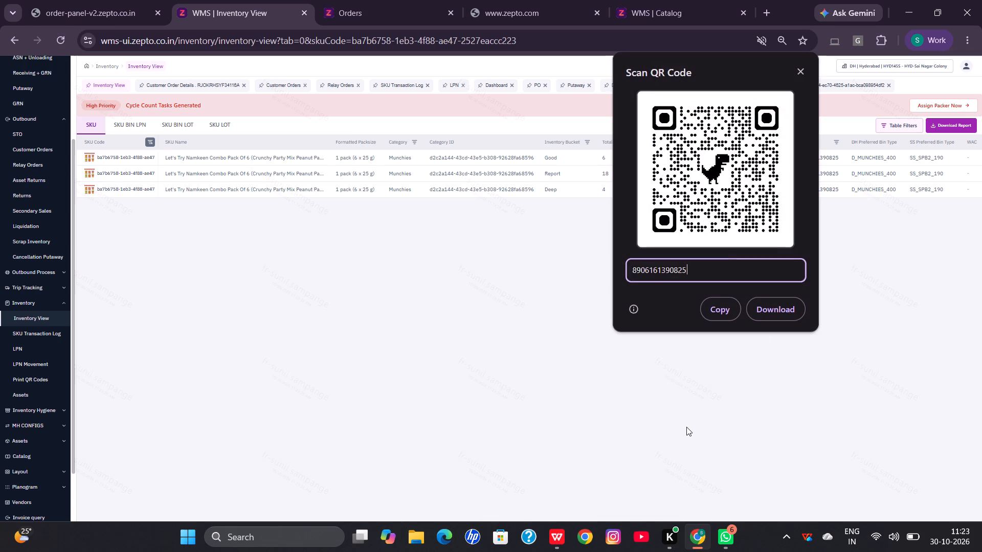
left_click(475, 456)
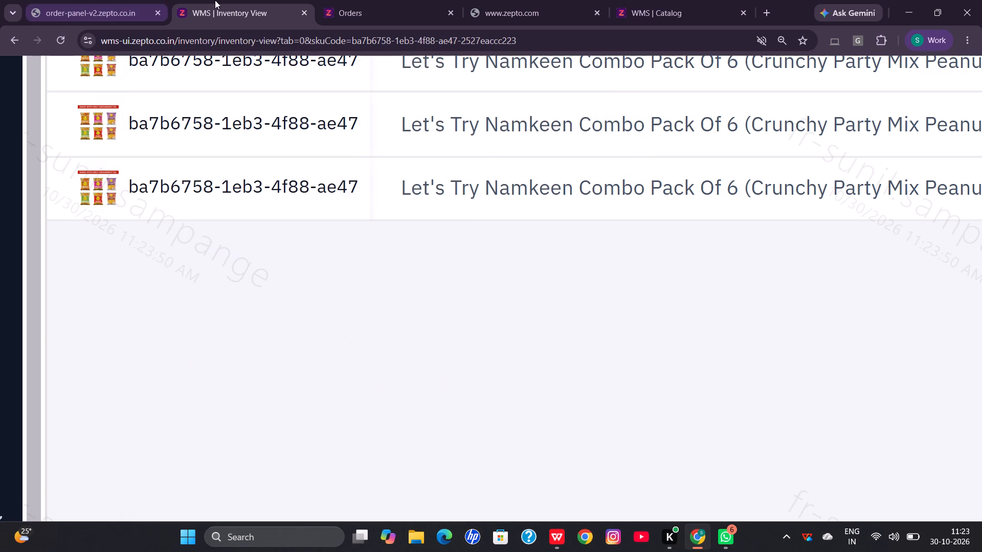
Go to the order-panel-v2.zepto.co.in page and reload it to check the current orders' picking statuses.
left_click(394, 0)
left_click_drag(320, 95, 466, 146)
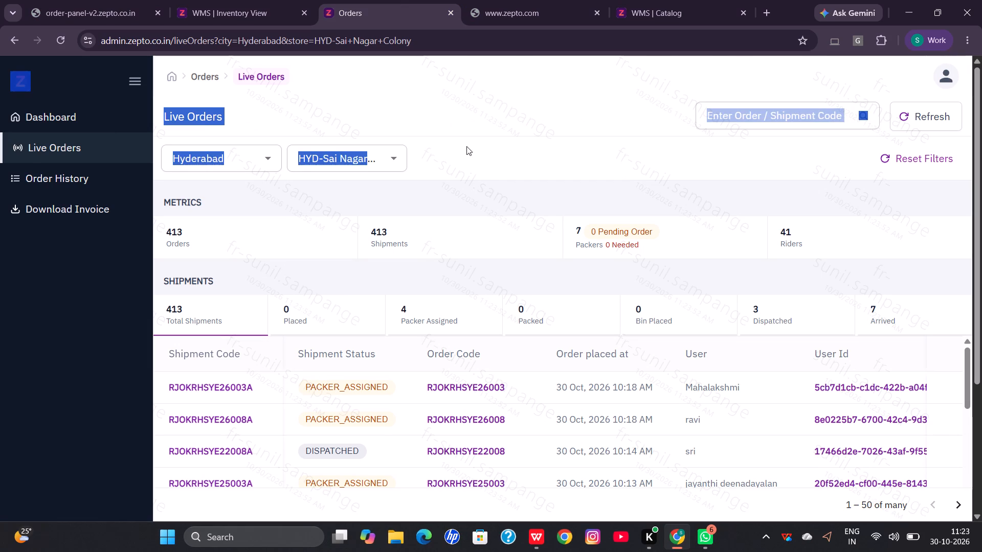
left_click(244, 0)
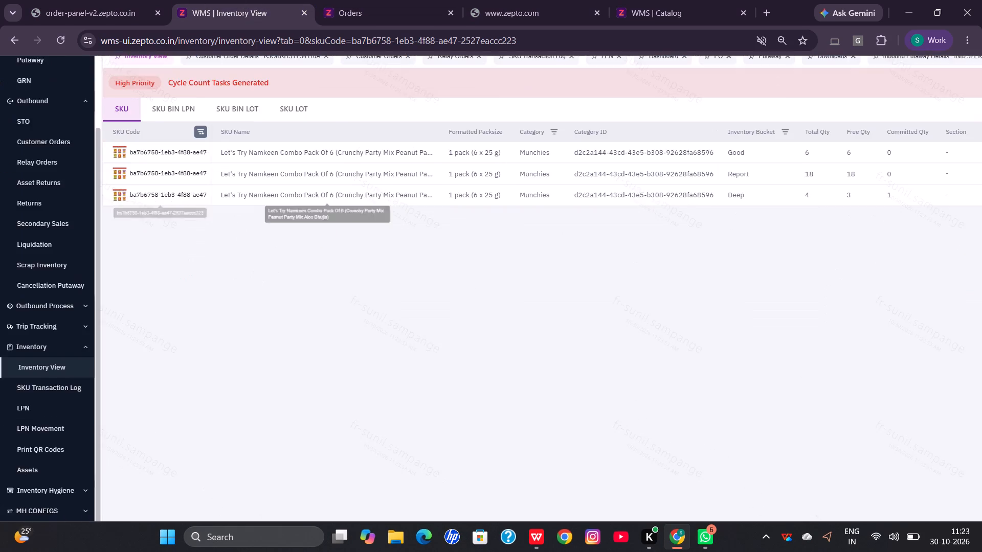
key("ctrl+Tab")
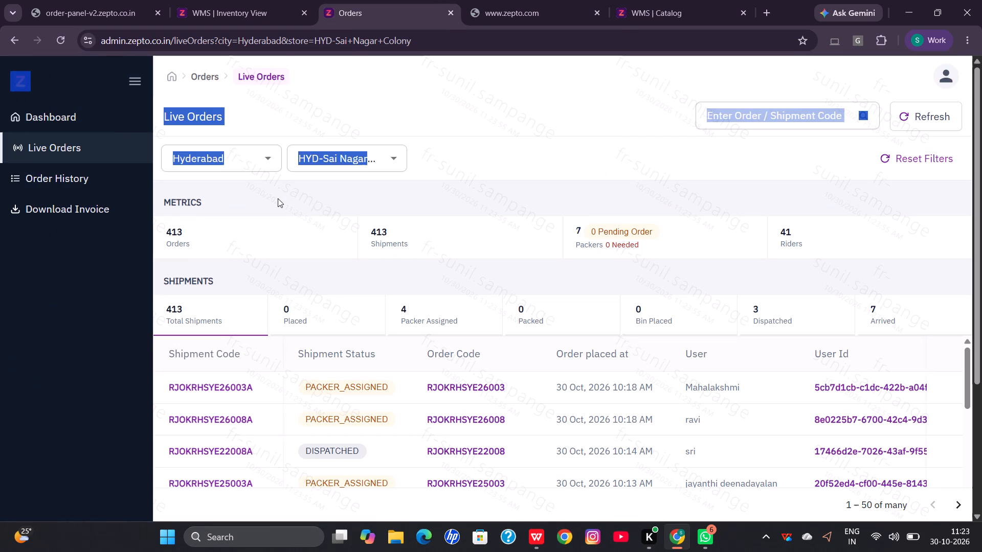
key("ctrl+Tab")
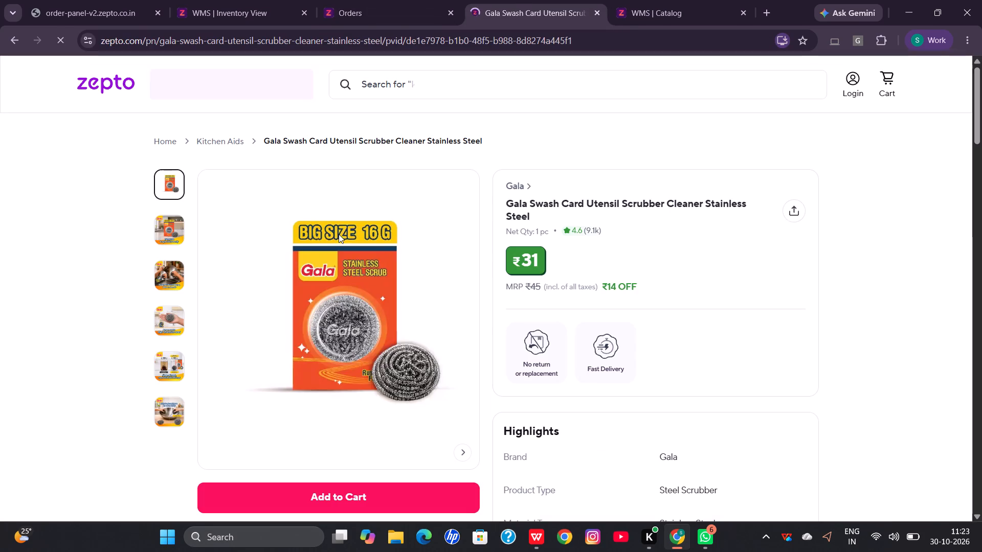
key("ctrl+Tab")
key("ctrl+Tab")
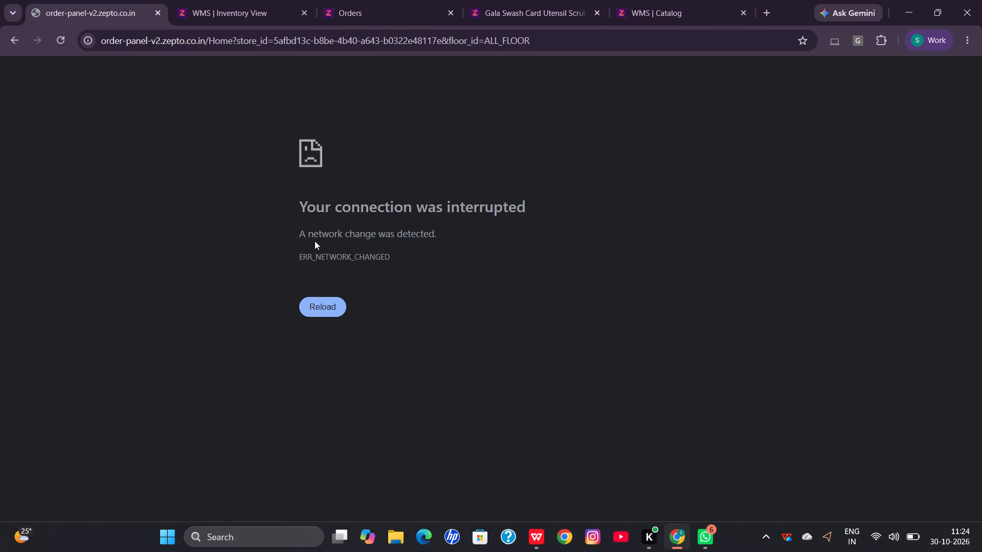
key("ctrl+r")
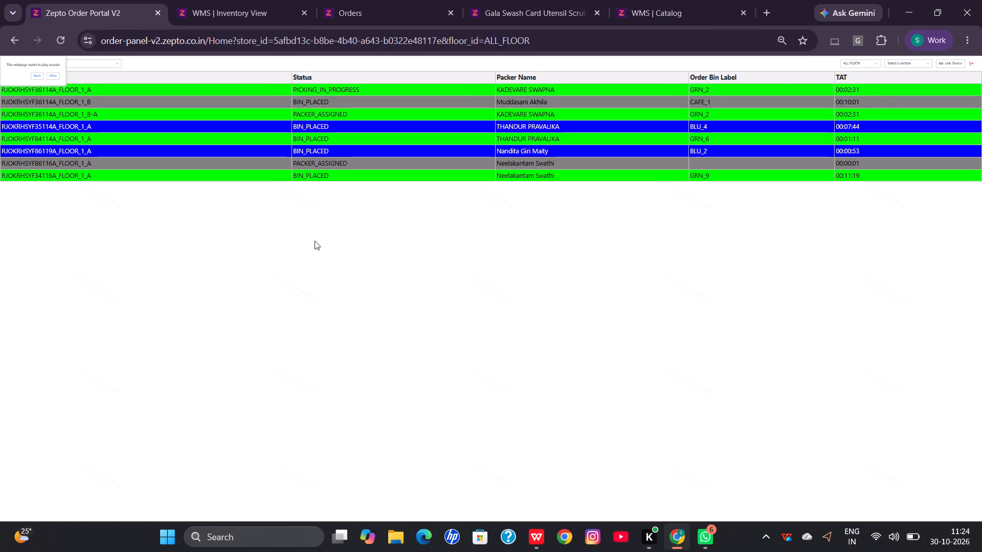
Go to the Live Orders page for the HYD-Sai Nagar Colony store in Hyderabad and reload it.
key("ctrl+Tab")
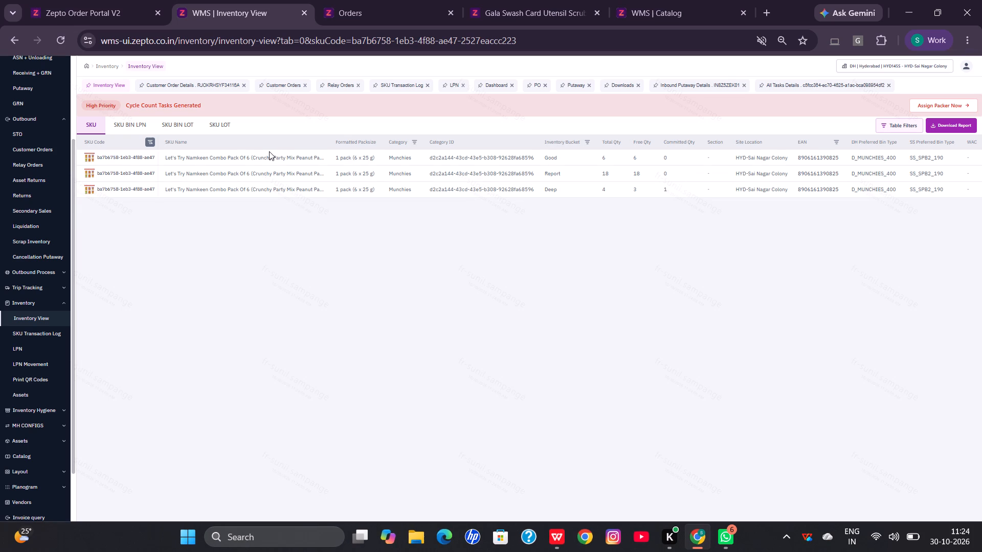
left_click(387, 0)
left_click(399, 220)
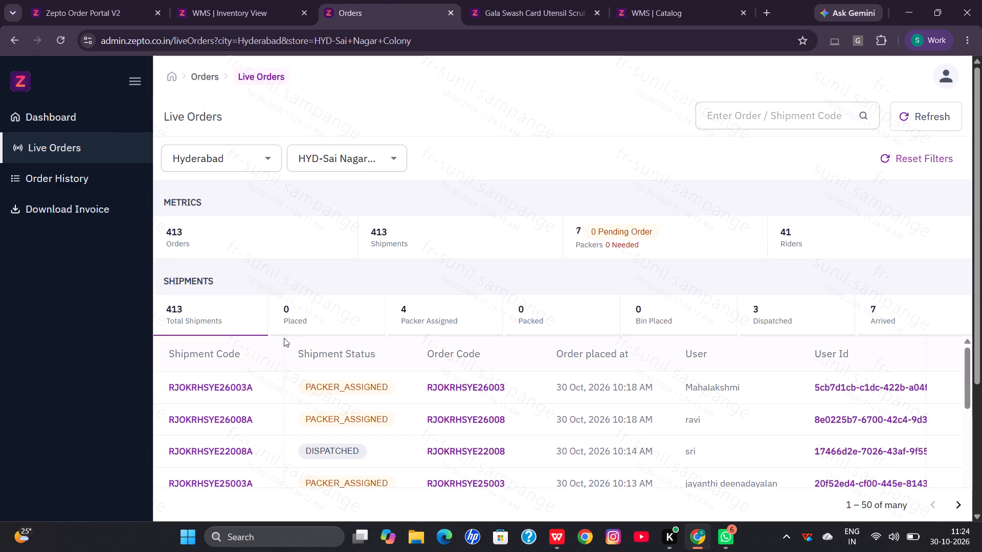
key("ctrl+r")
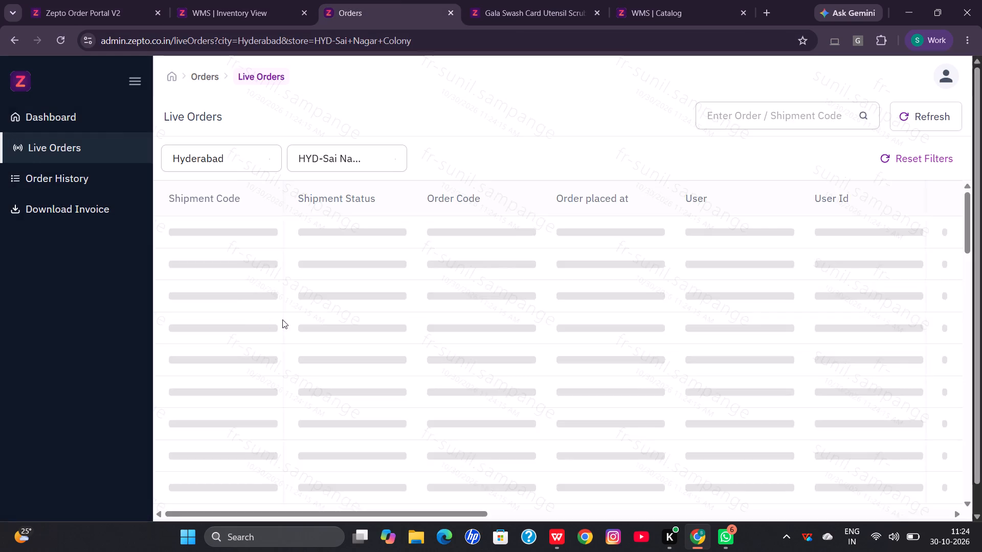
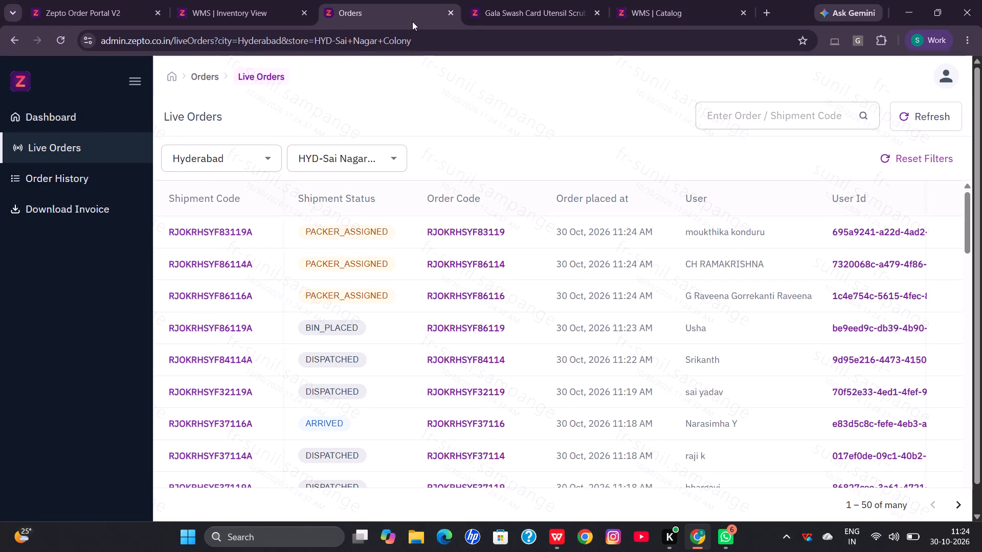
Switch to the WMS Catalog browser tab and go to the Inbound Putaway list of purchase orders.
left_click(512, 0)
left_click(697, 0)
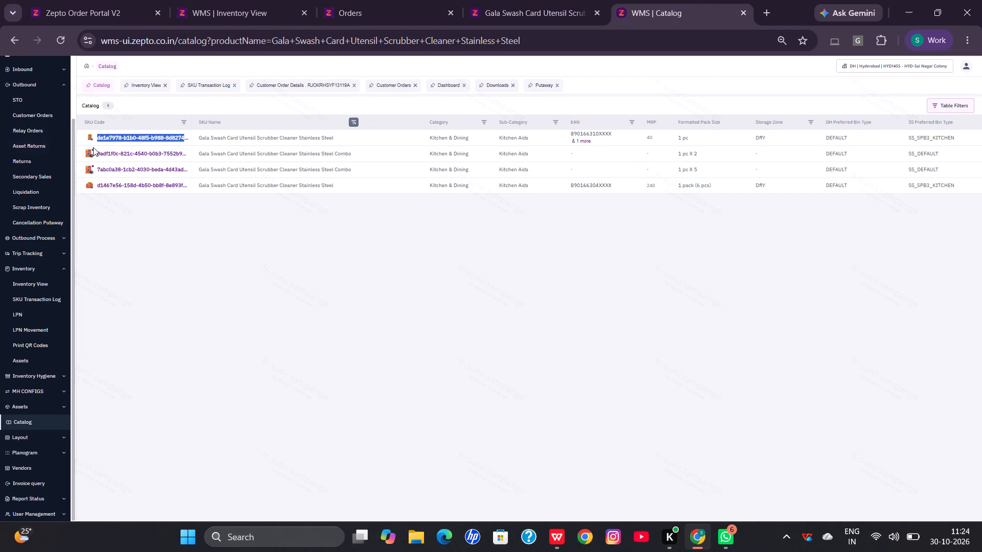
scroll(93, 147, "up", 4)
scroll(19, 137, "up", 7)
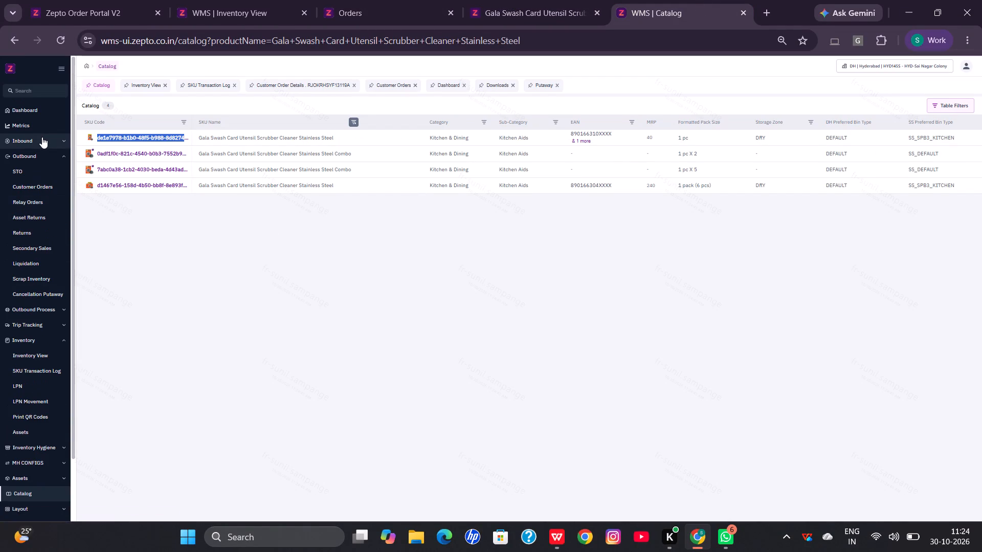
left_click(42, 137)
left_click(25, 204)
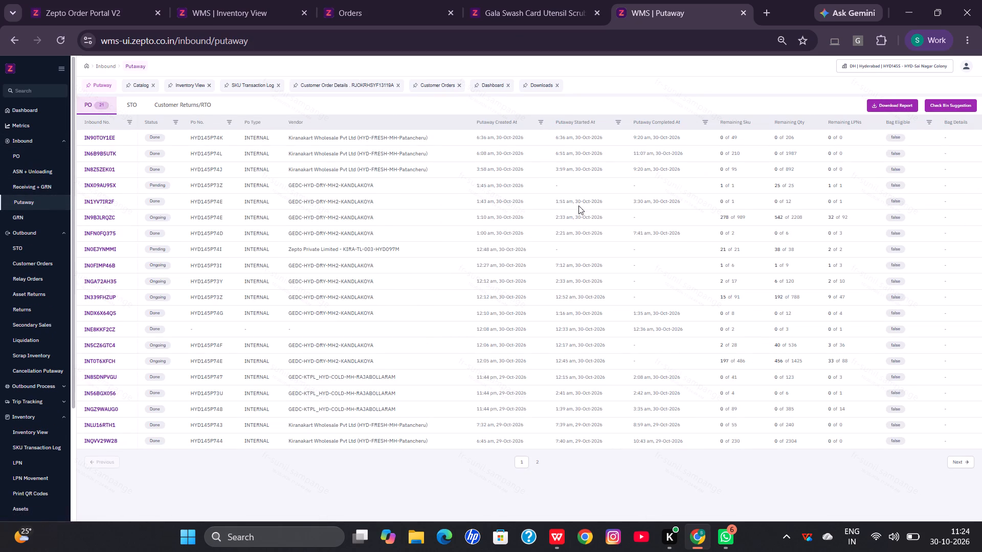
Examine the remaining SKUs of putaway INX09AU95X, and return to the putaway list.
left_click(104, 183)
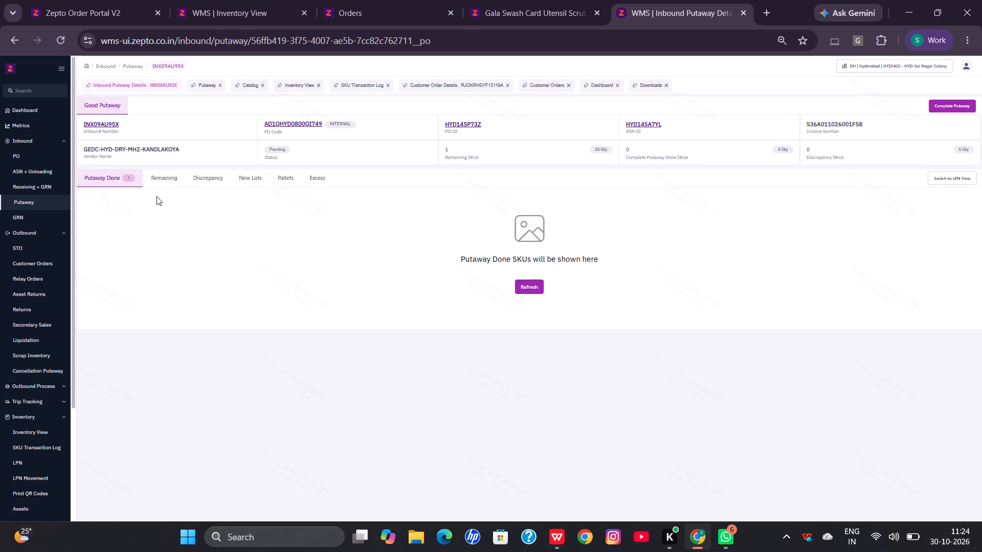
left_click(151, 171)
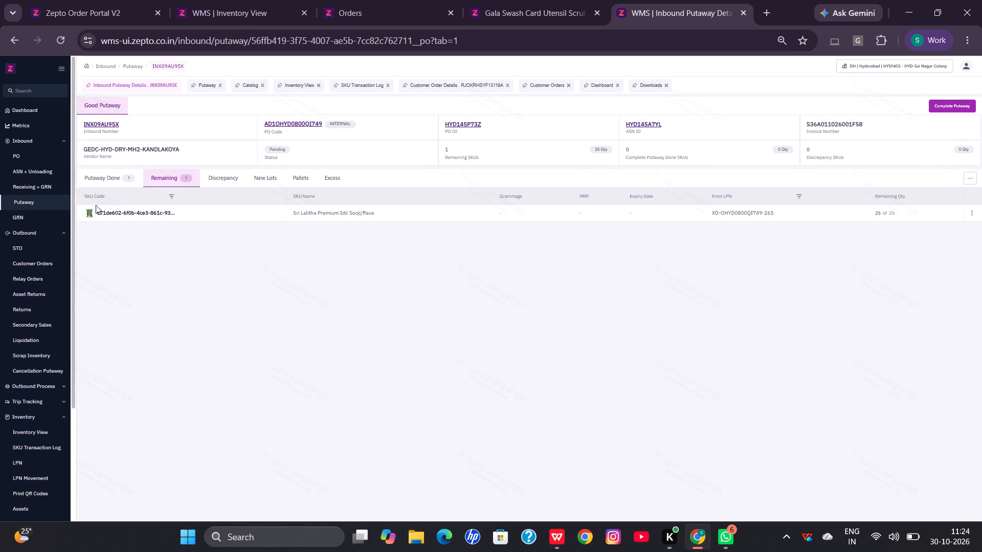
scroll(87, 213, "right", 15)
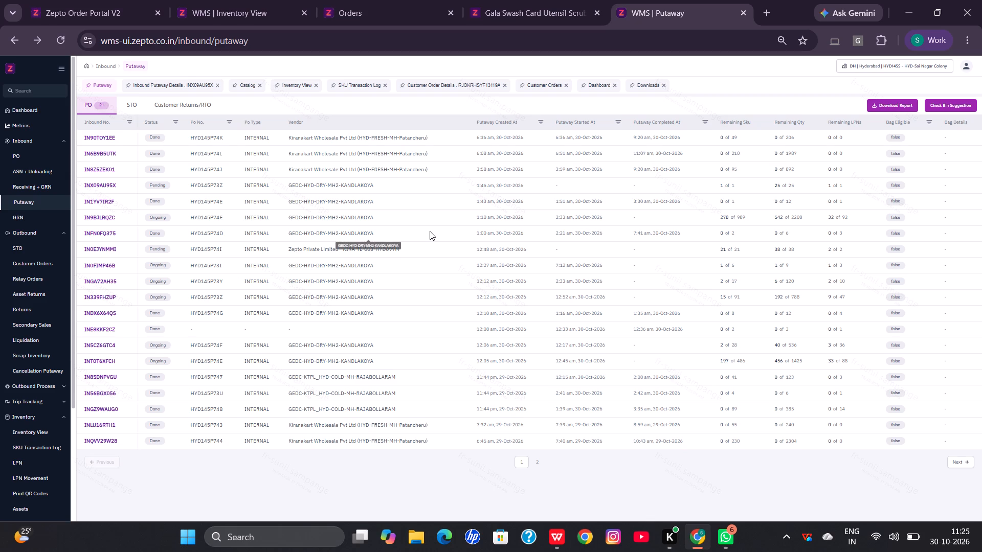
Filter the PO putaway list by status Pending.
left_click(168, 124)
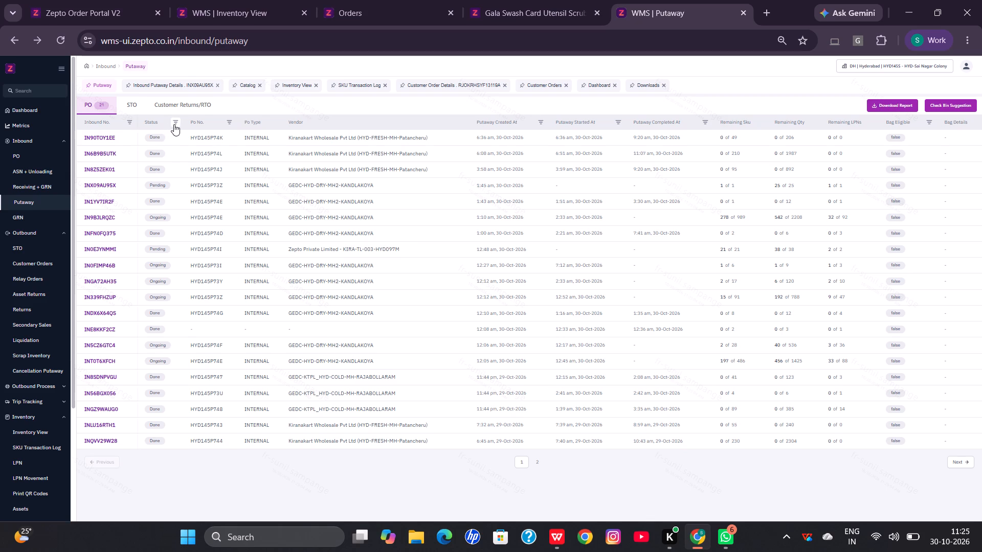
left_click(174, 124)
left_click(139, 153)
key("Return")
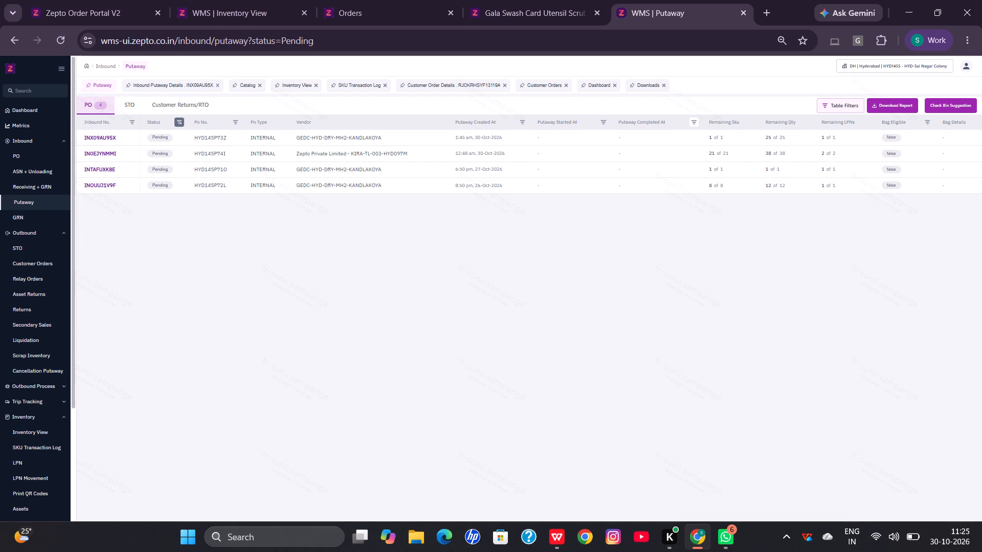
Examine the remaining SKUs and product images of pending putaway IN0EJYNMMI, and return to the Pending list.
left_click(89, 151)
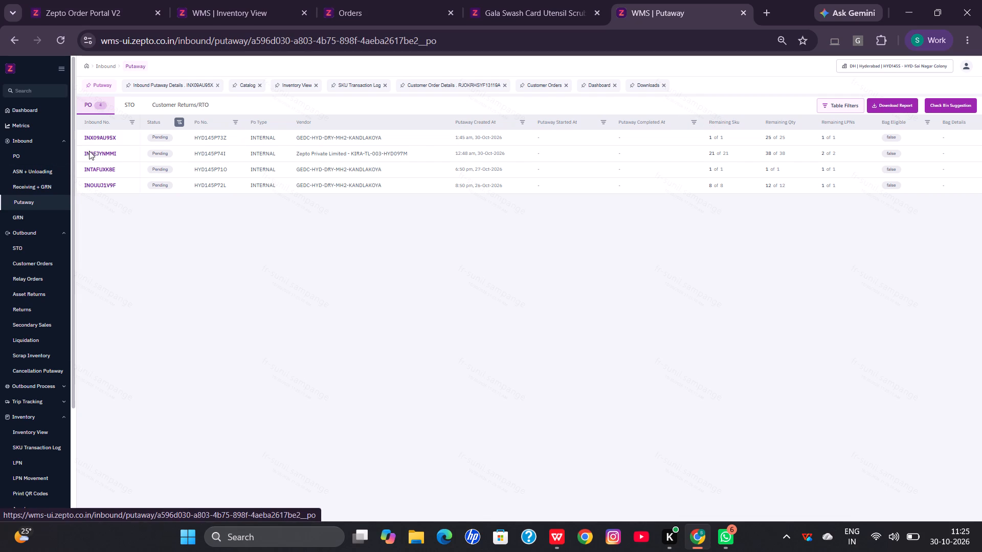
left_click(157, 175)
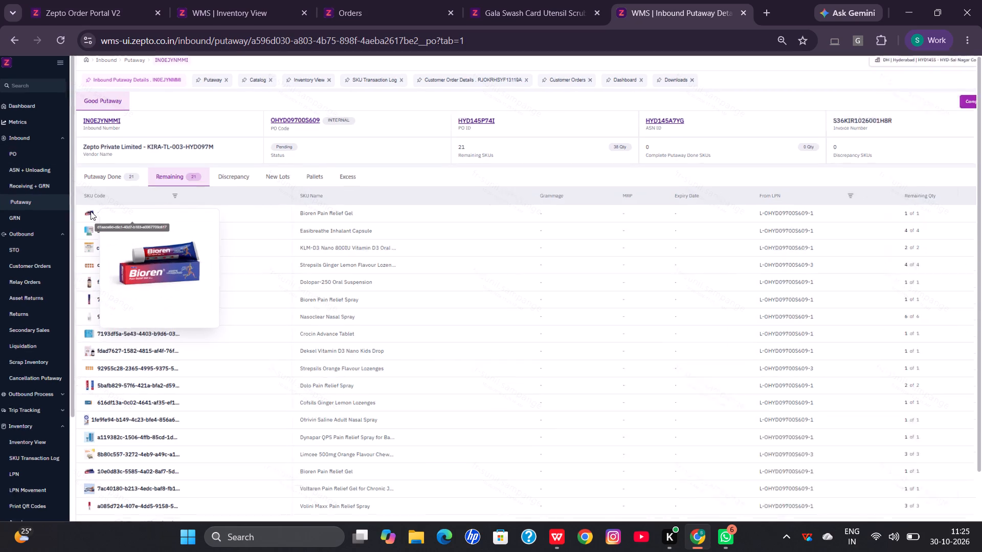
scroll(88, 278, "right", 5)
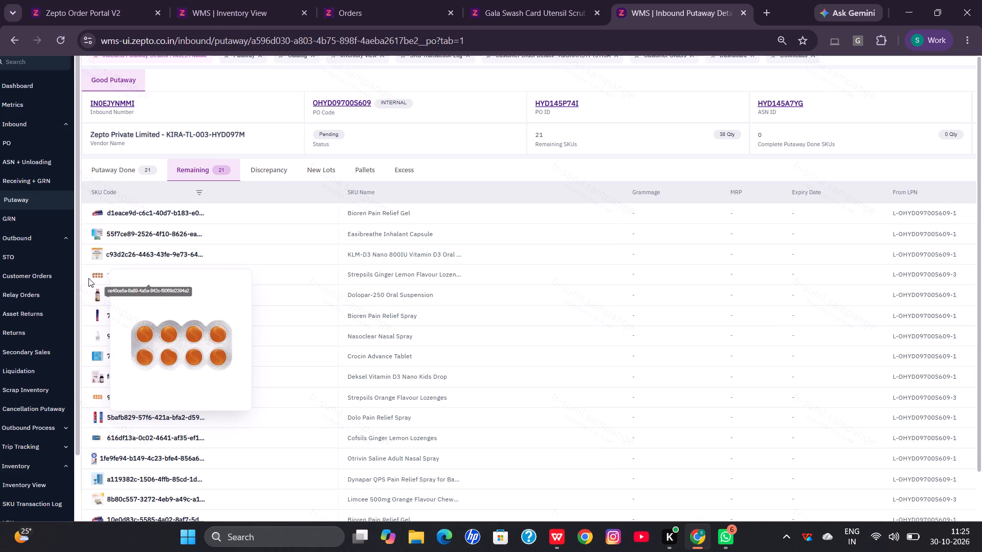
scroll(88, 278, "right", 12)
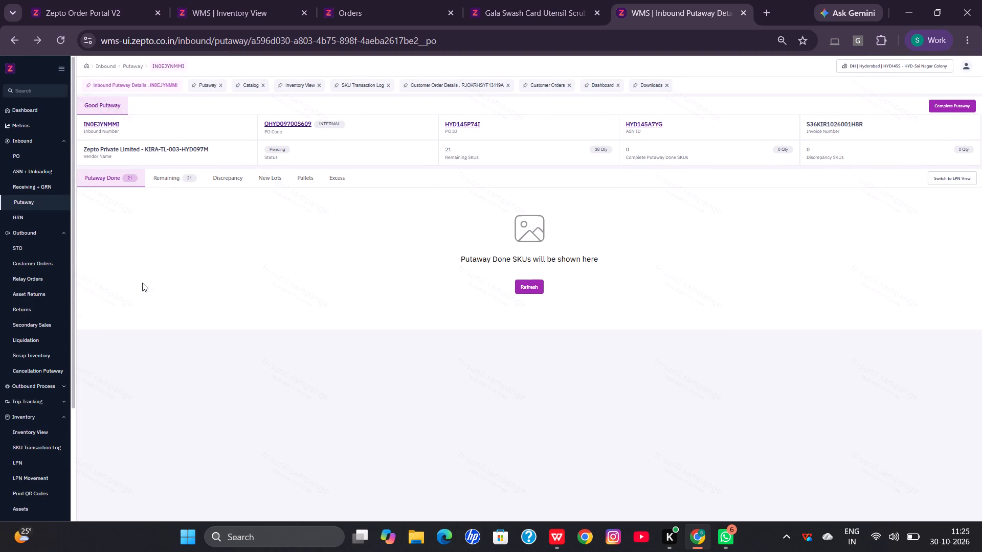
scroll(101, 241, "right", 7)
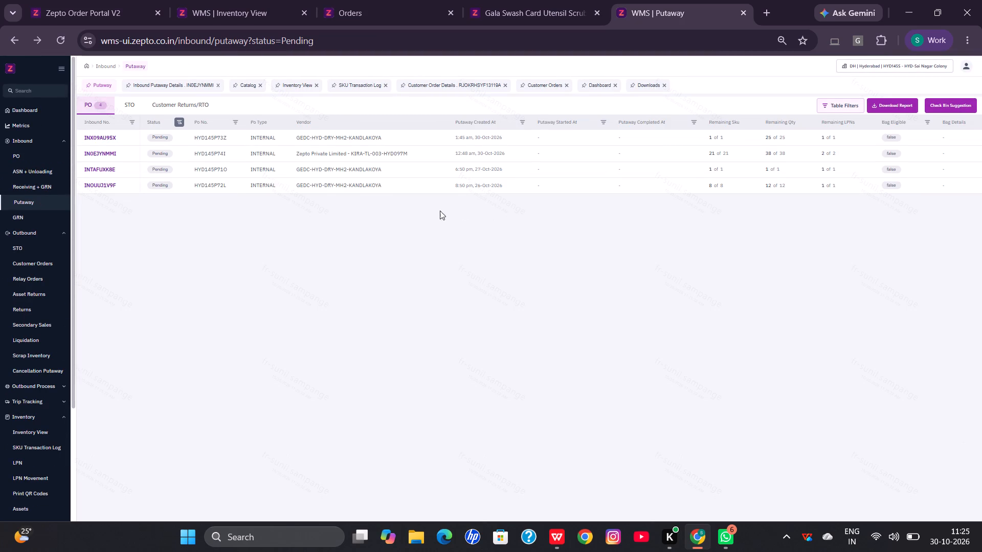
Recheck the remaining SKUs of pending putaway INX09AU95X, and return to the Pending list.
left_click(104, 134)
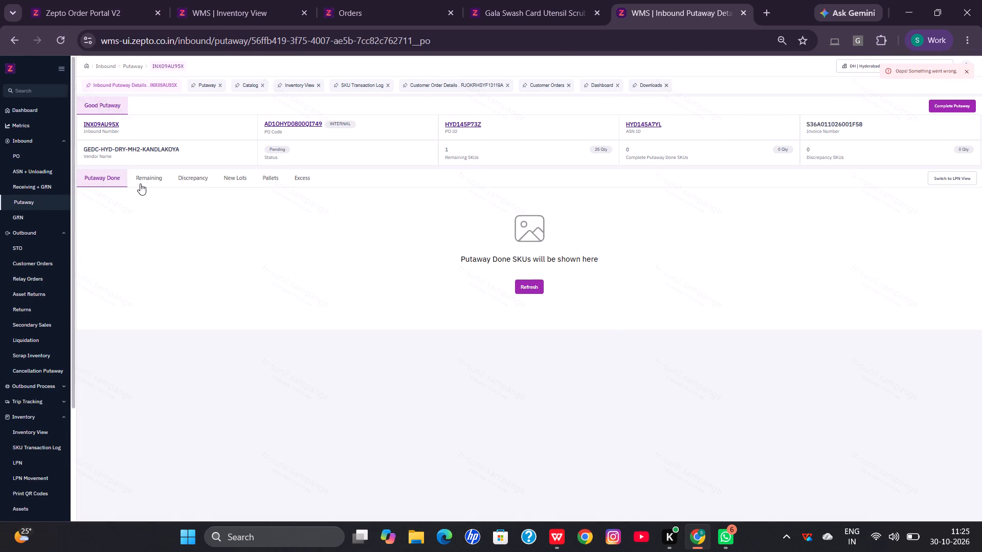
left_click(140, 181)
scroll(66, 224, "right", 5)
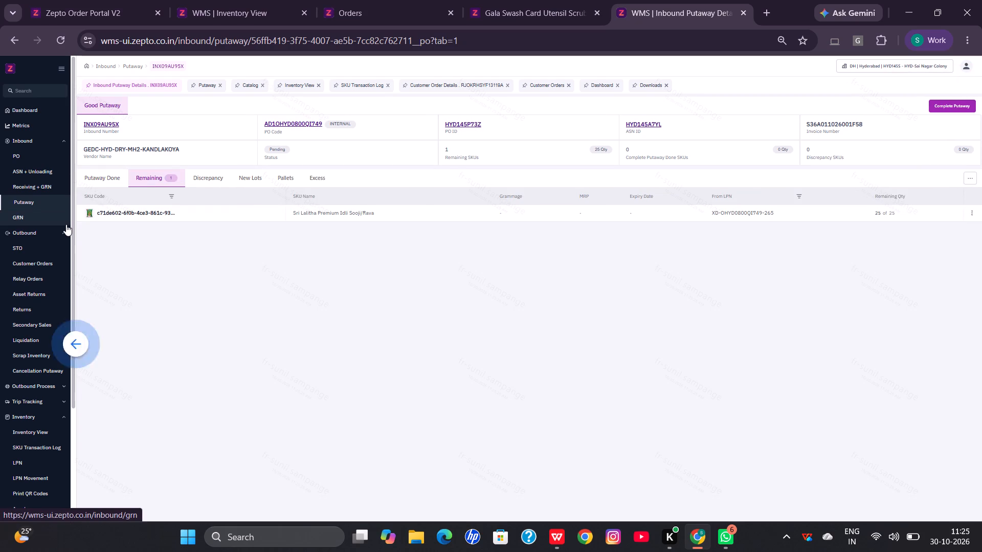
scroll(66, 224, "right", 15)
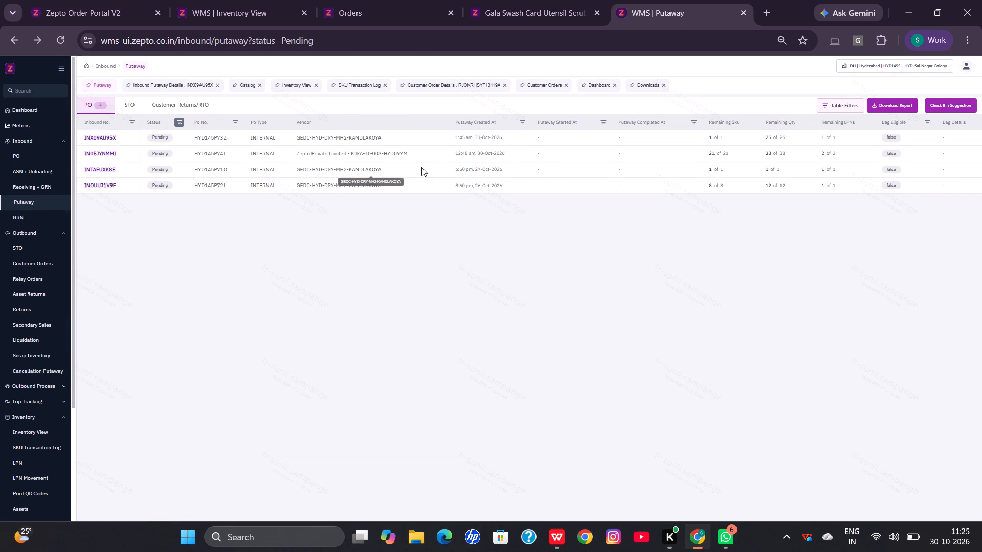
Examine the remaining SKU and its product image in pending putaway INTAFUXK8E, and return to the Pending list.
left_click(106, 168)
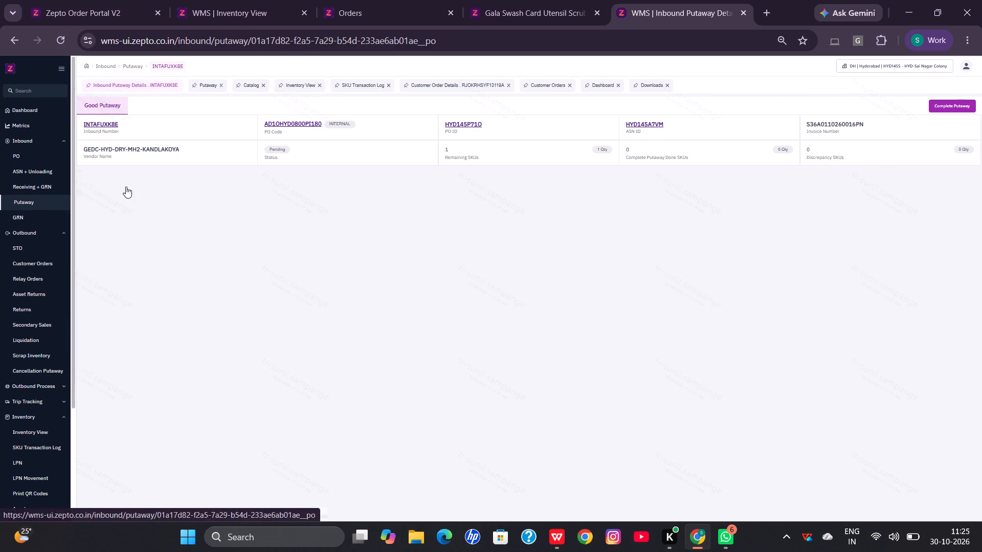
left_click(163, 174)
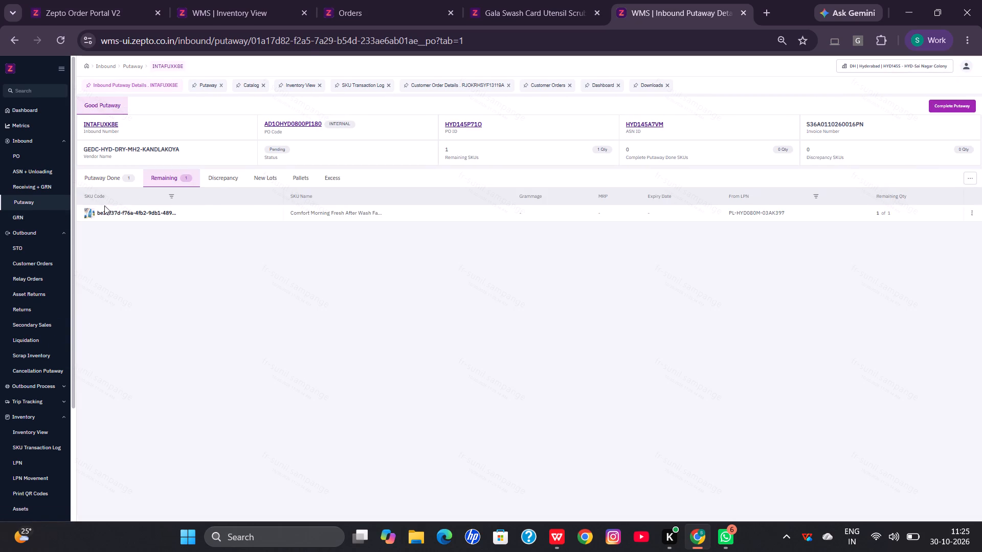
scroll(92, 212, "right", 11)
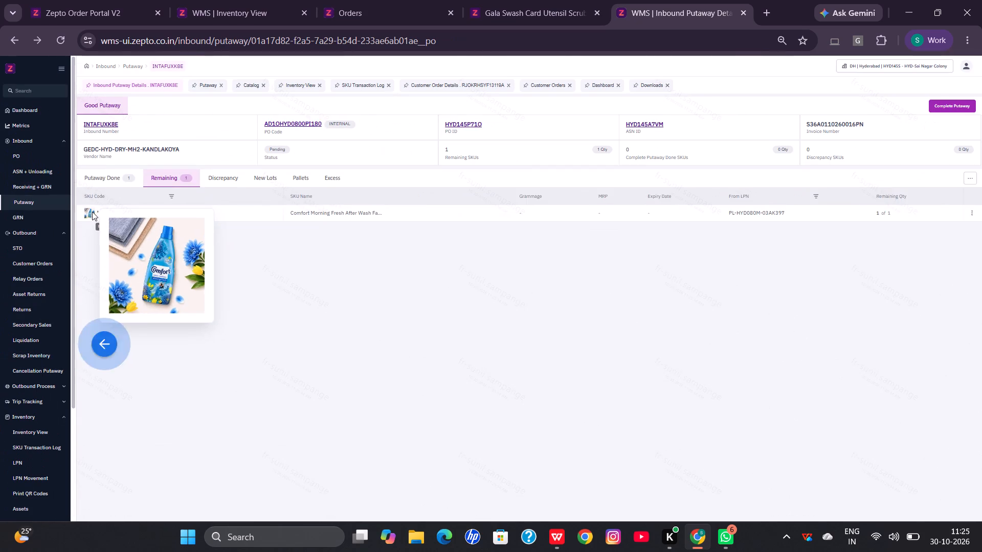
scroll(92, 212, "right", 7)
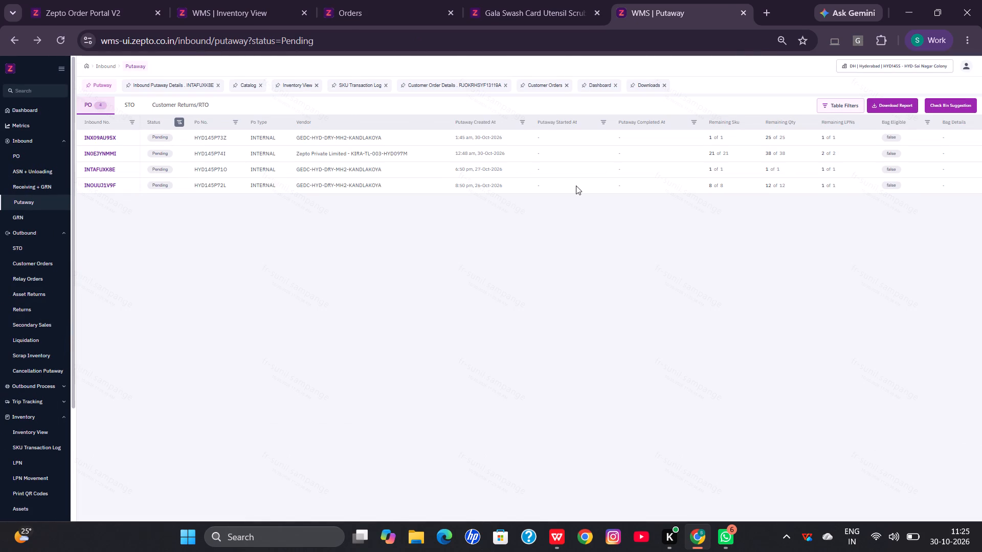
Examine the remaining SKUs and product images of pending putaway INOUUJ1V9F, and return to the Pending list.
left_click(94, 189)
left_click(92, 188)
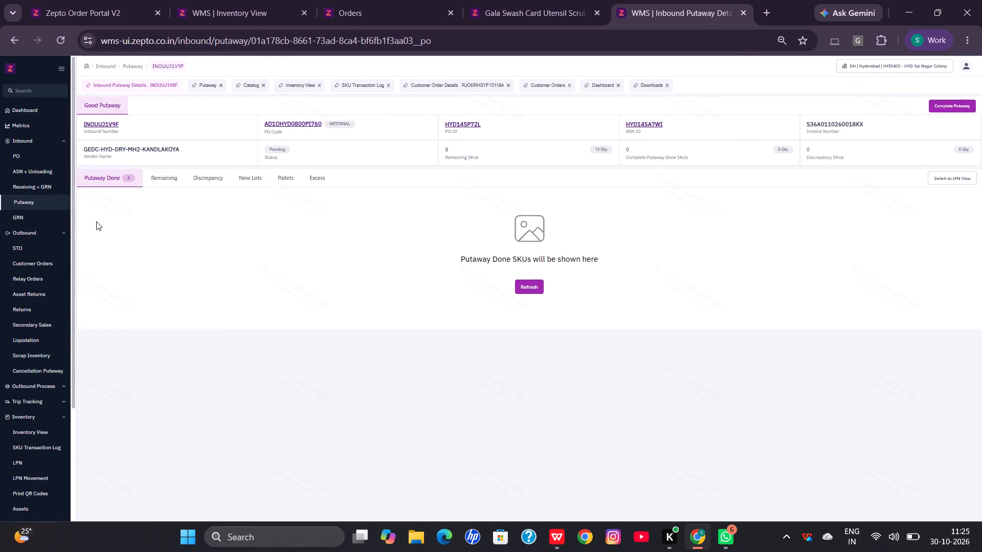
left_click(164, 174)
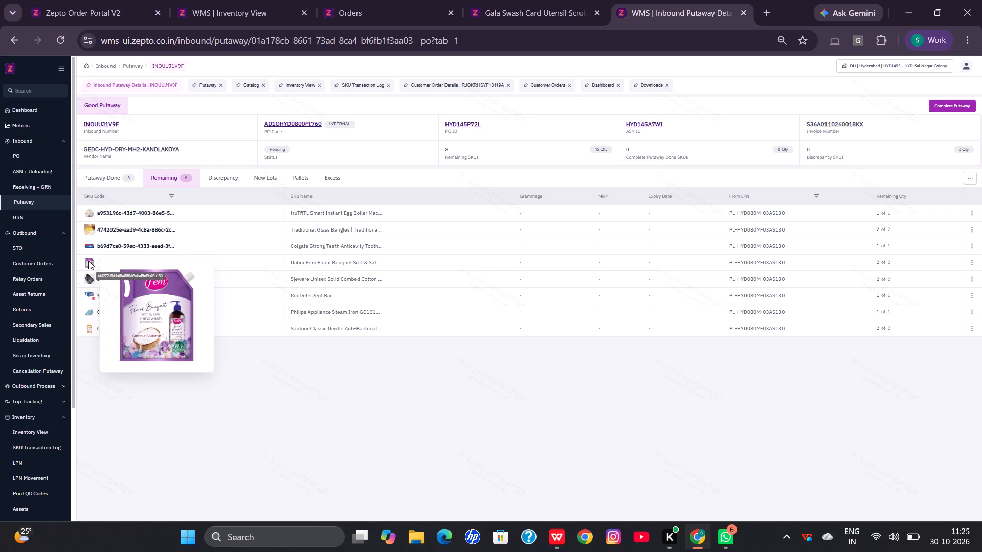
scroll(88, 261, "right", 7)
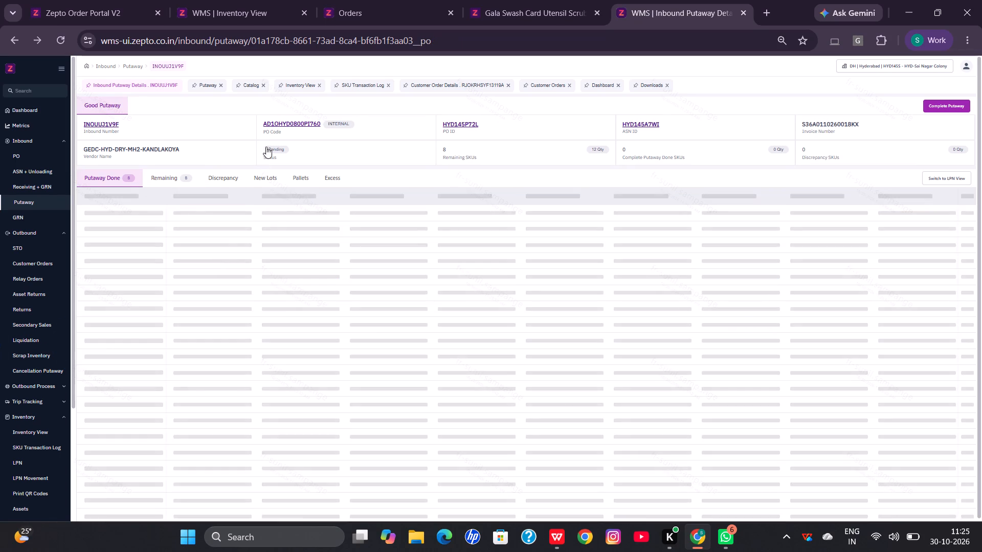
scroll(207, 141, "right", 7)
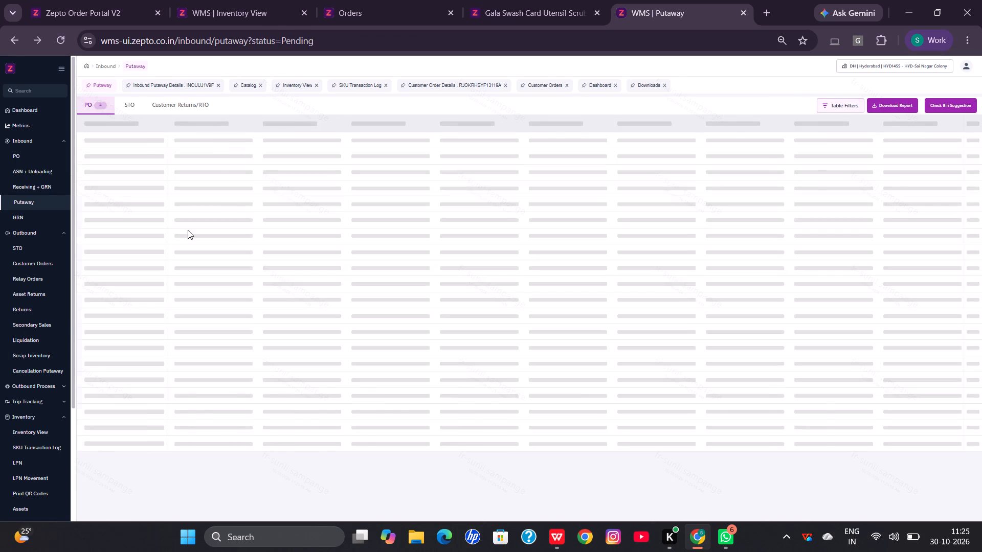
Filter the PO putaway list by status Ongoing and review the remaining SKUs, quantities and LPNs of each inbound.
left_click(176, 123)
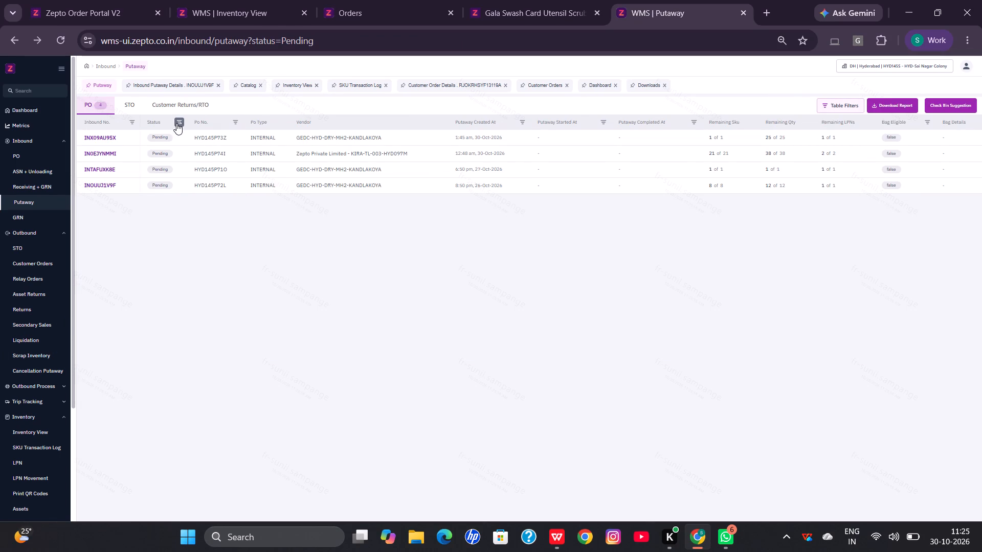
left_click(131, 162)
key("Return")
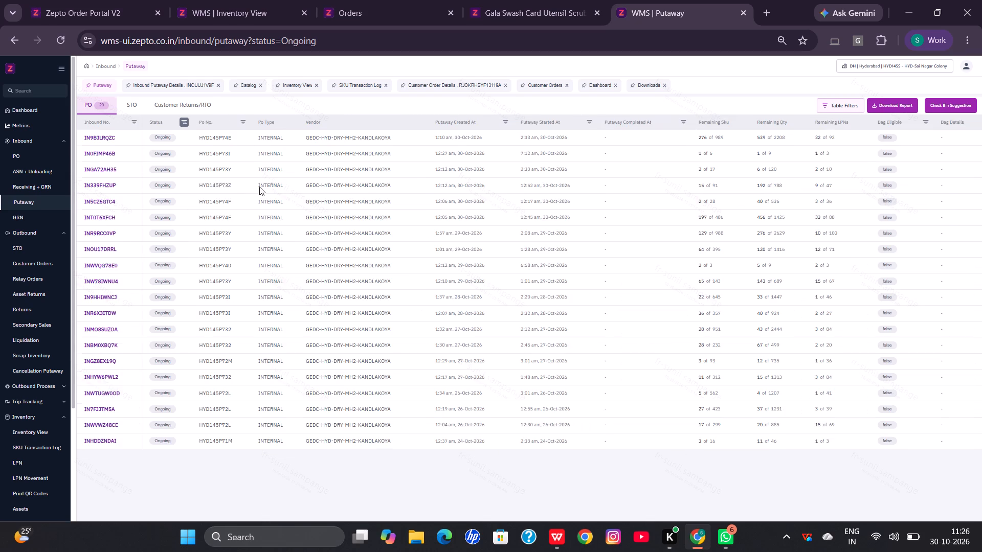
scroll(729, 175, "down", 2)
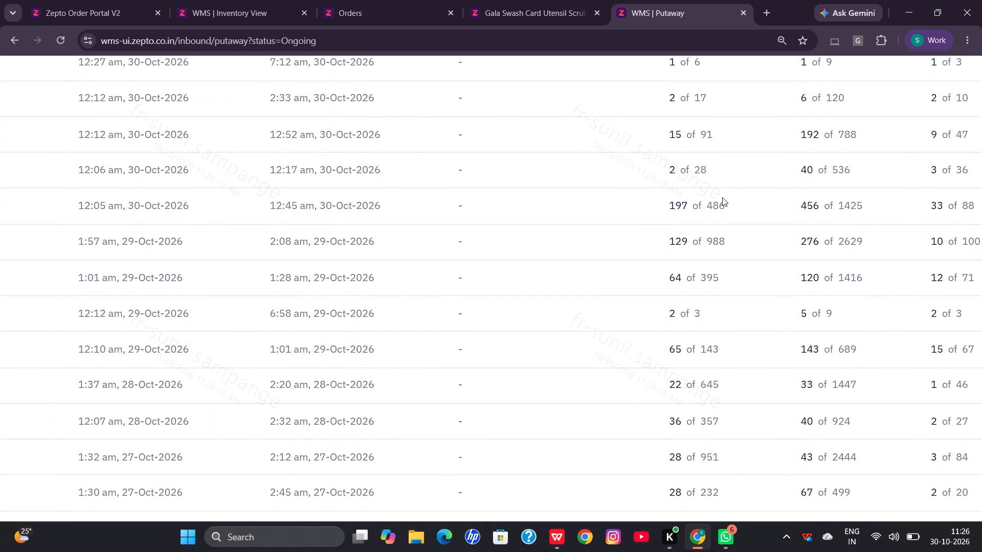
scroll(722, 197, "down", 2)
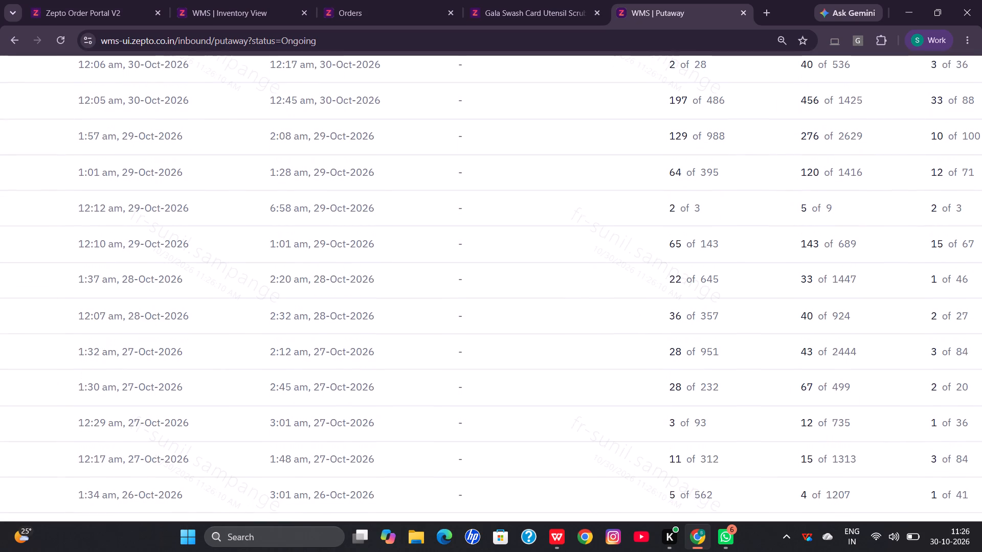
scroll(722, 197, "down", 3)
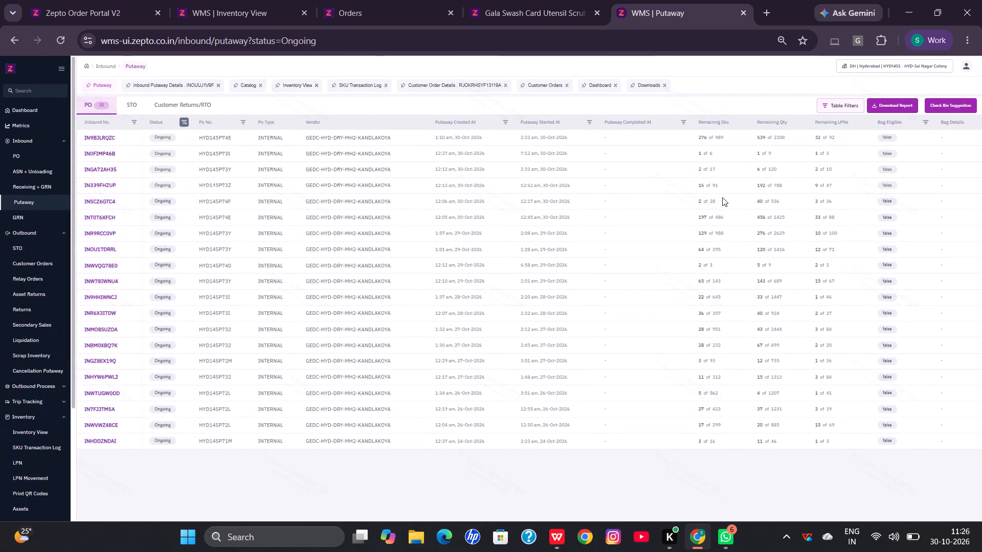
scroll(722, 197, "up", 1)
scroll(83, 311, "down", 1)
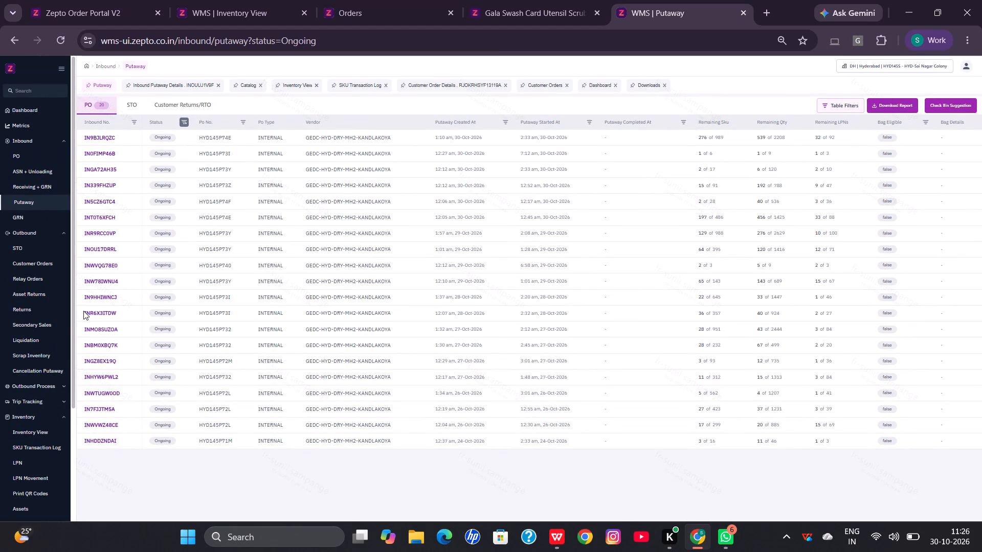
Look at the SKU Transaction Log in the Inventory section.
scroll(35, 365, "down", 3)
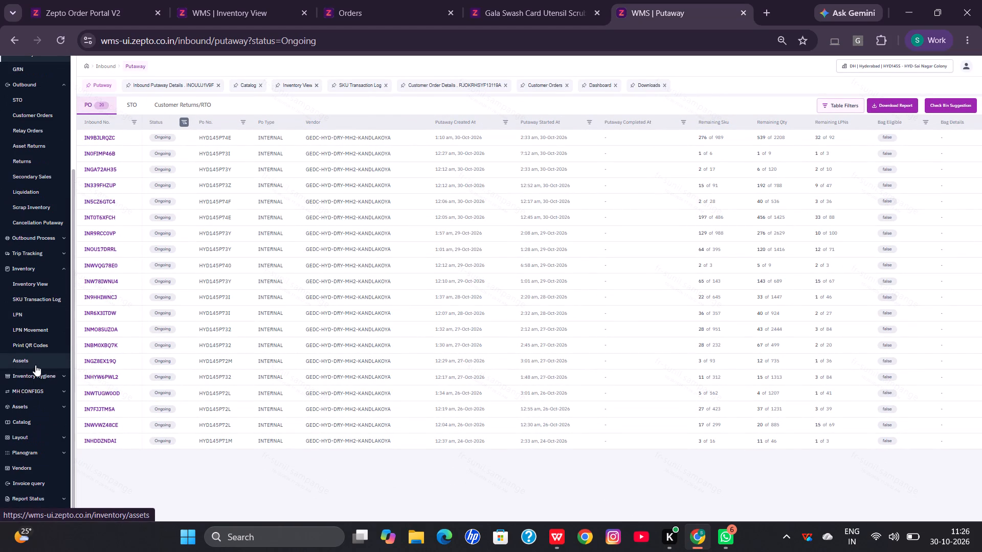
scroll(35, 365, "down", 2)
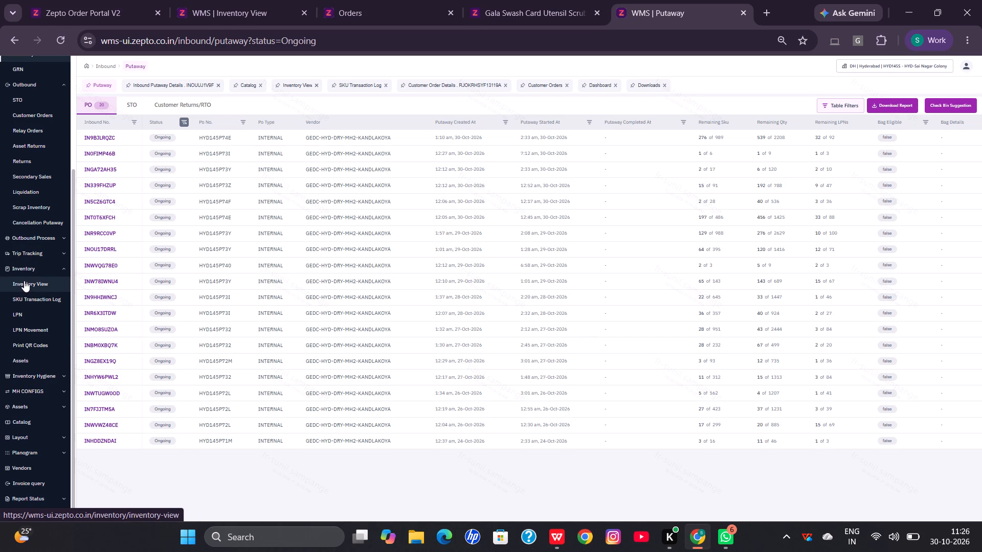
left_click(43, 299)
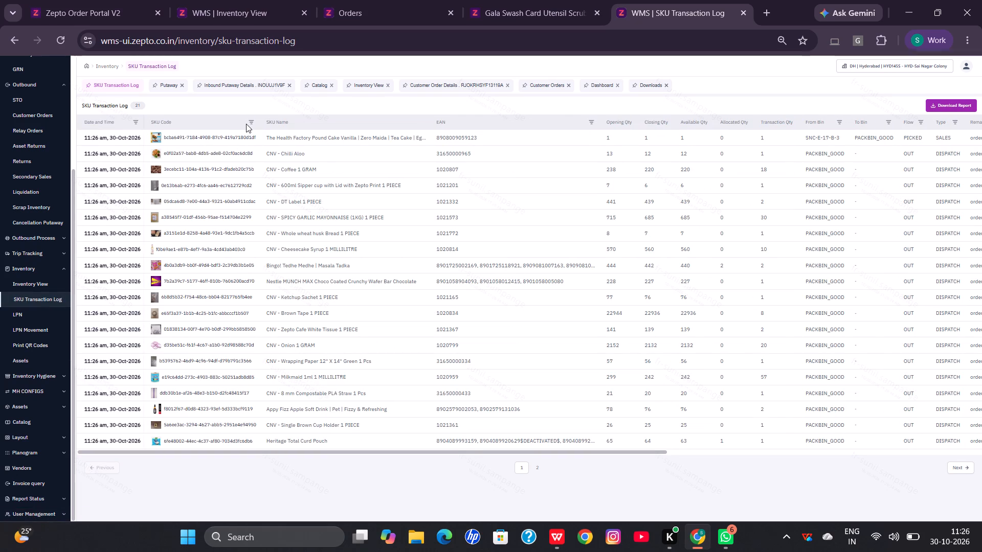
left_click(246, 124)
In Inventory View by SKU BIN LPN, filter the bin by REINVENTORY-DAMAGEBIN.
left_click(47, 277)
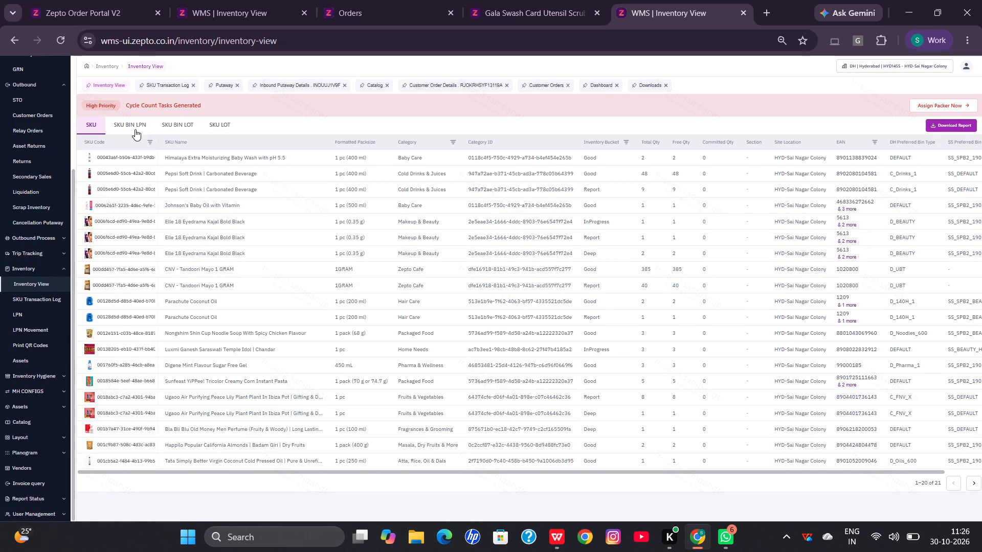
left_click(135, 129)
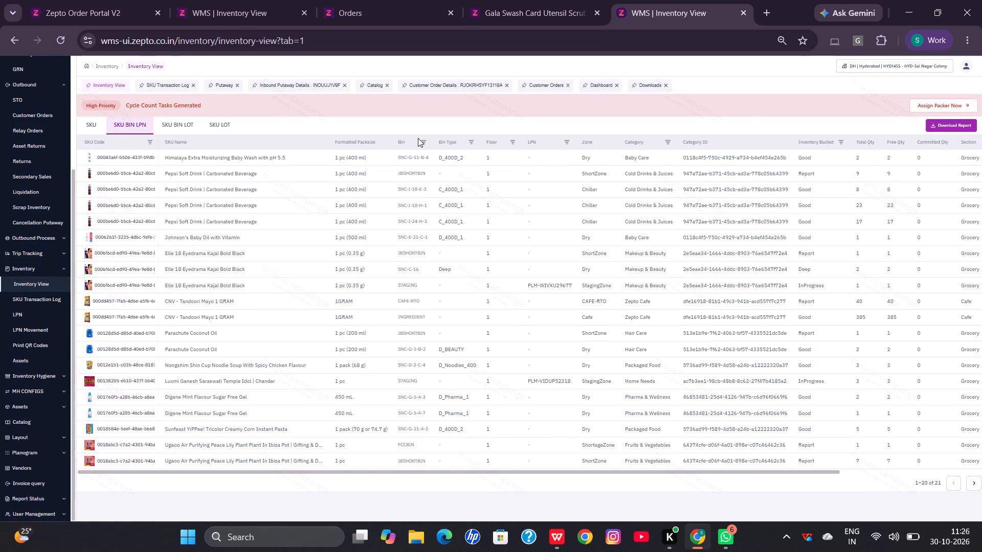
left_click_drag(418, 138, 423, 140)
left_click(423, 140)
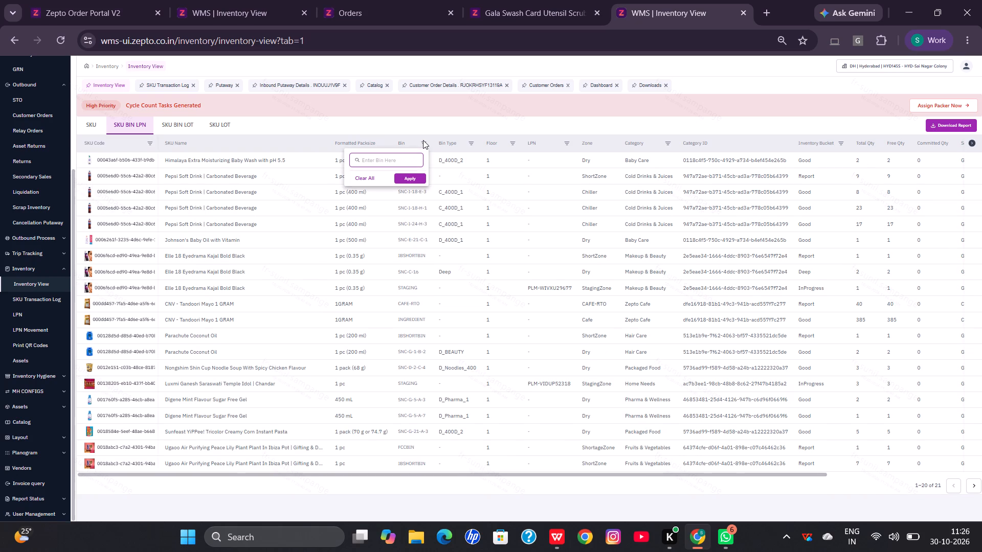
type("PI")
key("BackSpace")
key("BackSpace")
key("BackSpace")
type("RE")
left_click(426, 175)
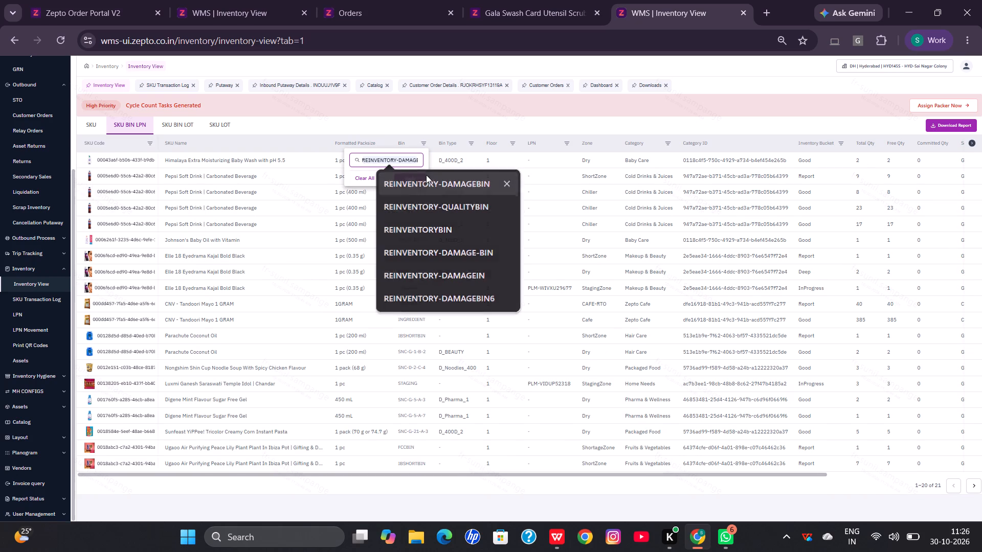
key("Return")
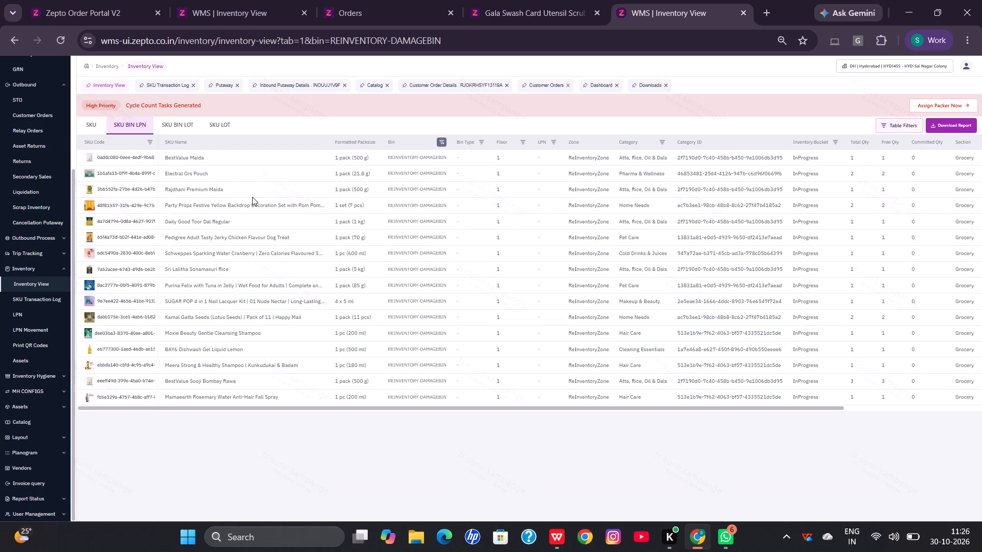
Change the bin filter to REINVENTORY-QUALITYBIN.
left_click(441, 143)
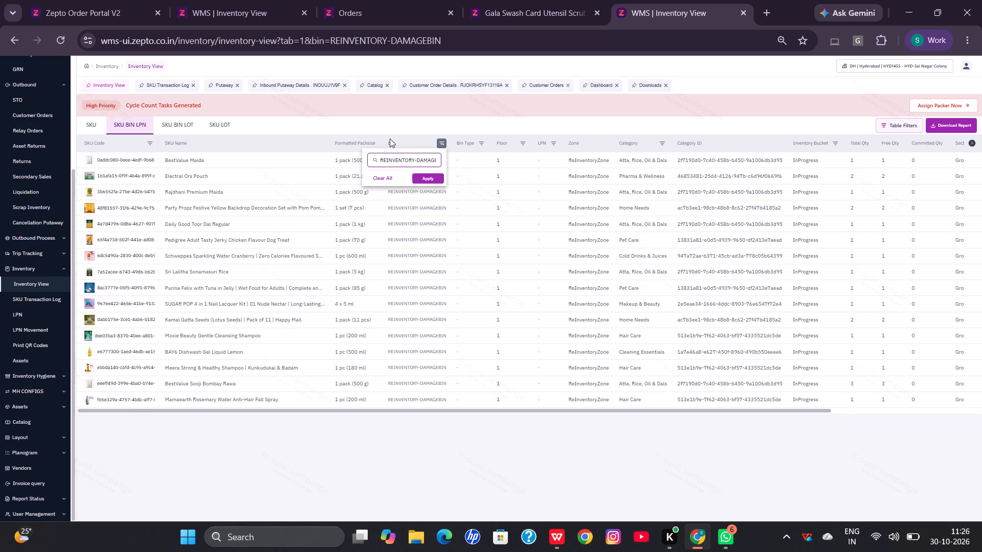
key("ctrl+a")
type("RE")
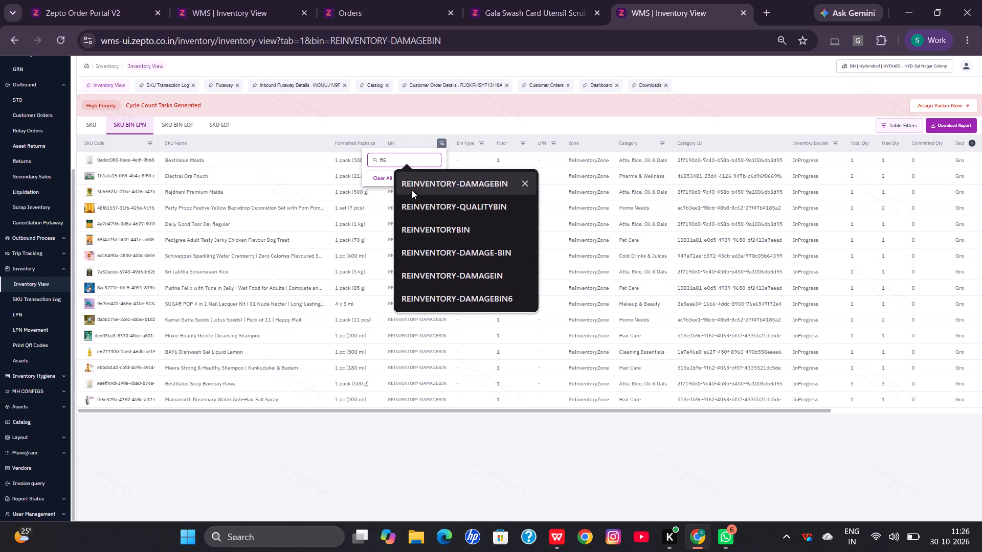
left_click(424, 198)
key("Return")
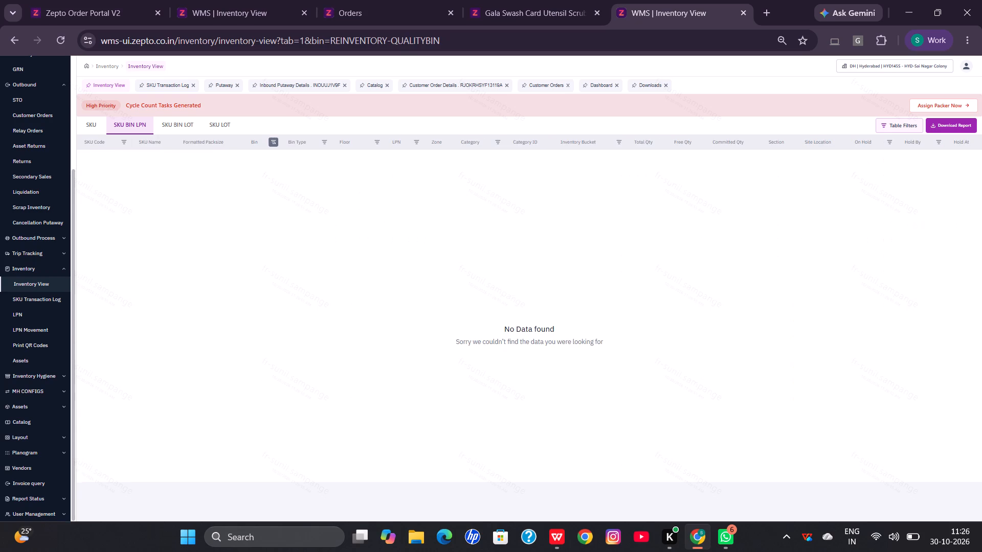
Change the bin filter to REINVENTORYBIN and review the SKUs and quantities held there.
left_click(274, 146)
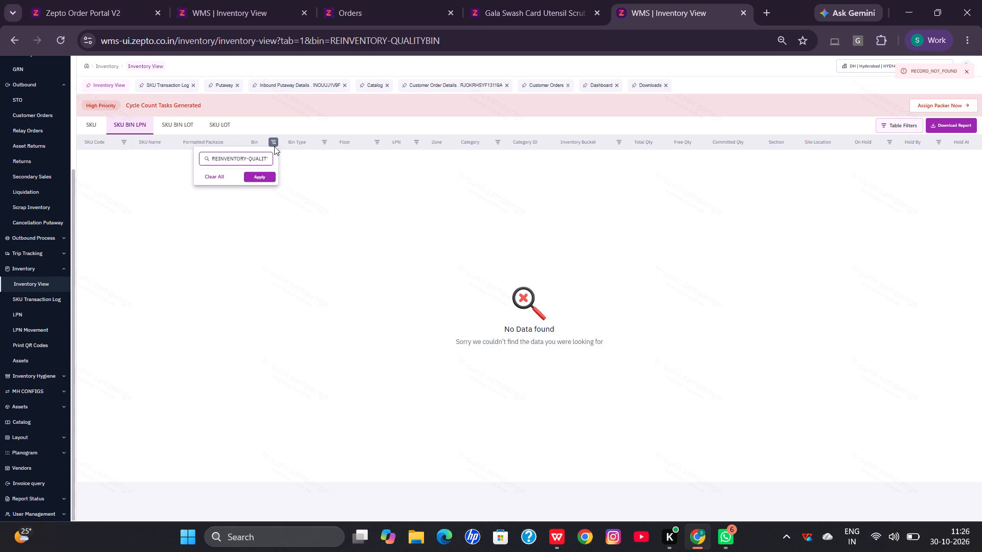
key("ctrl+a")
type("RE")
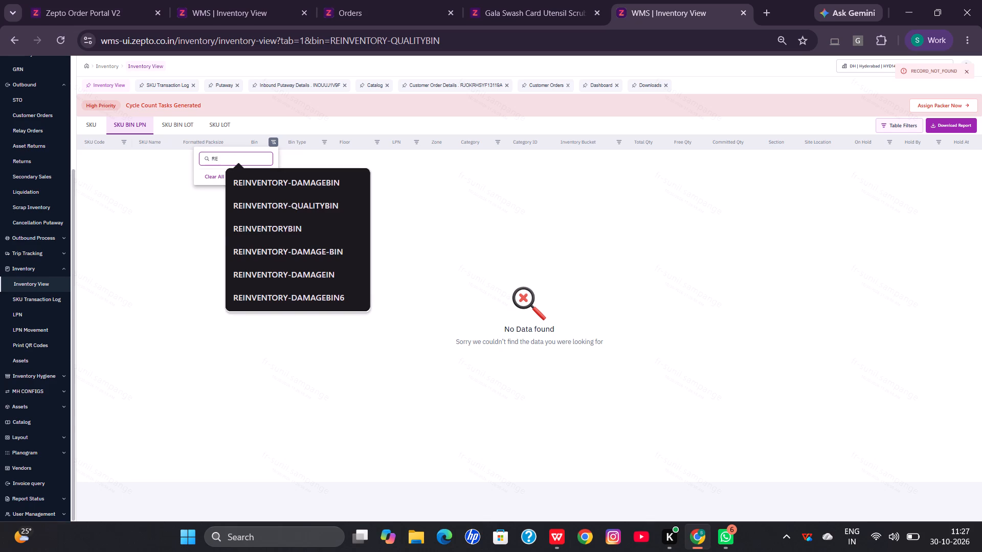
left_click(323, 223)
key("Return")
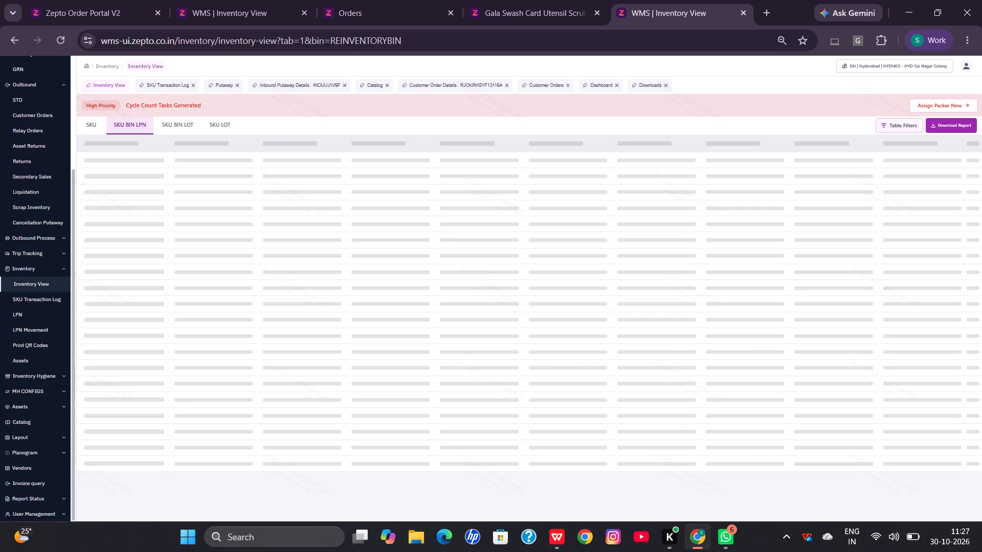
scroll(132, 267, "down", 2)
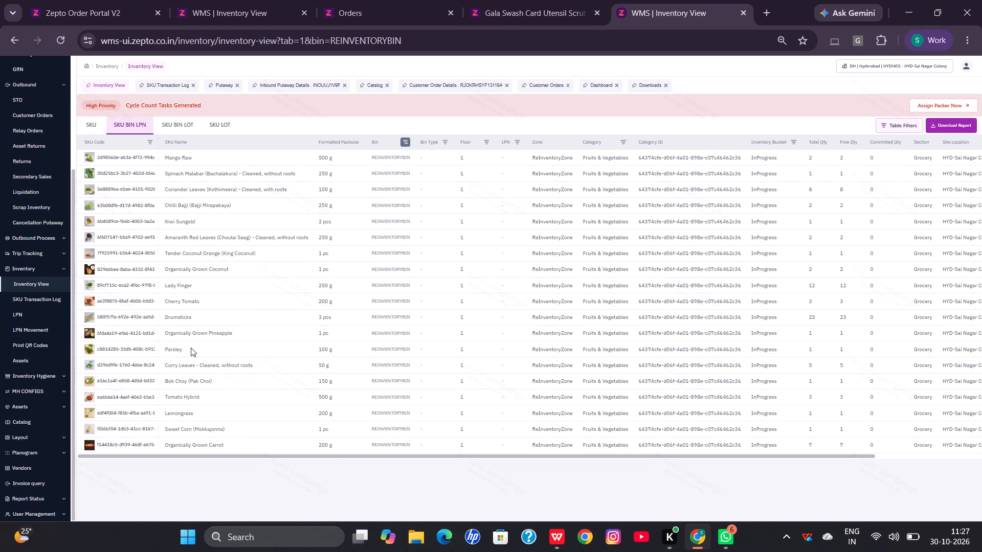
scroll(191, 348, "right", 1)
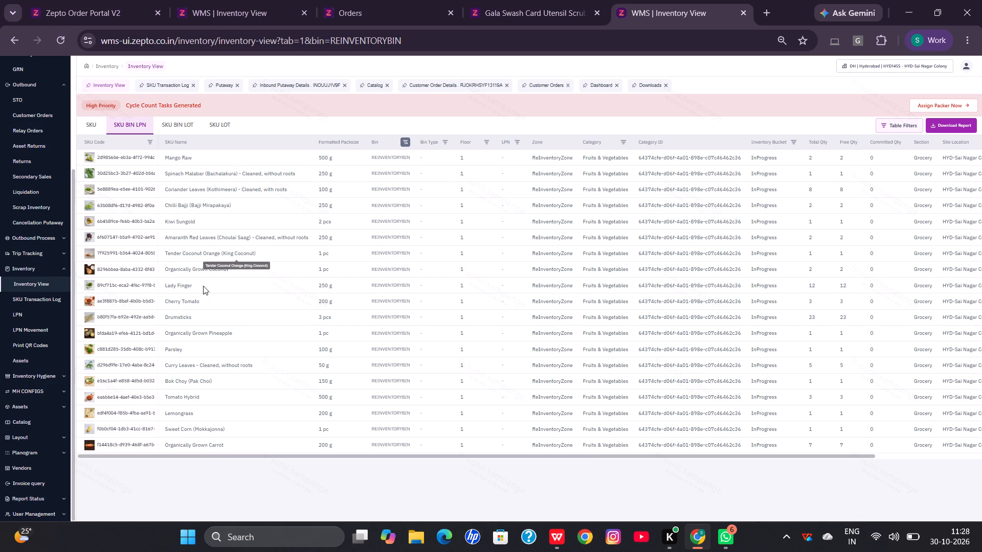
Copy the SKU code of Mango Raw and switch to the other open Inventory View tab.
triple_click(139, 164, "ctrl")
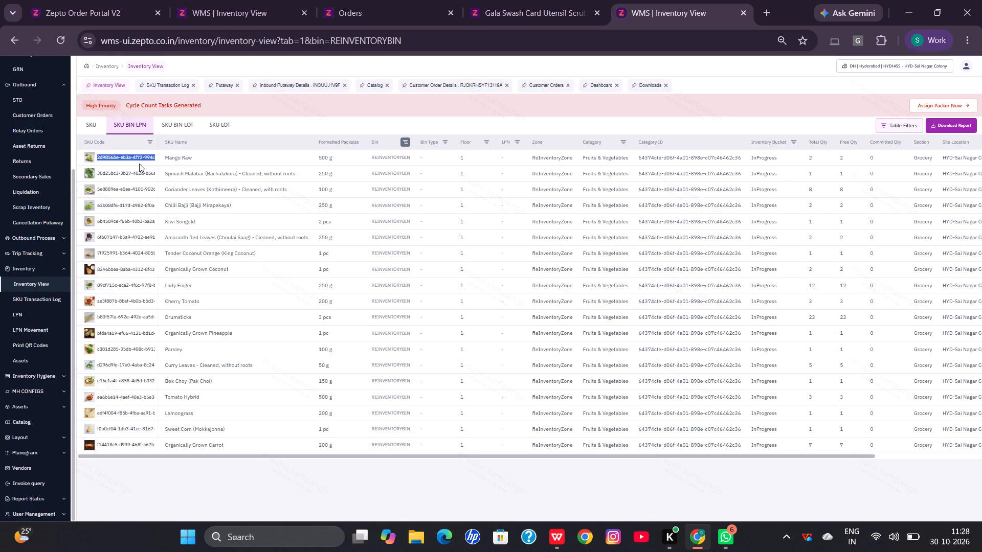
key("ctrl+c")
key("ctrl+c")
key("ctrl+Tab")
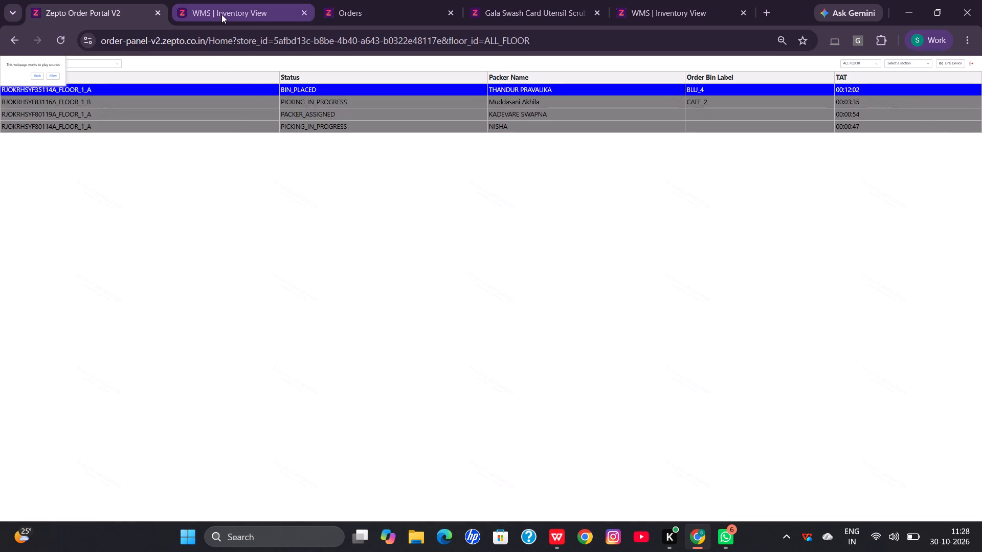
left_click(221, 14)
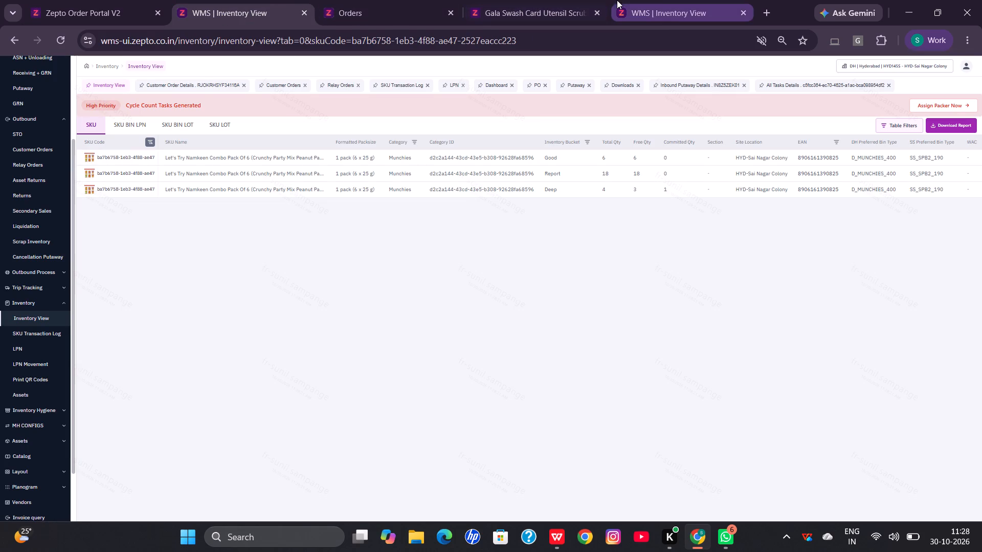
Move the tab with the REINVENTORYBIN inventory into its own maximized window.
left_click(639, 0)
left_click_drag(639, 5, 494, 98)
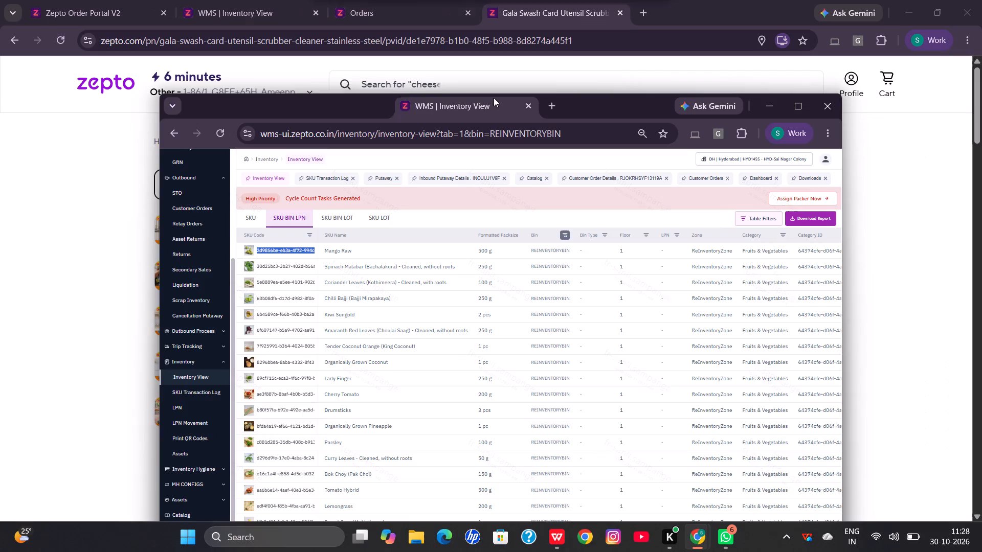
left_click(789, 104)
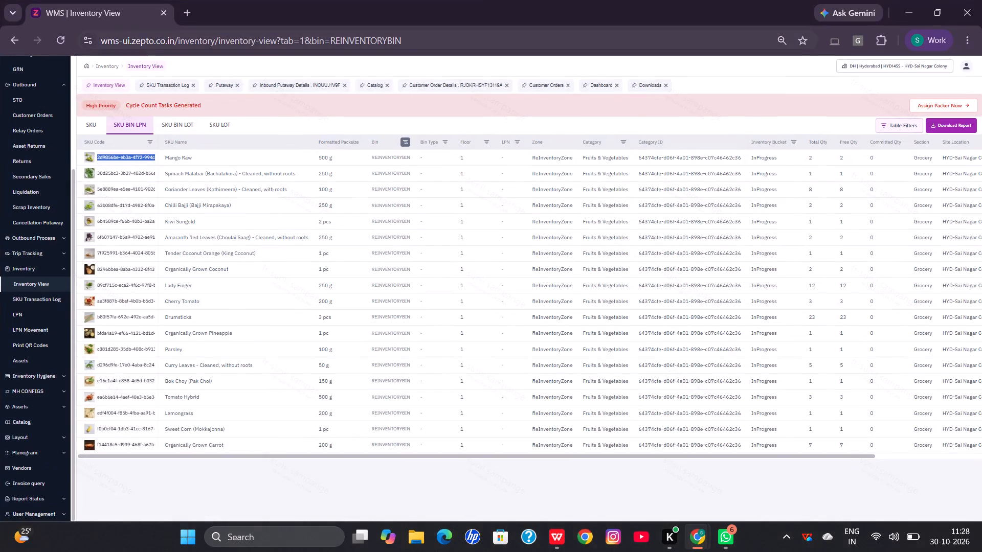
Open WMS in a new tab beside it and show the Inventory View by SKU BIN LPN.
left_click(186, 11)
type("WMS")
left_click(169, 64)
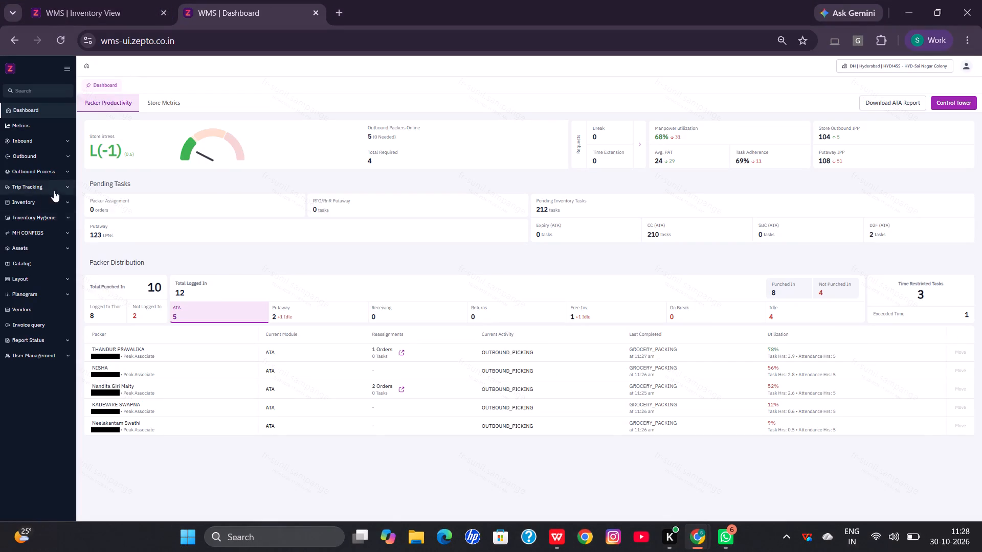
left_click(41, 195)
left_click(40, 216)
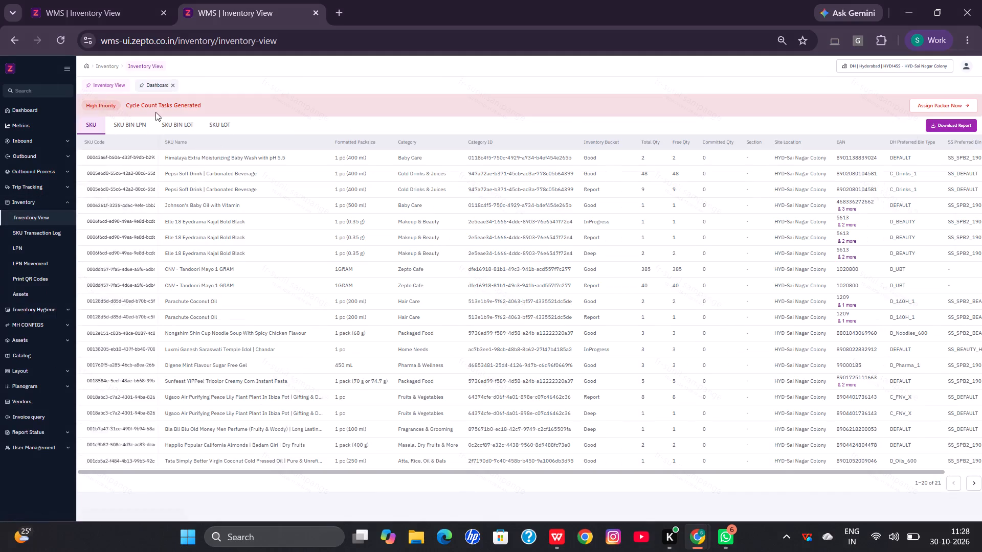
left_click(147, 116)
left_click(141, 119)
Create a page QR code and replace its content with FESTIVE_BIN.
right_click(401, 221)
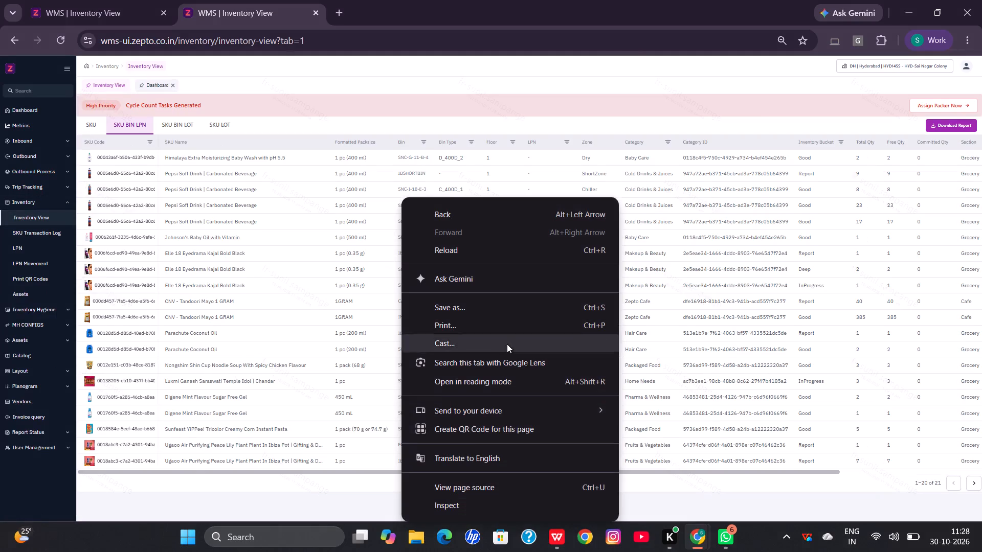
left_click(471, 432)
type("SNC-")
key("BackSpace")
key("BackSpace")
key("BackSpace")
key("BackSpace")
key("BackSpace")
key("BackSpace")
key("BackSpace")
key("BackSpace")
key("BackSpace")
key("BackSpace")
key("BackSpace")
key("BackSpace")
key("BackSpace")
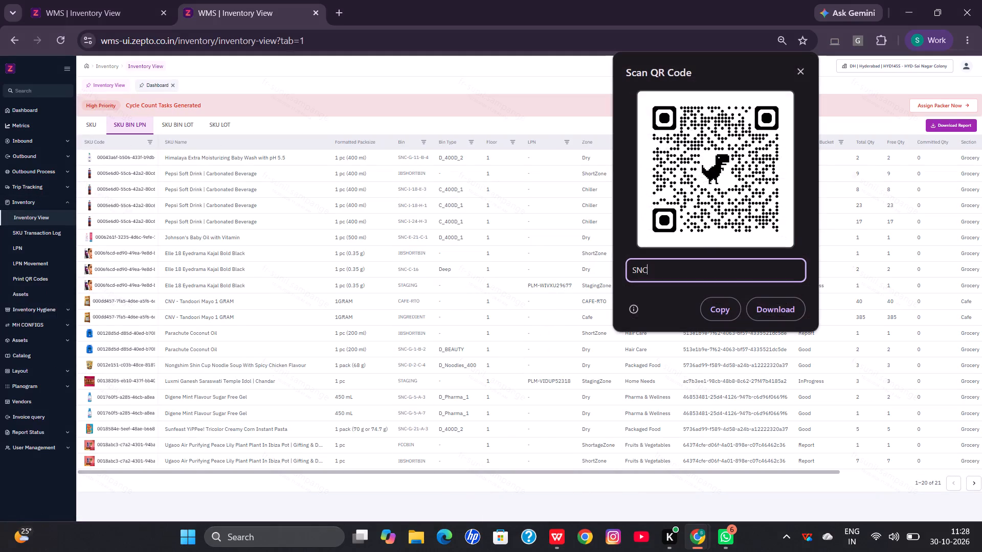
type("FESTIVE")
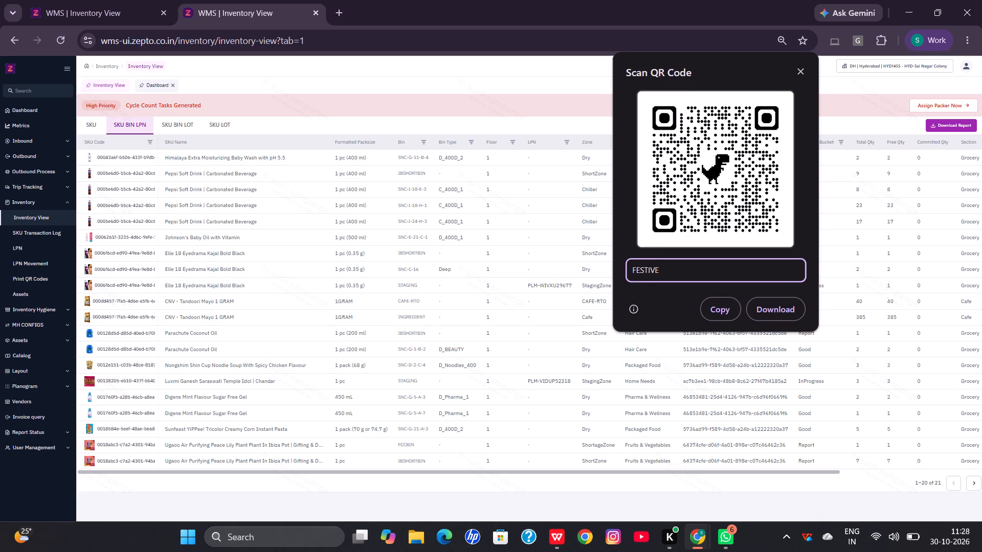
key("shift+underscore")
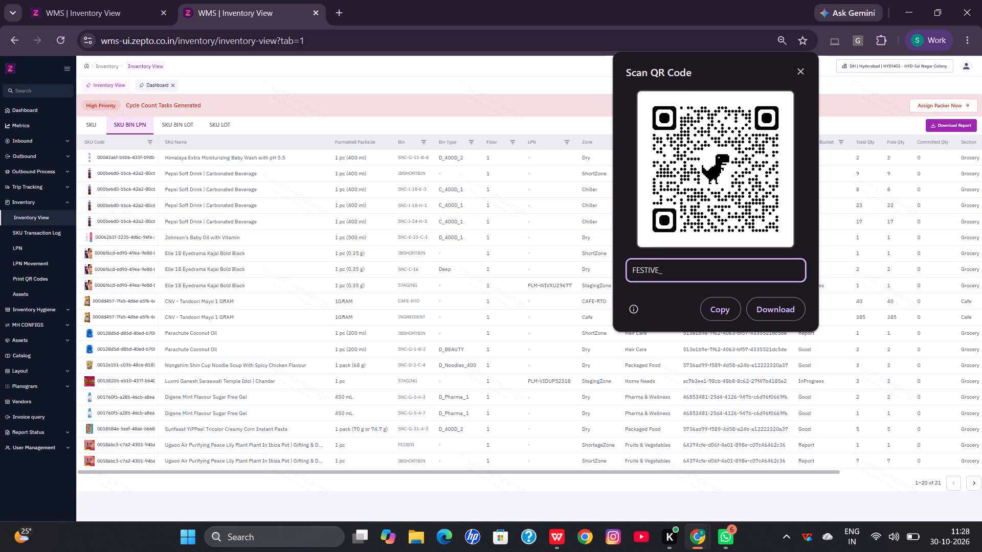
type("BU")
key("BackSpace")
type("IN")
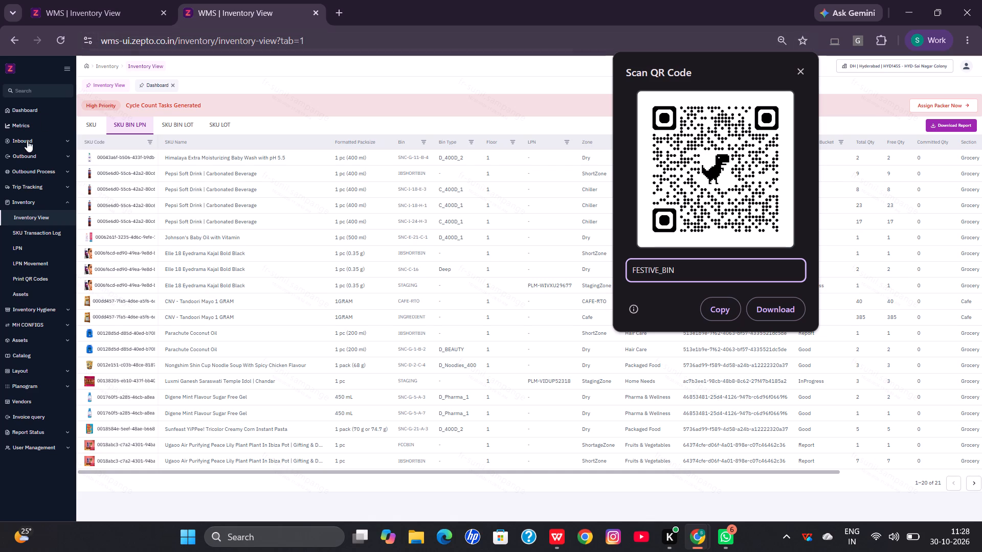
Close the QR code and filter the SKU-level inventory by Mango Raw's SKU code, copied again from the REINVENTORYBIN list.
left_click(96, 129)
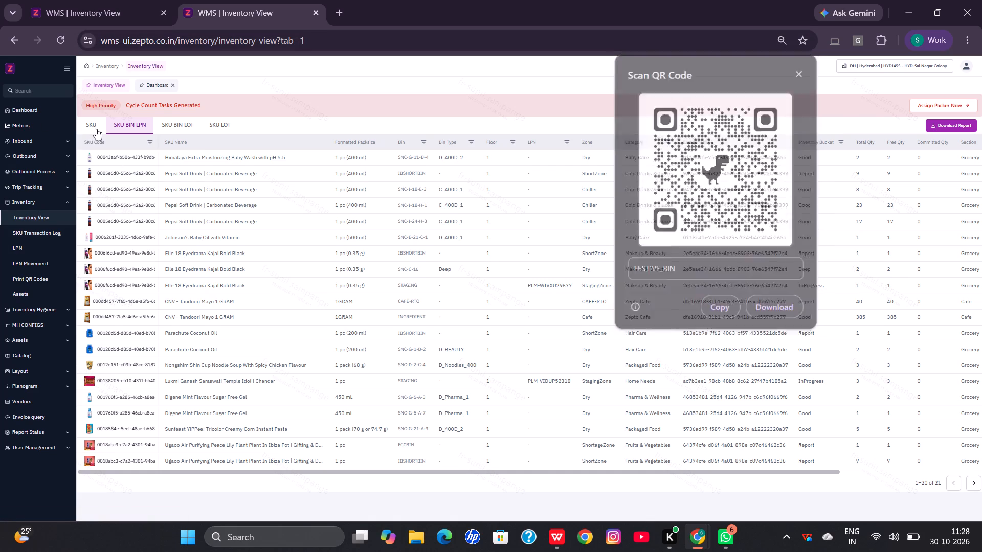
key("ctrl+Tab")
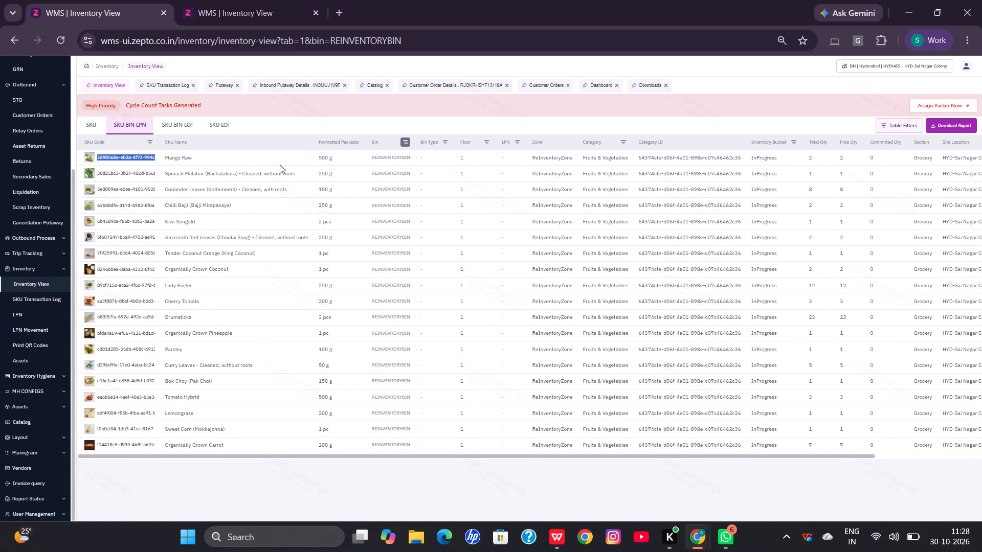
key("ctrl+c")
key("ctrl+Tab")
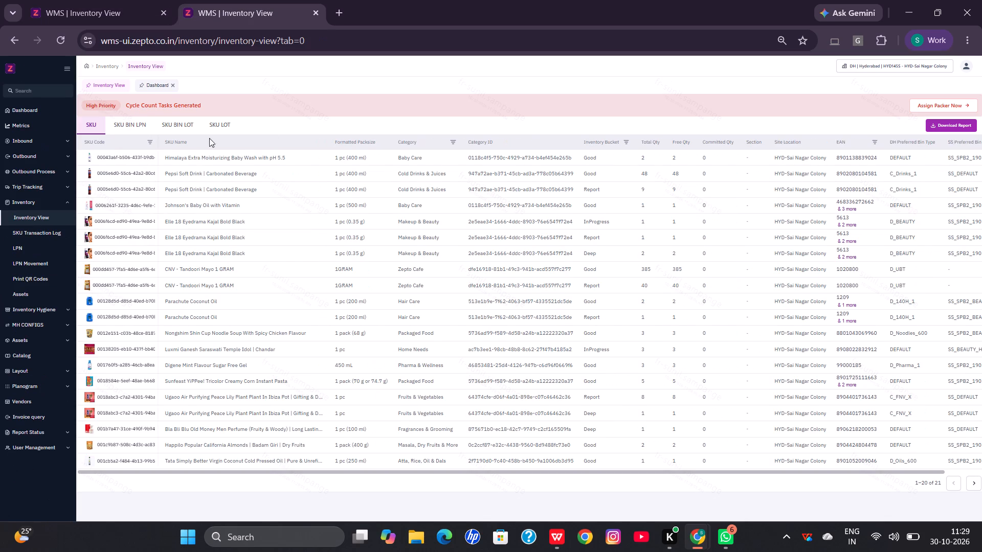
left_click(148, 145, "ctrl")
key("ctrl+v")
key("ctrl+period")
key("ctrl+Return")
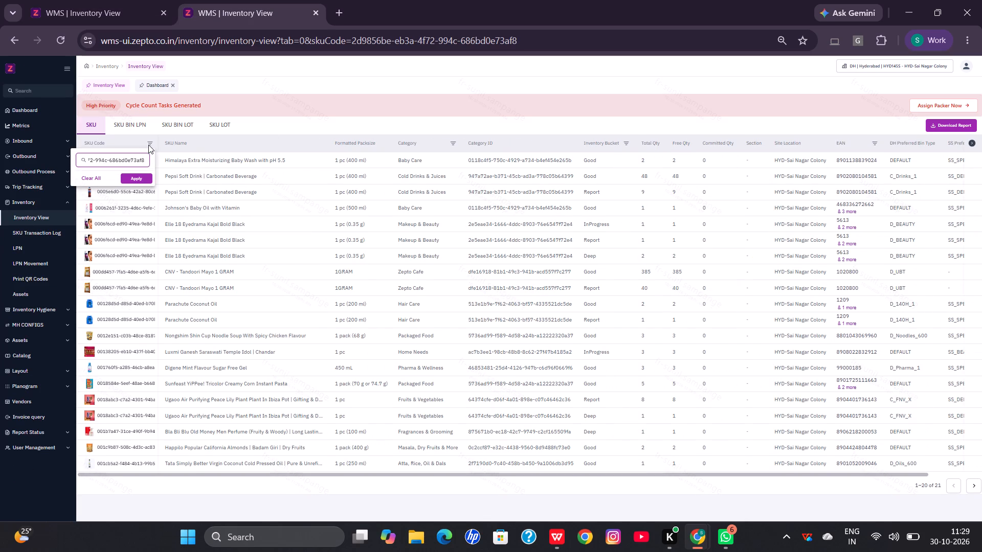
Create a page QR code and replace its content with Mango Raw's EAN, 45970591.
triple_click(795, 169)
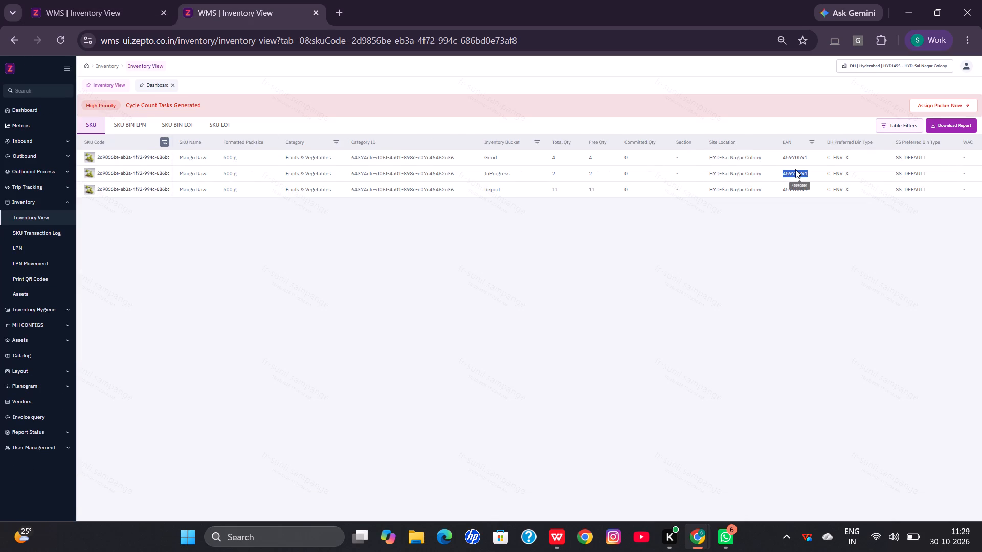
key("ctrl+c")
key("ctrl+c")
key("ctrl+c")
right_click(759, 191, "ctrl")
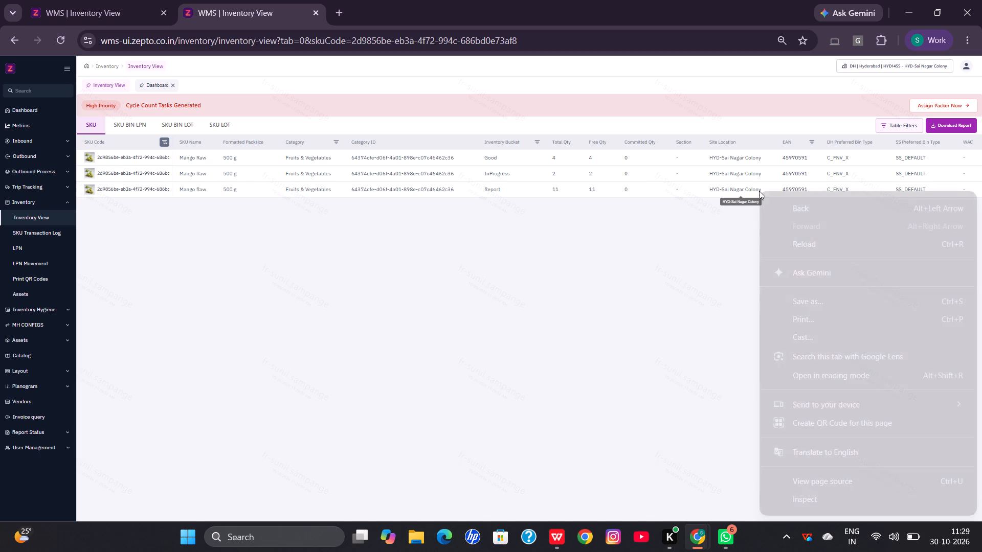
left_click(821, 415, "ctrl")
key("ctrl+v")
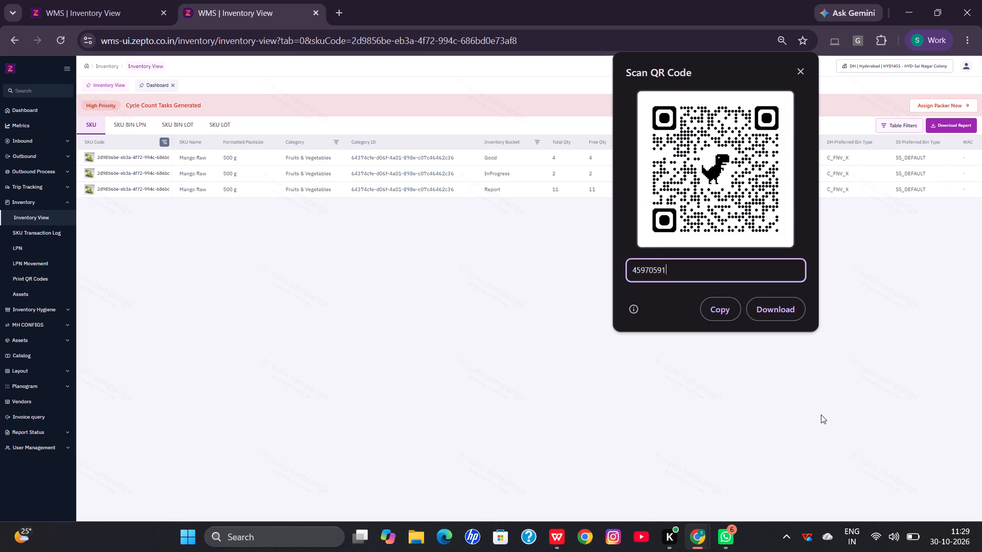
Return to the REINVENTORYBIN list and create a QR code containing the copied bin name REINVENTORYBIN.
key("ctrl+Tab")
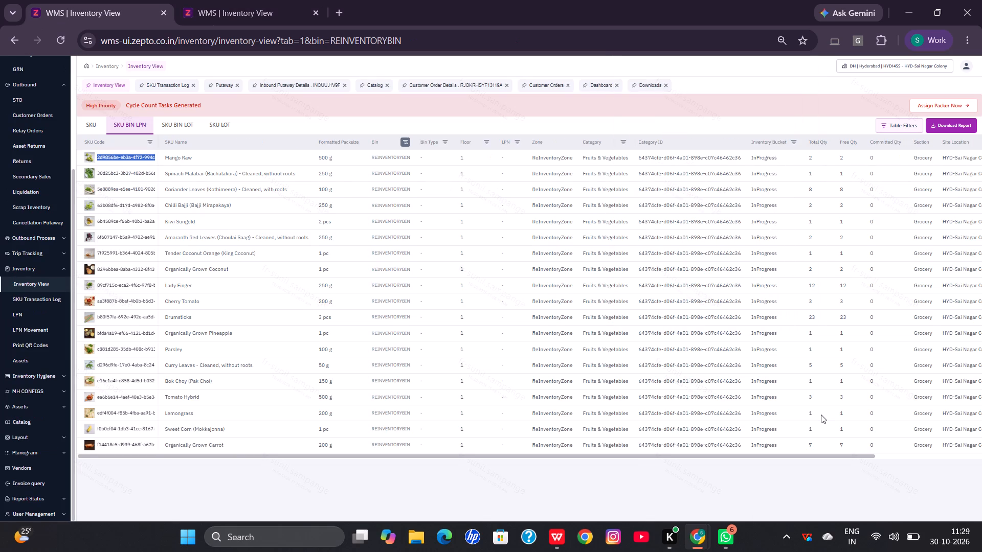
triple_click(406, 381, "ctrl")
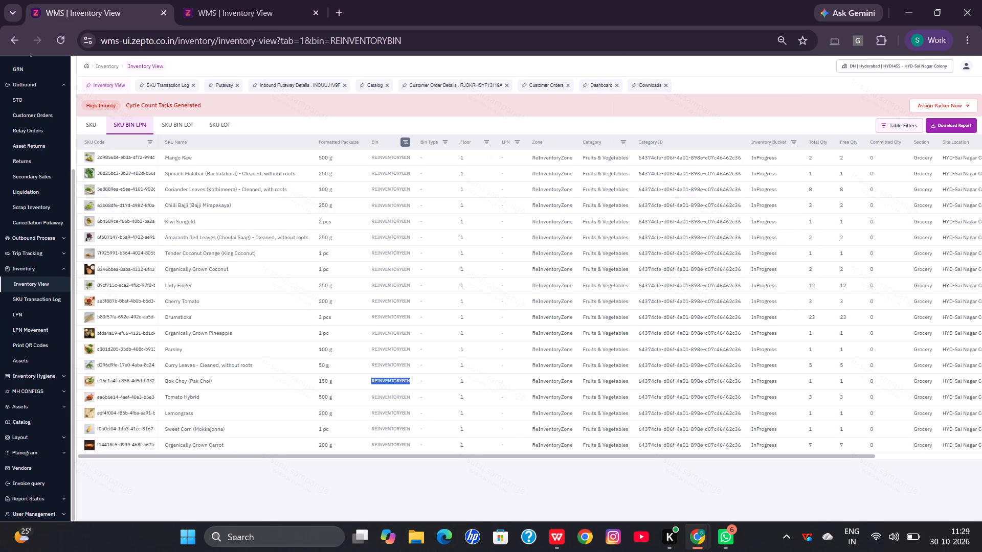
key("ctrl+c")
key("ctrl+c")
right_click(474, 408, "ctrl")
left_click(502, 317, "ctrl")
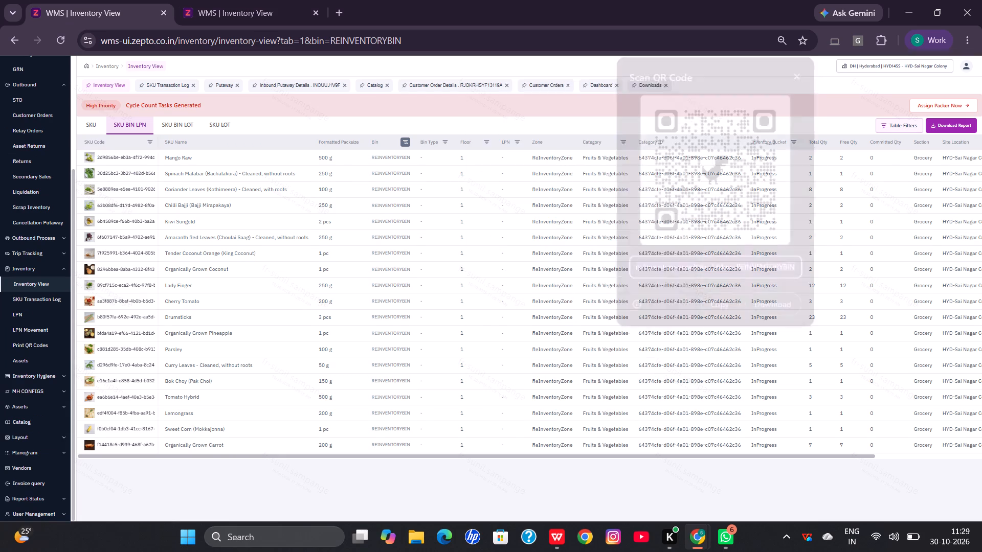
key("ctrl+v")
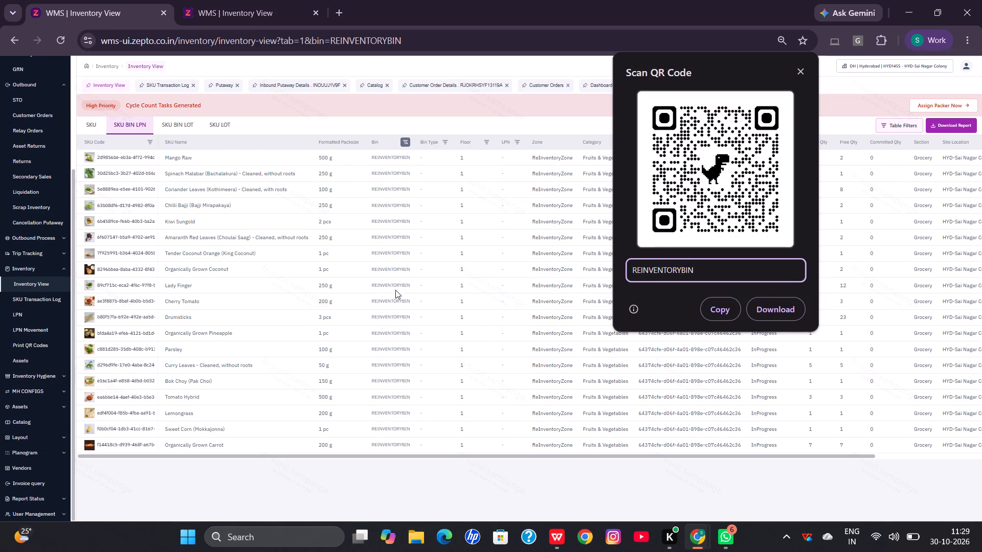
Copy Mango Raw's SKU code, return to its SKU-level inventory, and create a QR code again for EAN 45970591.
triple_click(140, 154, "ctrl")
key("ctrl+c")
key("ctrl+c")
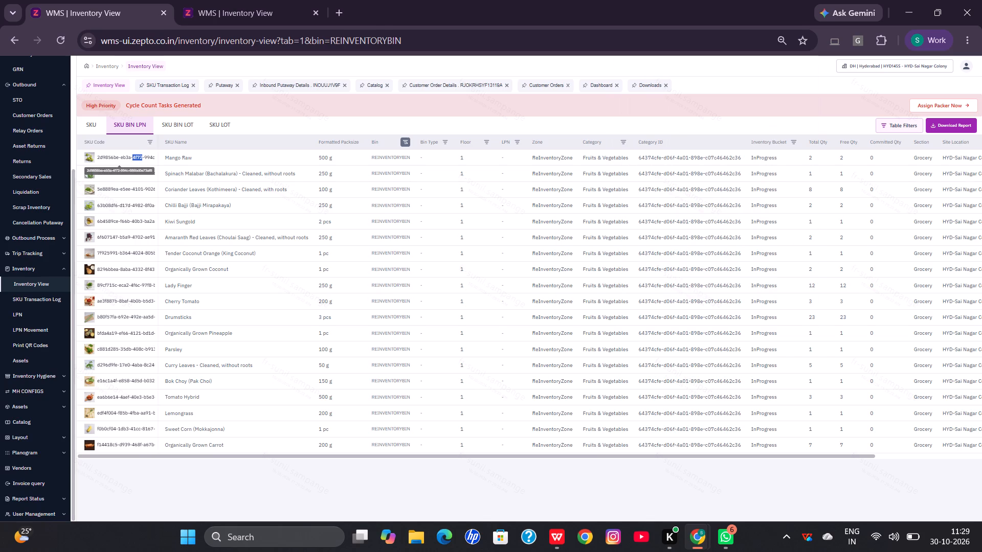
key("ctrl+Tab")
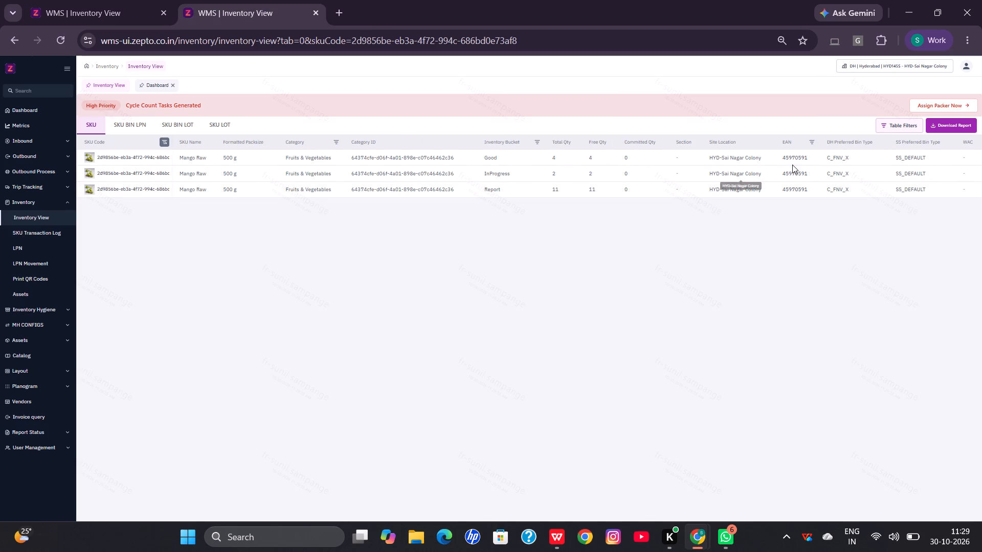
triple_click(792, 164, "ctrl")
key("ctrl+c")
key("ctrl+c")
right_click(743, 238, "ctrl")
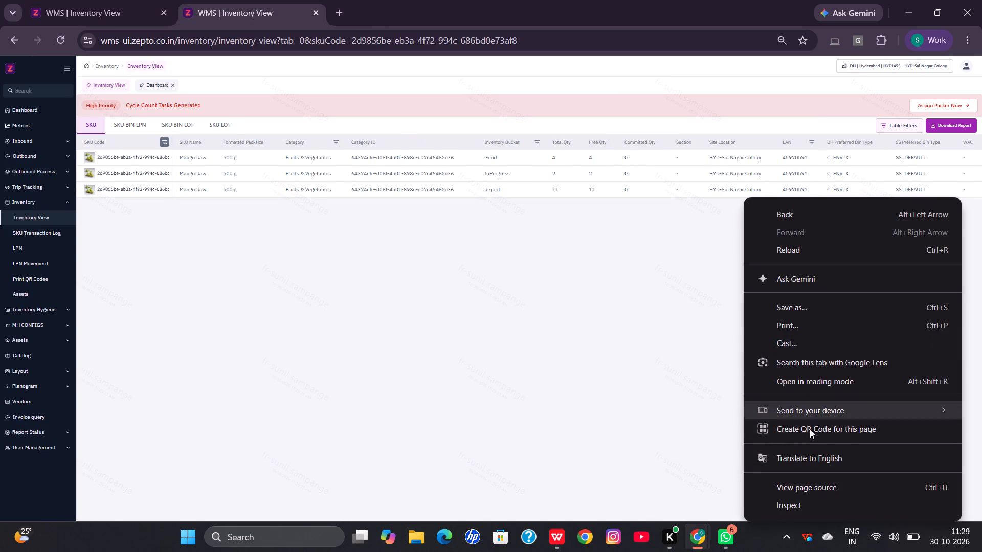
left_click(812, 432, "ctrl")
key("ctrl+v")
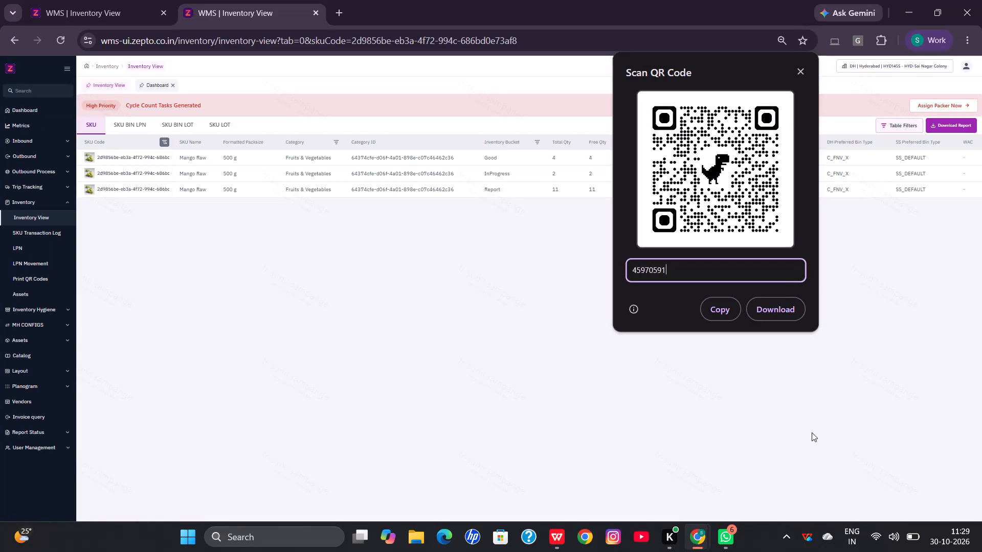
Return to the REINVENTORYBIN list and create a QR code with the content FESTIVE_BIN.
key("ctrl+Tab")
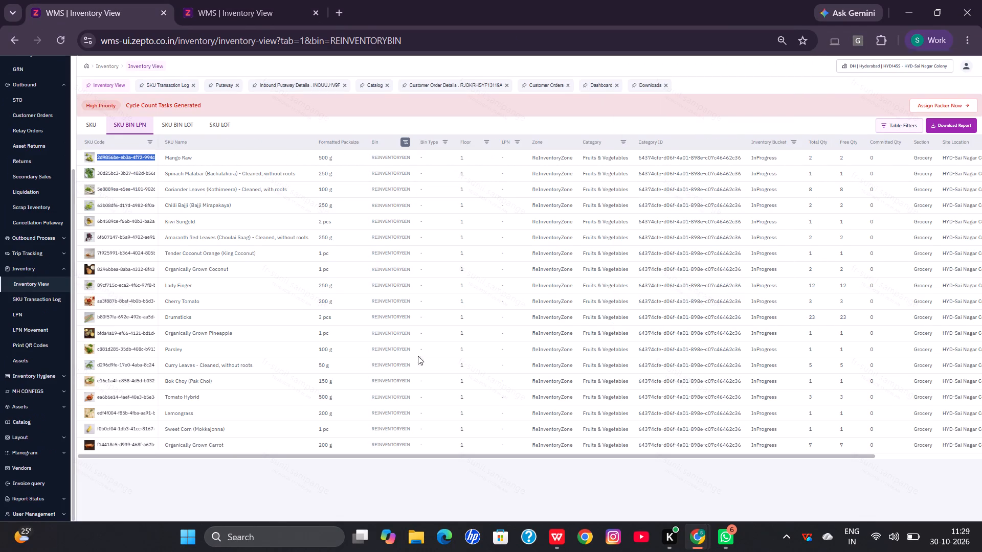
triple_click(114, 171)
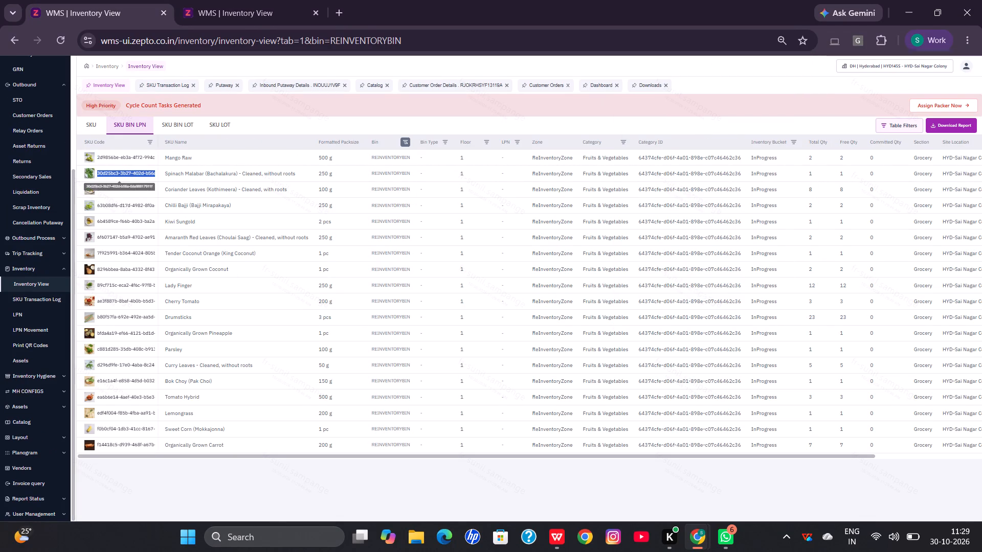
key("ctrl+c")
right_click(253, 214)
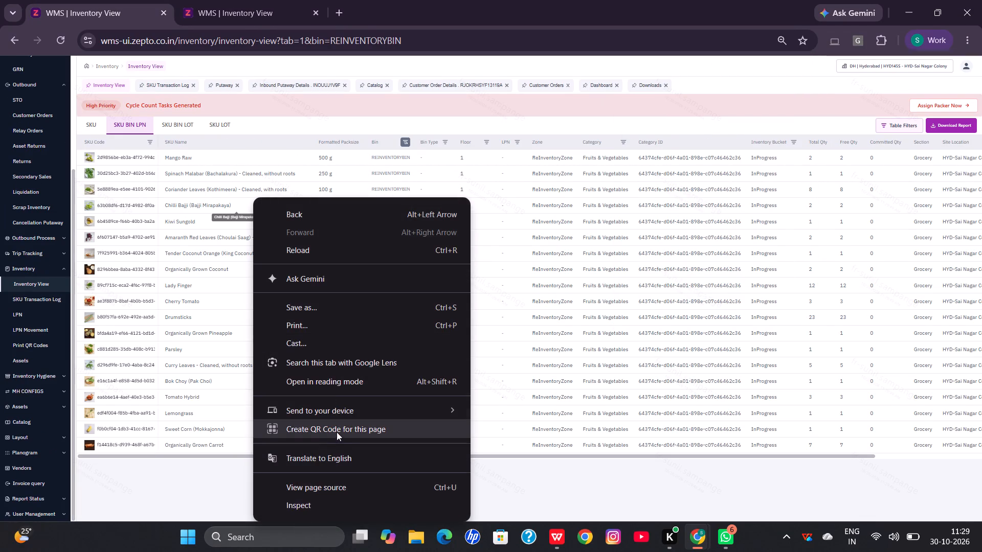
left_click(339, 435)
type("FES")
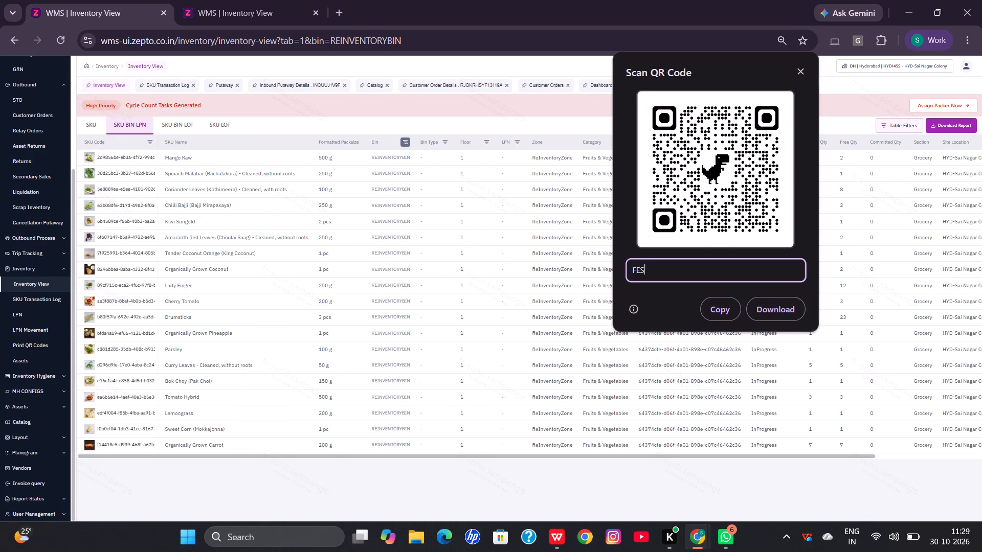
type("TIVE")
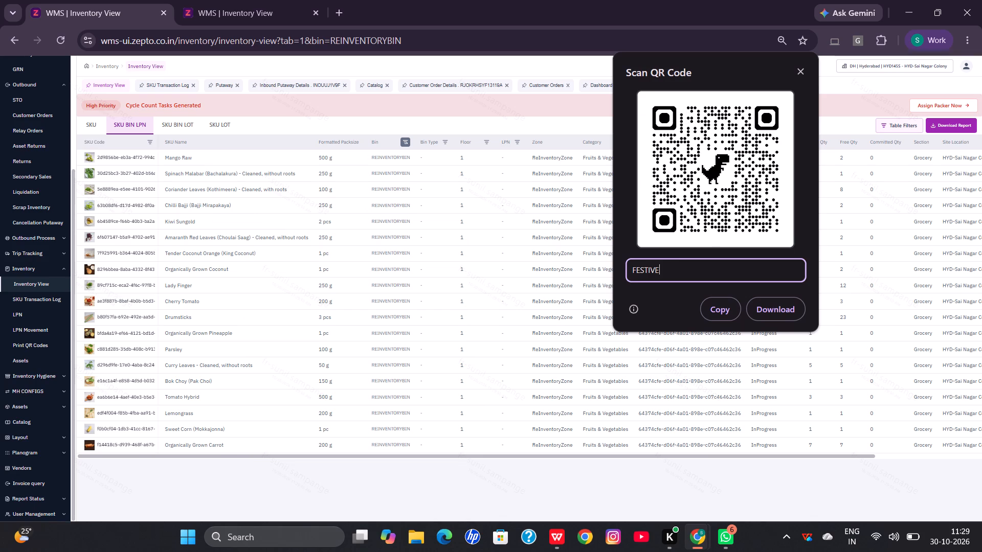
key("shift+underscore")
type("BIN")
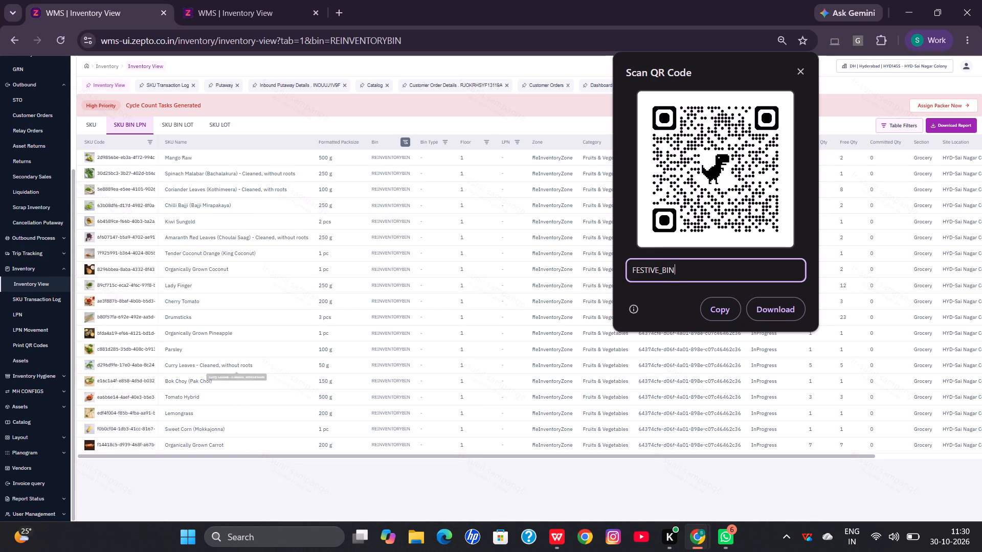
Filter the SKU-level inventory by Spinach Malabar's SKU code, copied from the REINVENTORYBIN list.
triple_click(126, 171, "ctrl")
key("ctrl+c")
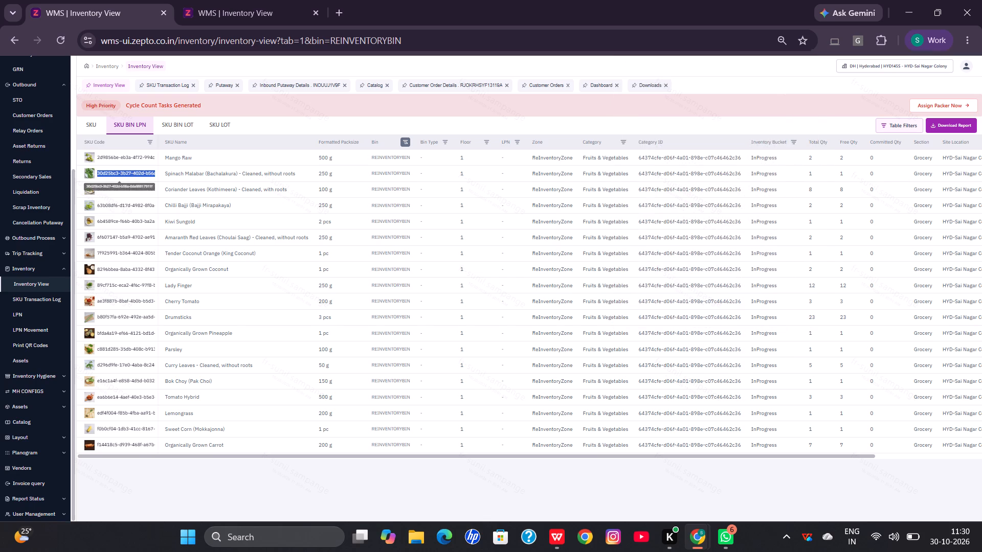
key("ctrl+c")
key("ctrl+Tab")
left_click(164, 142, "ctrl")
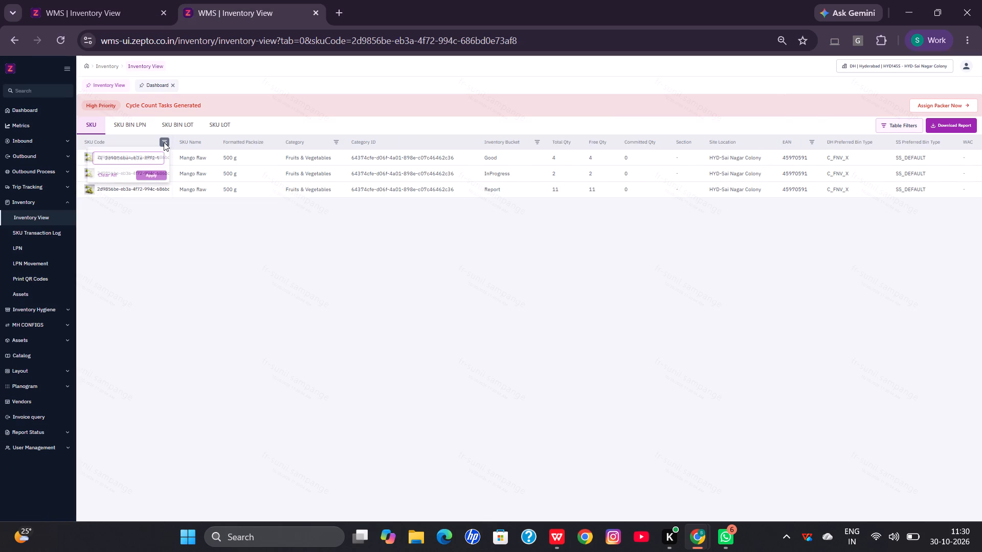
key("ctrl+a")
key("ctrl+a")
key("ctrl+v")
key("ctrl+Return")
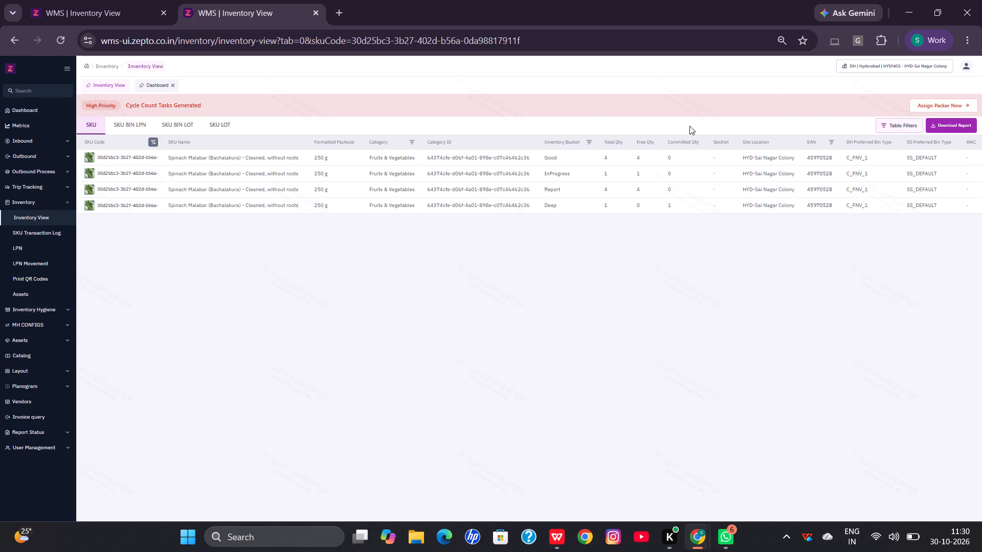
Create a page QR code and replace its content with Spinach Malabar's EAN, 45970528.
triple_click(823, 161, "ctrl")
key("ctrl+c")
double_click(818, 157, "ctrl")
key("ctrl+c")
key("ctrl+c")
right_click(646, 209, "ctrl")
left_click(704, 427, "ctrl")
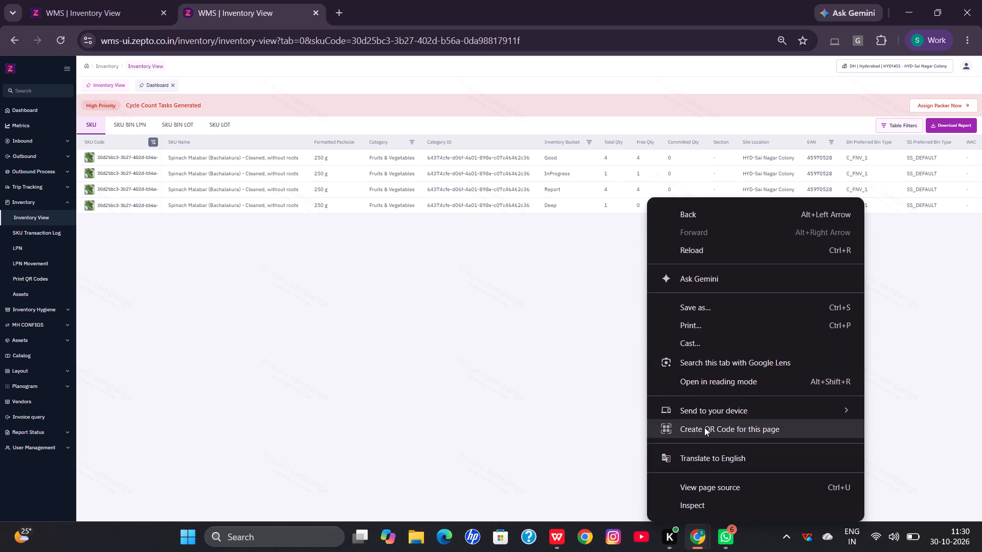
key("ctrl+v")
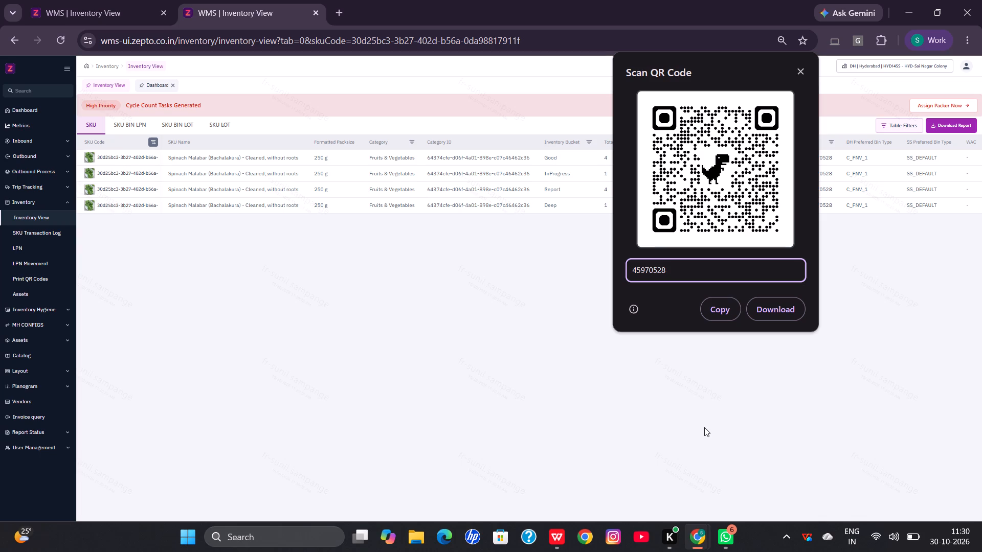
Filter the SKU-level inventory by the SKU code of Coriander Leaves (Kothimeera), copied from the REINVENTORYBIN list.
key("ctrl+Tab")
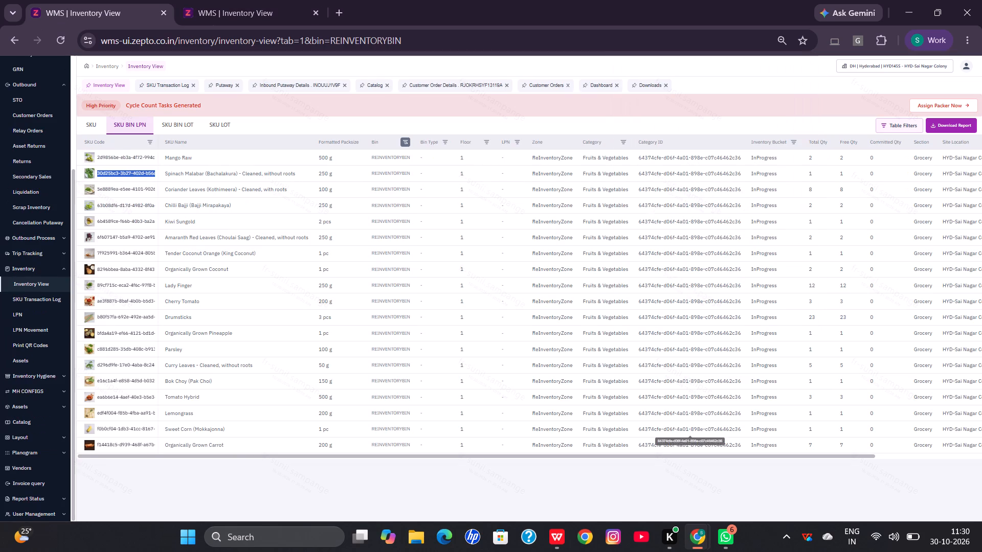
triple_click(121, 183)
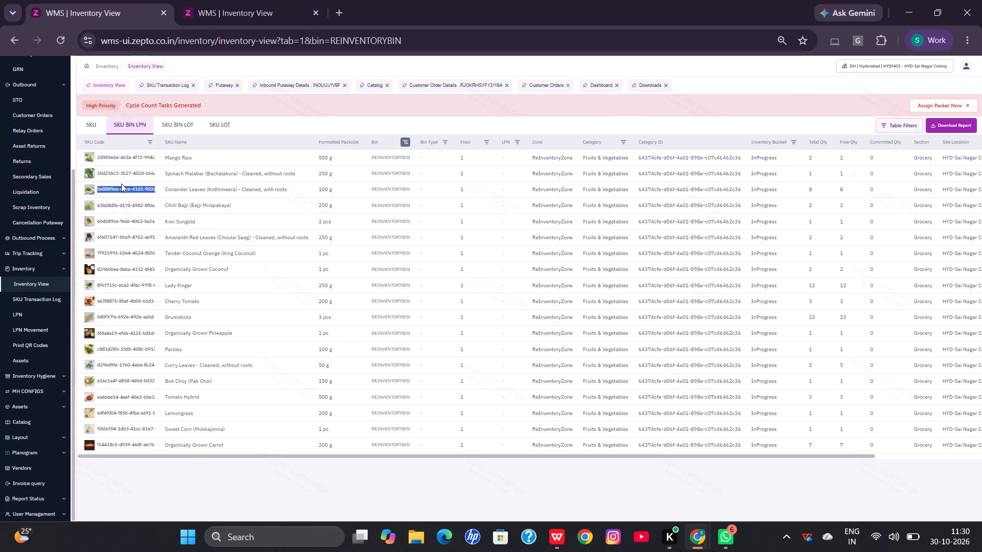
key("ctrl+c")
key("ctrl+Tab")
left_click(150, 137, "ctrl")
key("ctrl+a")
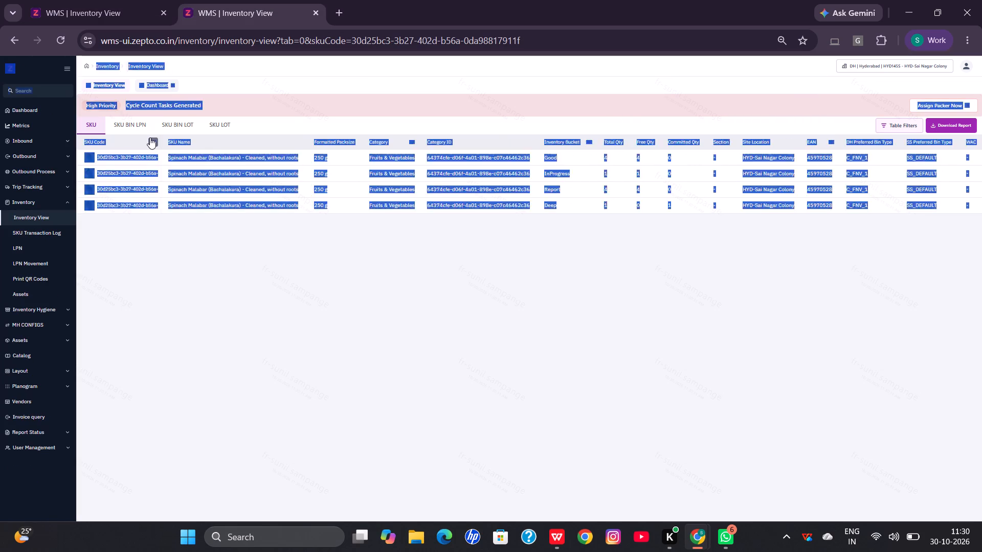
key("ctrl+a")
key("ctrl+a")
key("ctrl+v")
key("ctrl+Return")
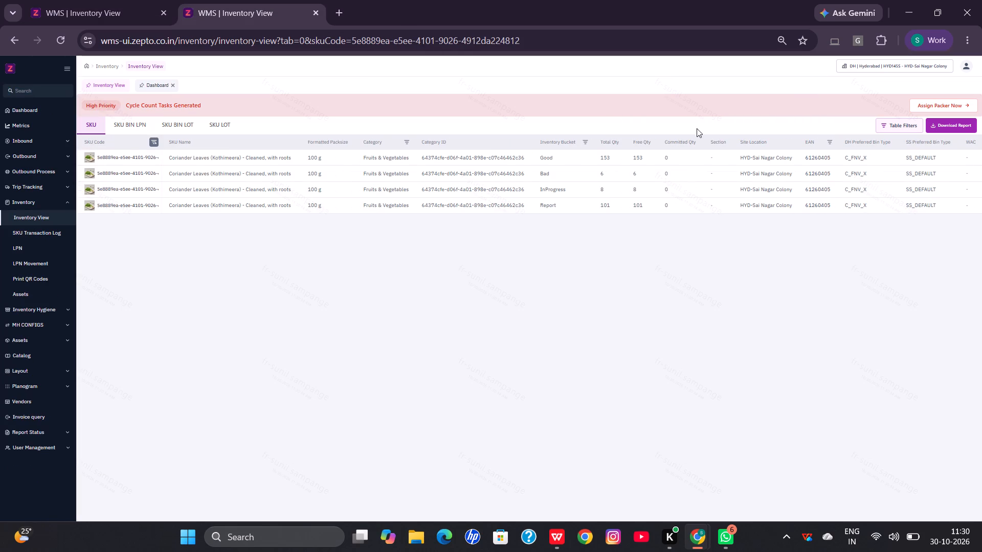
Create a page QR code and replace its content with the Coriander Leaves EAN, 61260405.
double_click(835, 178, "ctrl")
key("ctrl+c")
triple_click(812, 175, "ctrl")
key("ctrl+c")
key("ctrl+c")
right_click(742, 248, "ctrl")
left_click(801, 422, "ctrl")
key("ctrl+v")
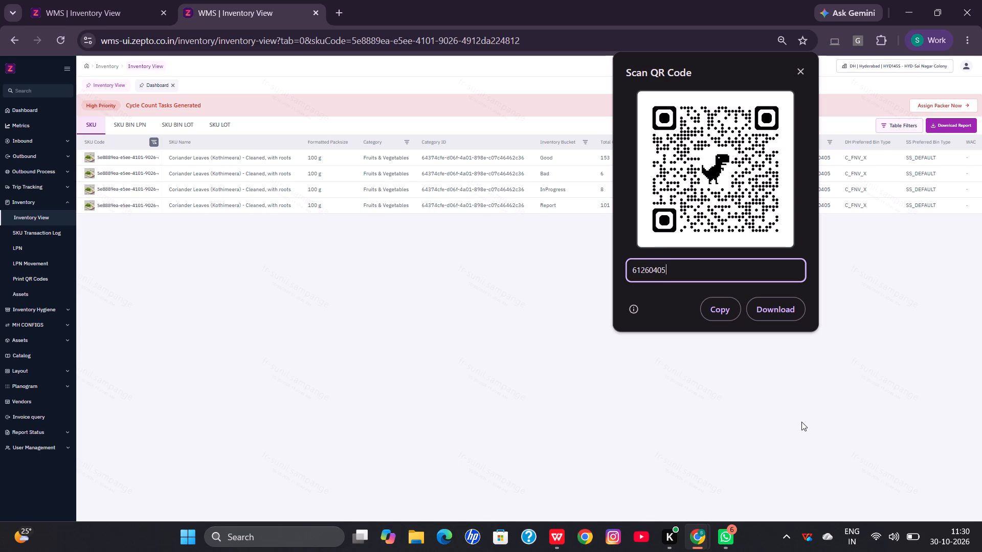
Replace the content of the open QR code with EXPIRYBIN.
key("ctrl+a")
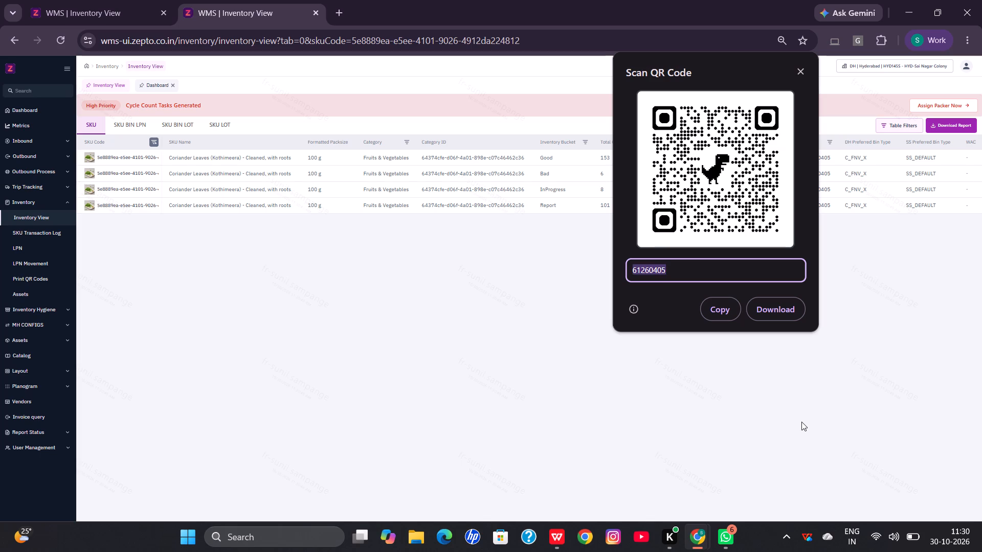
type("EXPIRYBU")
key("BackSpace")
type("IN")
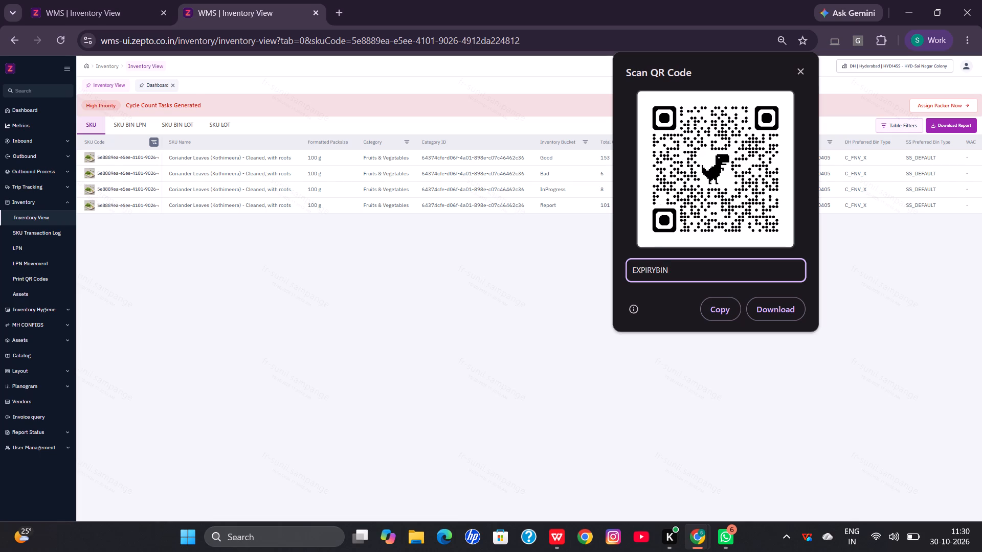
Filter the SKU-level inventory by the SKU code of Chilli Bajji (Bajji Mirapakaya), copied from the REINVENTORYBIN list.
key("ctrl+Tab")
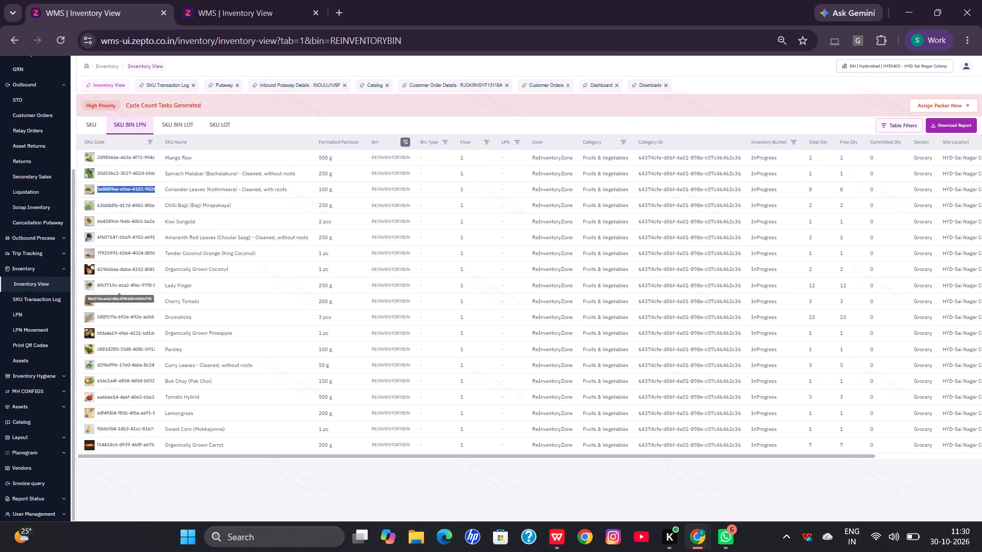
triple_click(116, 200, "ctrl")
key("ctrl+c")
key("ctrl+c")
key("ctrl+Tab")
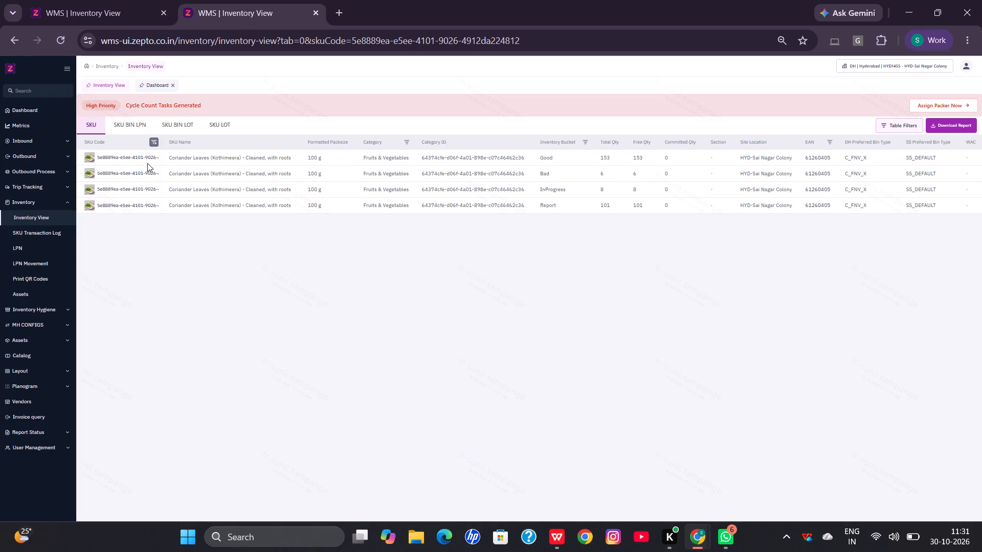
left_click(155, 145, "ctrl")
key("ctrl+a")
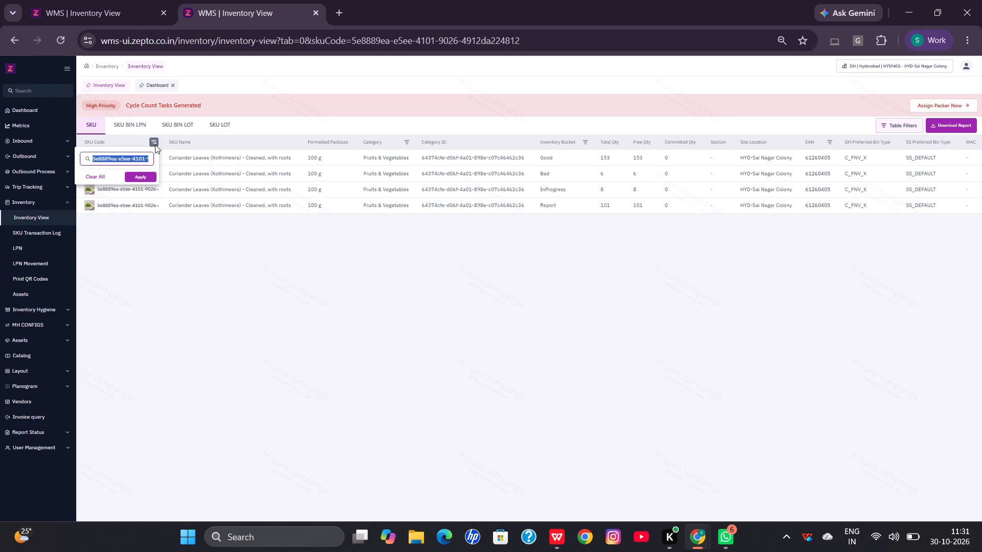
key("ctrl+v")
key("ctrl+Return")
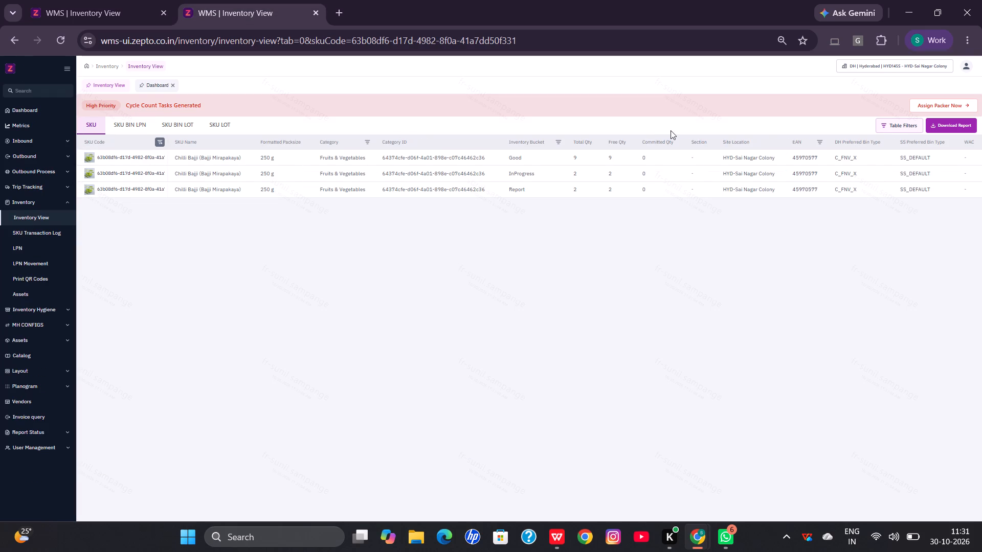
Create a page QR code and replace its content with the Chilli Bajji EAN, 45970577.
triple_click(798, 155)
key("ctrl+c")
right_click(701, 201, "ctrl")
left_click(755, 434, "ctrl")
key("ctrl+v")
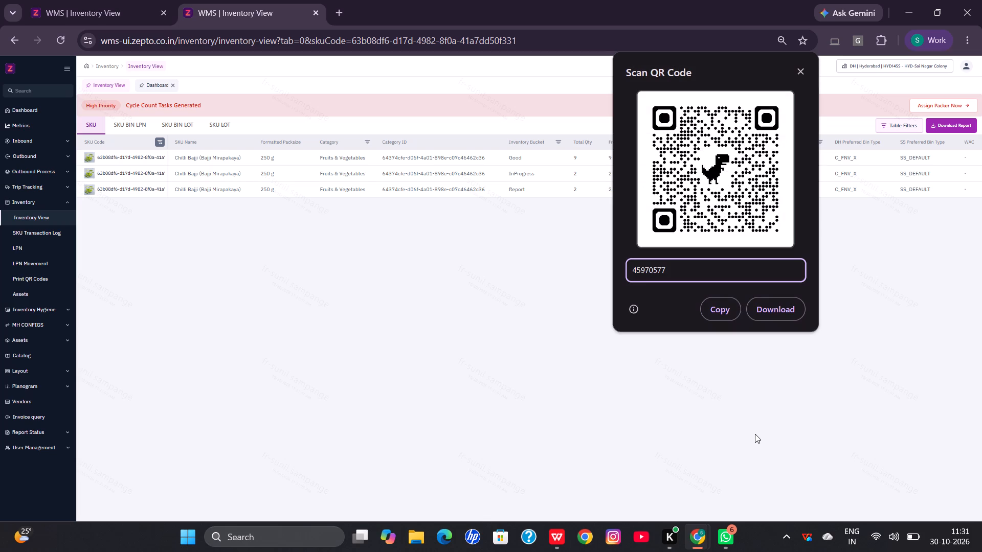
Replace the content of the open QR code with EXPIRYBIN.
key("ctrl+a")
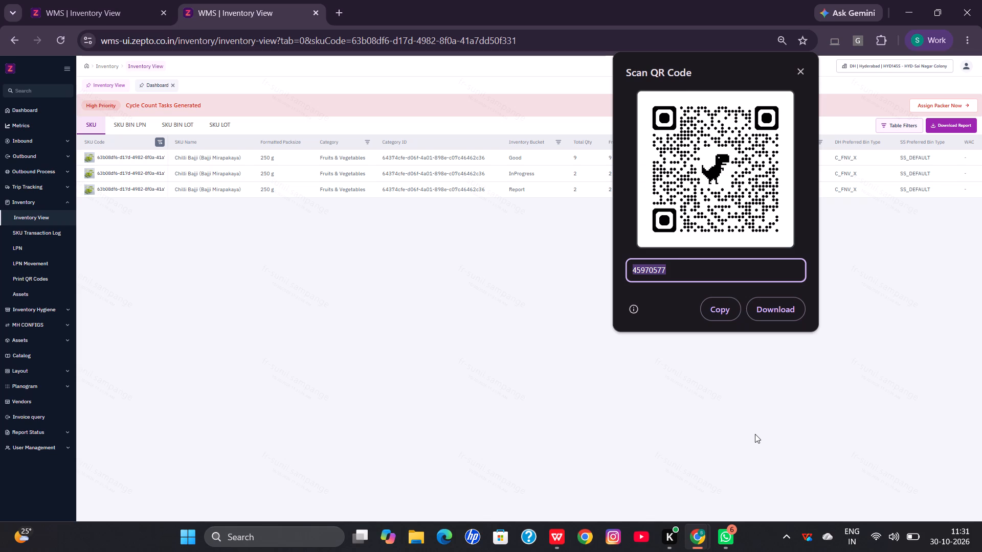
key("ctrl+a")
type("EXP")
type("IRYBIN")
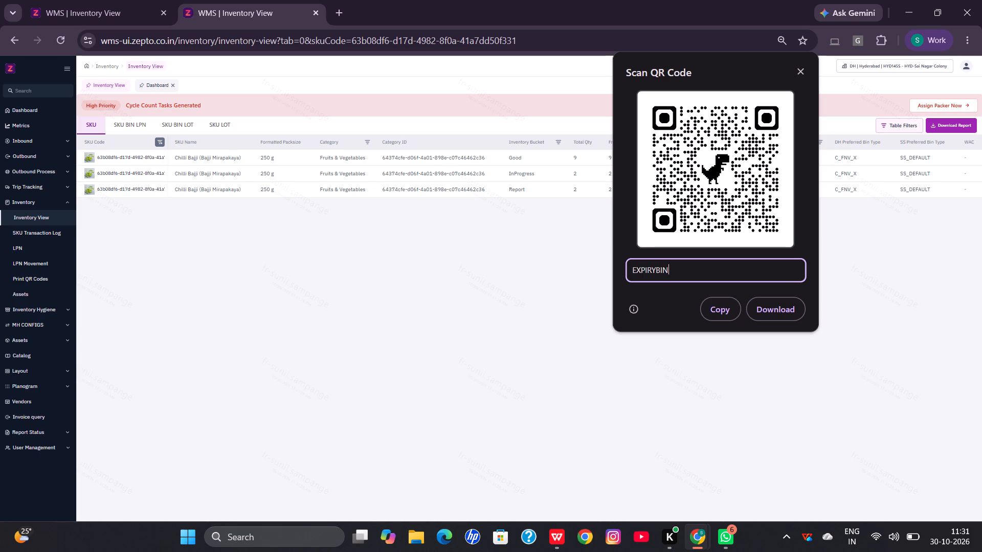
Filter the SKU-level inventory by the SKU code of Kiwi Sungold, copied from the REINVENTORYBIN list.
key("ctrl+Tab")
left_click_drag(755, 434, 662, 453, "ctrl")
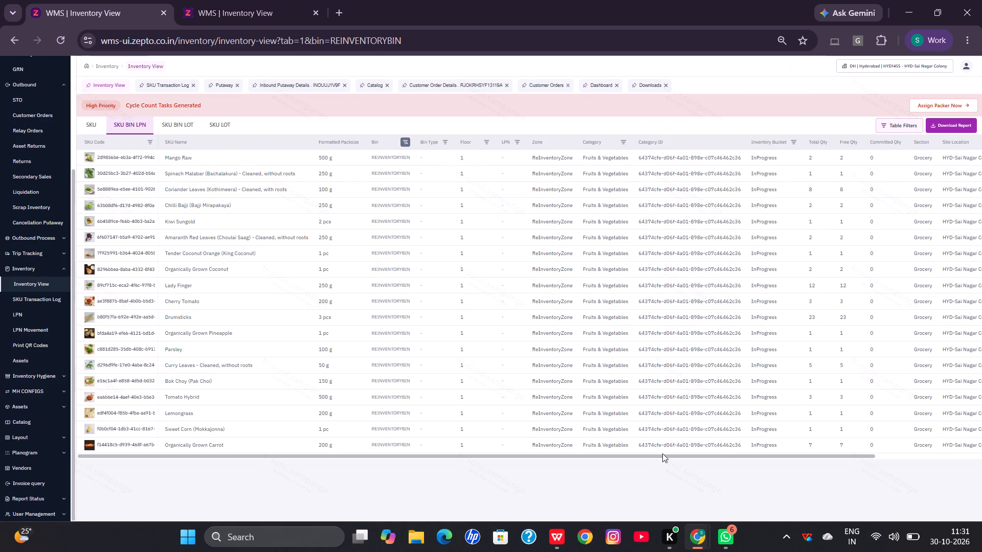
left_click_drag(662, 453, 333, 333, "ctrl")
triple_click(138, 222, "ctrl")
key("ctrl+c")
key("ctrl+c")
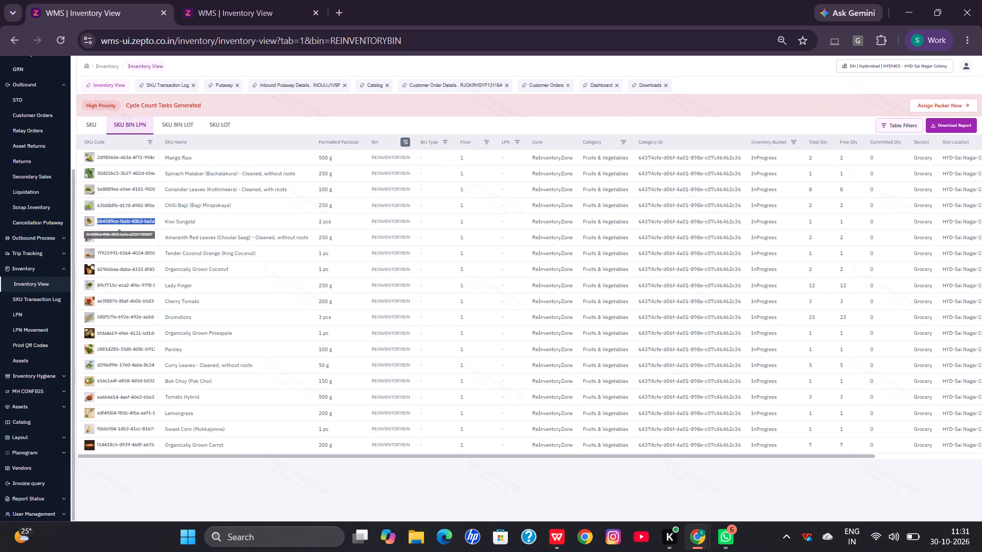
key("ctrl+Tab")
left_click(159, 141, "ctrl")
key("ctrl+a")
key("ctrl+a")
key("ctrl+a")
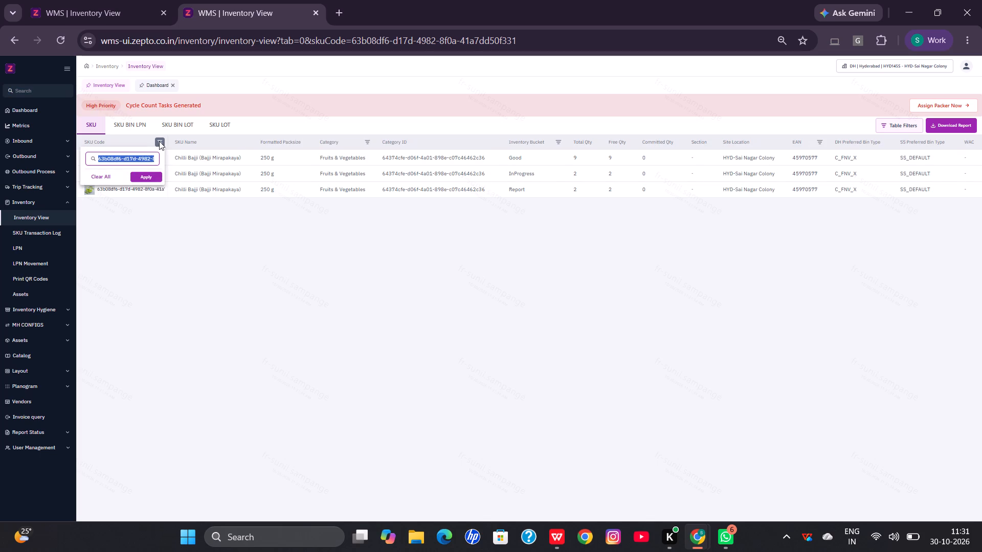
key("ctrl+v")
key("ctrl+Return")
Create a page QR code and replace its content with the Kiwi Sungold EAN, 25464388.
triple_click(793, 157)
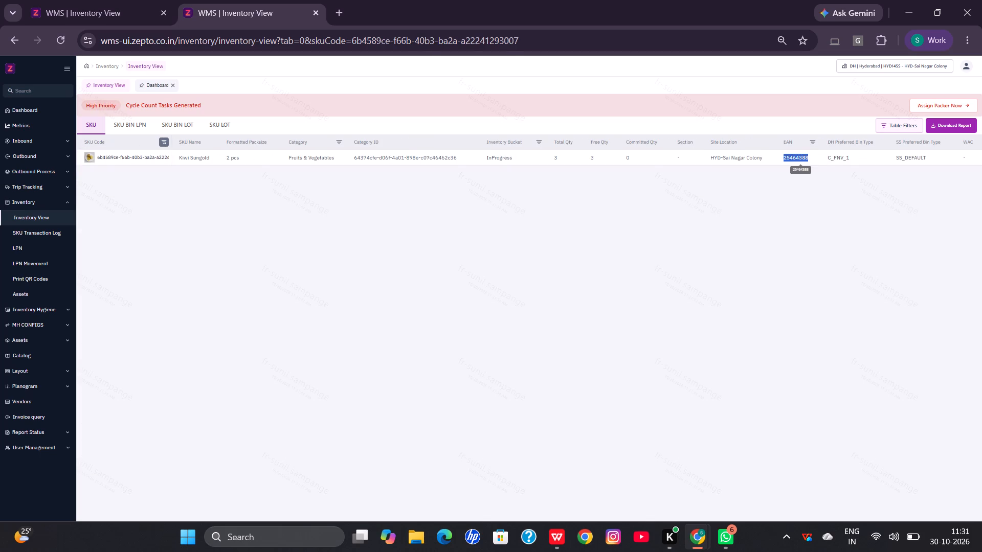
key("ctrl+c")
key("ctrl+c")
right_click(642, 206, "ctrl")
left_click(685, 430, "ctrl")
key("ctrl+v")
key("ctrl+v")
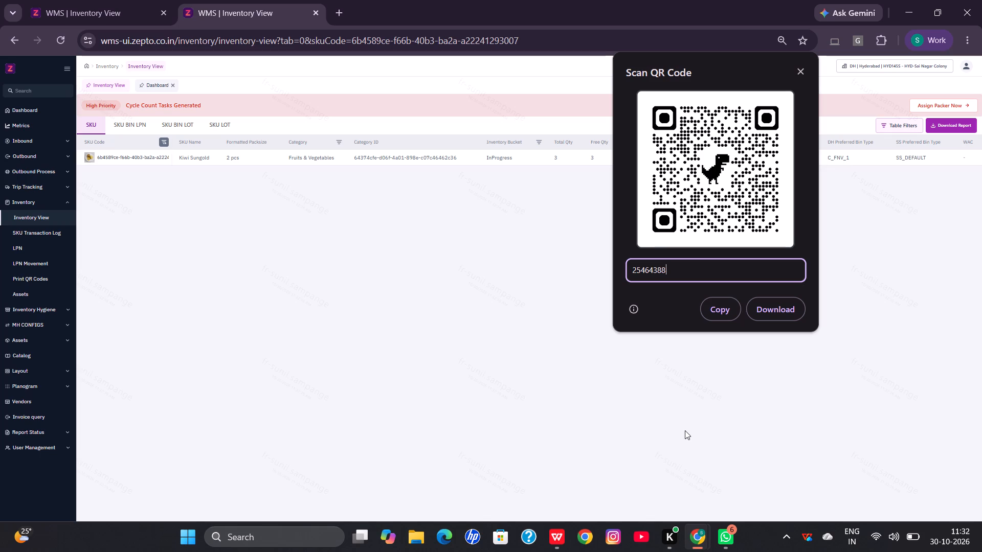
Create a QR code from the REINVENTORYBIN list page and replace its content with the copied bin name, REINVENTORYBIN.
key("ctrl+Tab")
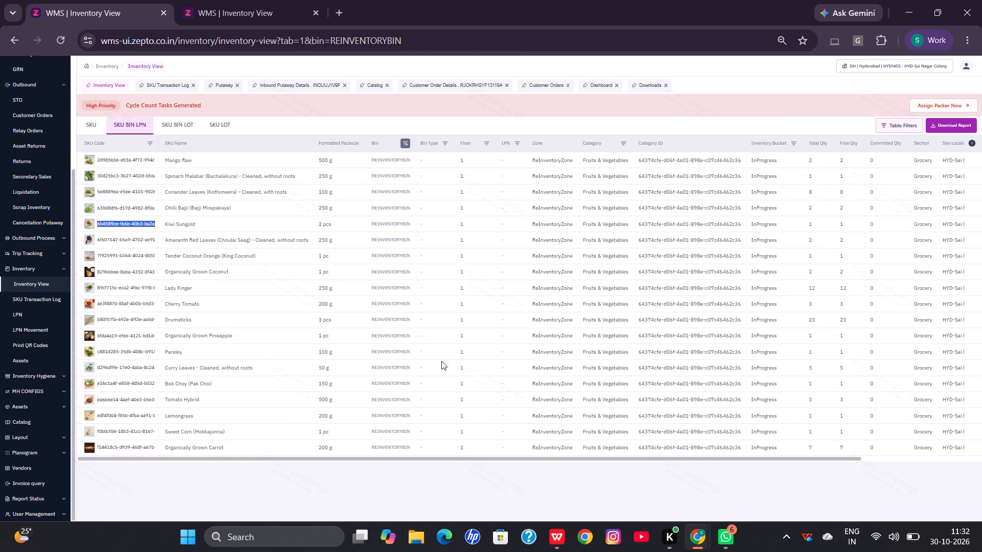
triple_click(403, 350)
key("ctrl+c")
key("ctrl+c")
right_click(475, 373, "ctrl")
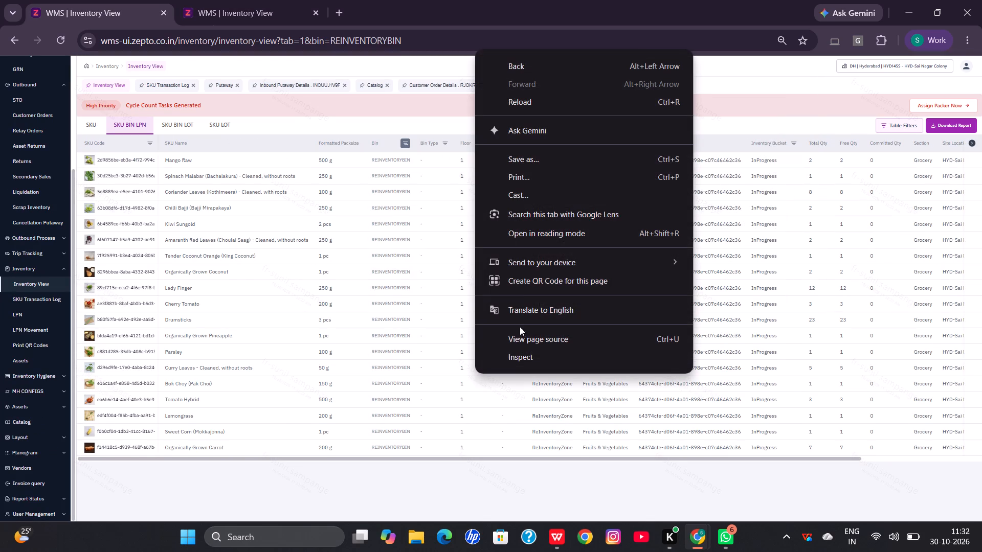
left_click(511, 271, "ctrl")
key("ctrl+v")
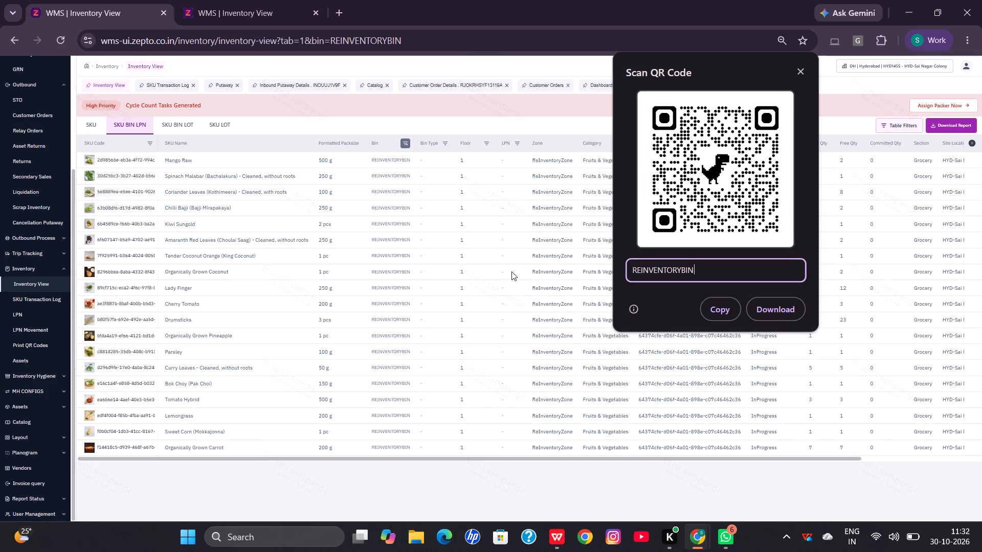
Create a QR code from the SKU-level inventory page and replace its content with the Kiwi Sungold EAN, 25464388.
key("ctrl+Tab")
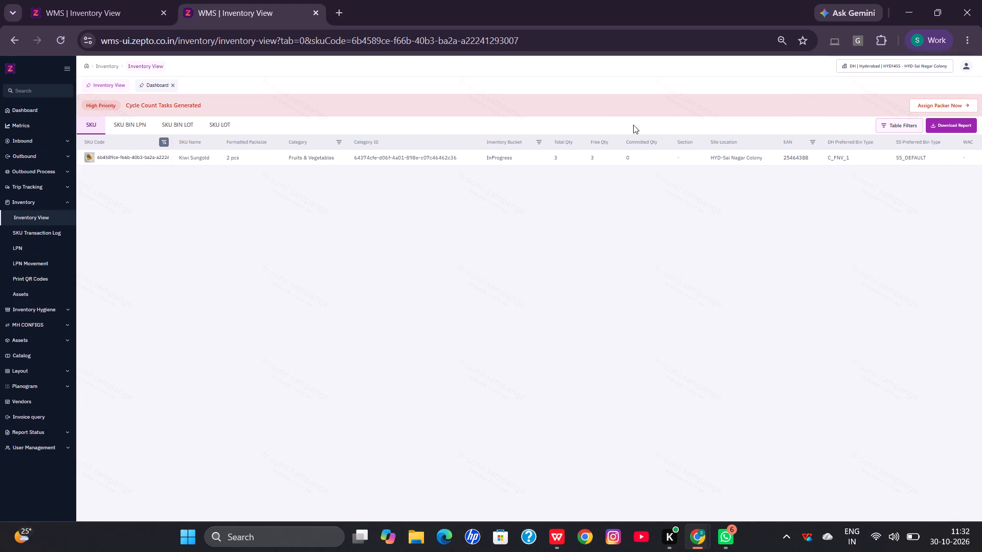
double_click(799, 159, "ctrl")
key("ctrl+x")
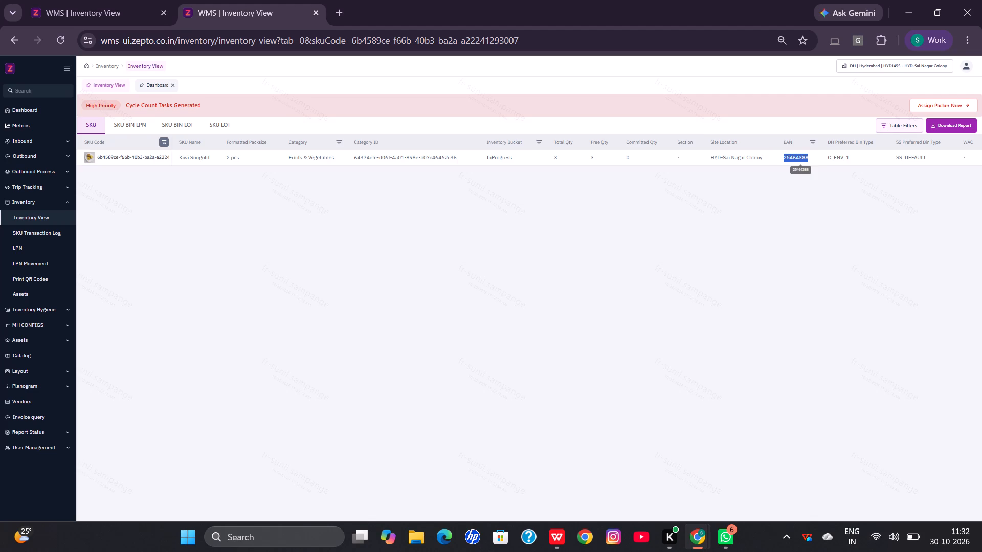
key("ctrl+x")
key("ctrl+c")
key("ctrl+c")
right_click(673, 214, "ctrl")
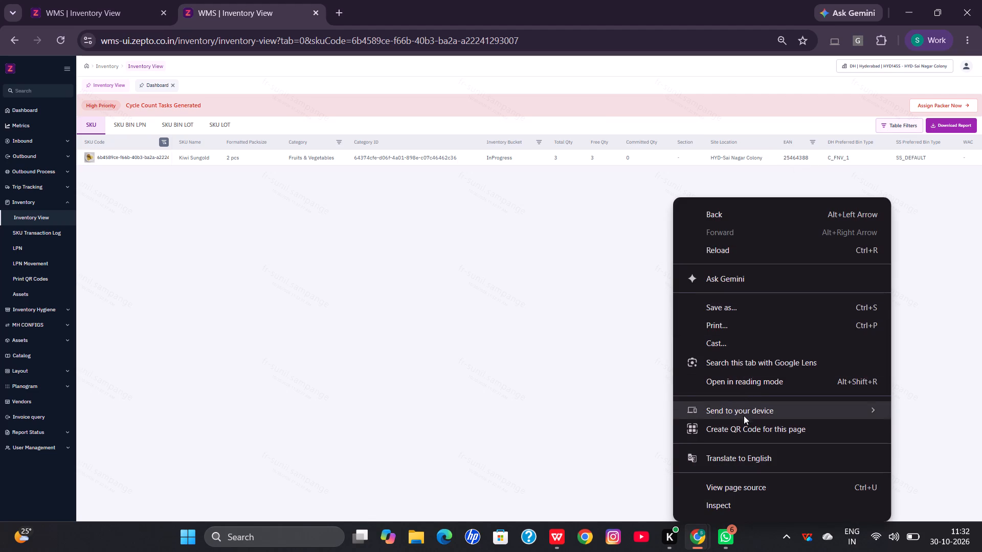
left_click(745, 426, "ctrl")
key("ctrl+v")
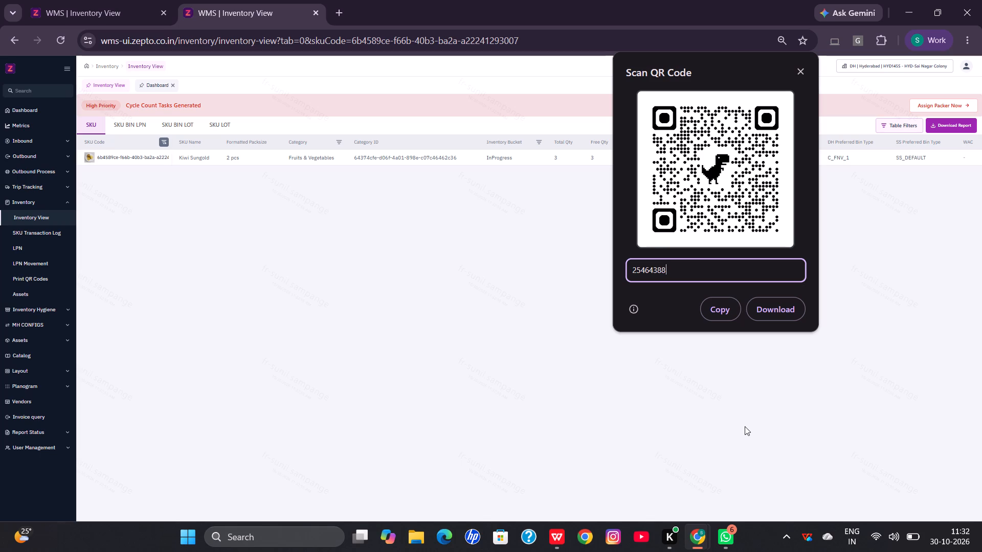
Replace the content of the open QR code with FESTIVE_BIN.
key("ctrl+a")
type("FES")
type("TIVE")
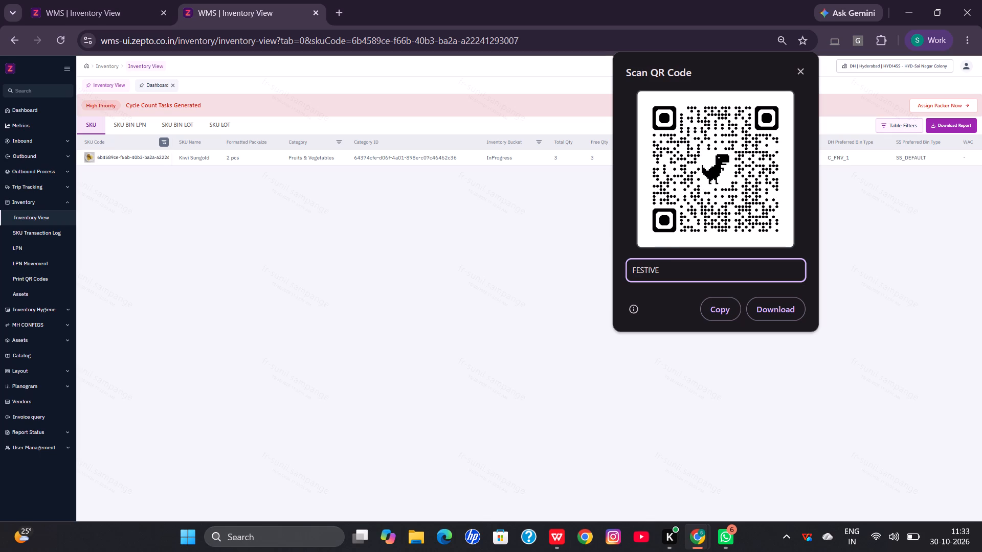
type("_BIN")
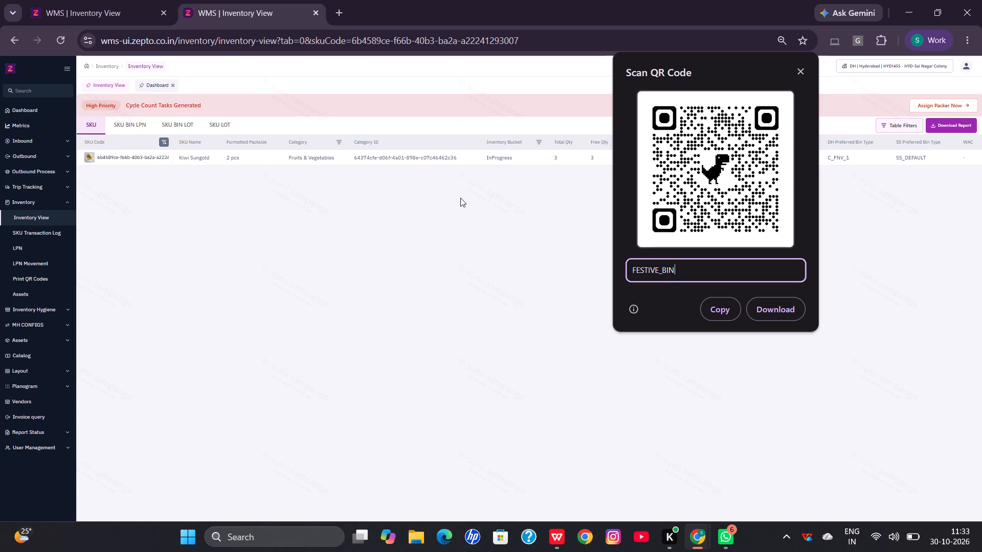
Open a new browser tab.
left_click(334, 17)
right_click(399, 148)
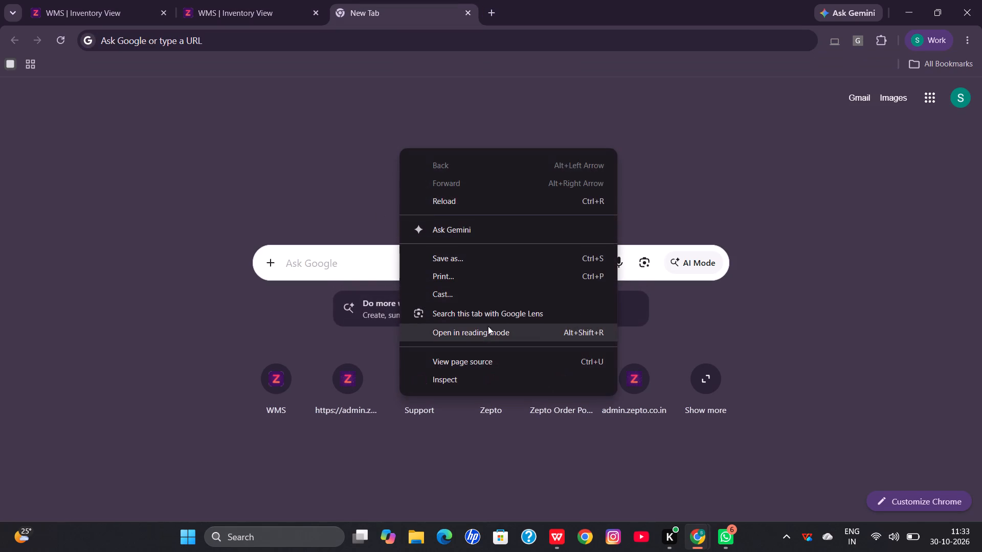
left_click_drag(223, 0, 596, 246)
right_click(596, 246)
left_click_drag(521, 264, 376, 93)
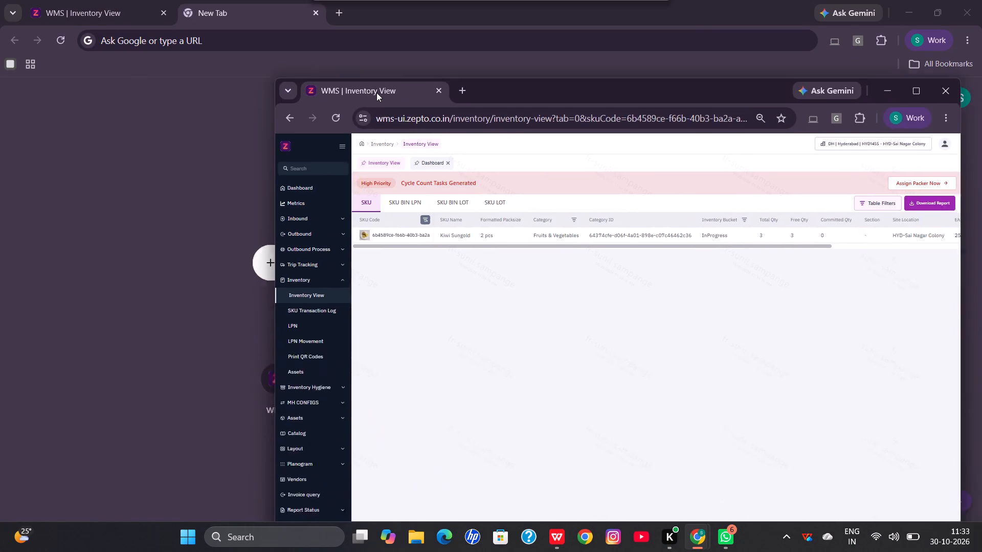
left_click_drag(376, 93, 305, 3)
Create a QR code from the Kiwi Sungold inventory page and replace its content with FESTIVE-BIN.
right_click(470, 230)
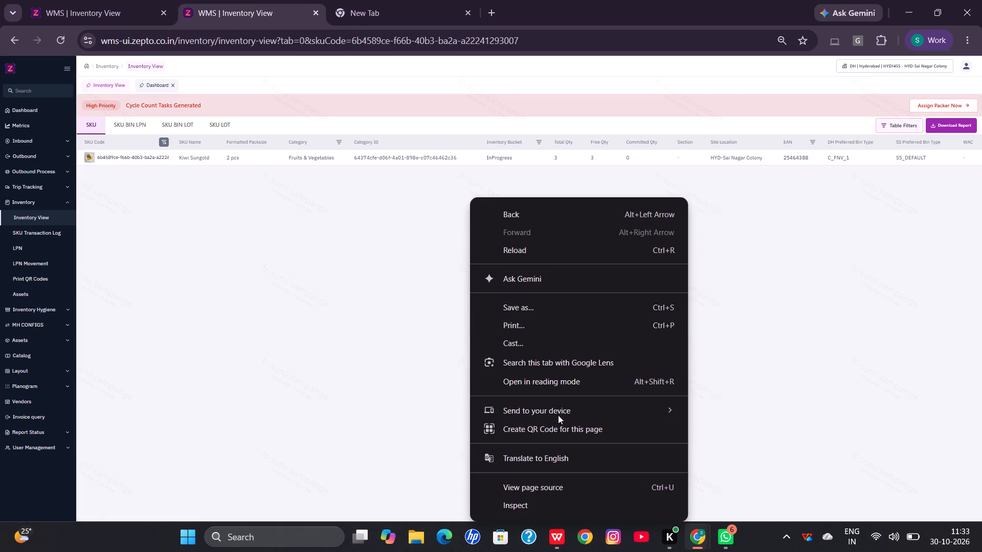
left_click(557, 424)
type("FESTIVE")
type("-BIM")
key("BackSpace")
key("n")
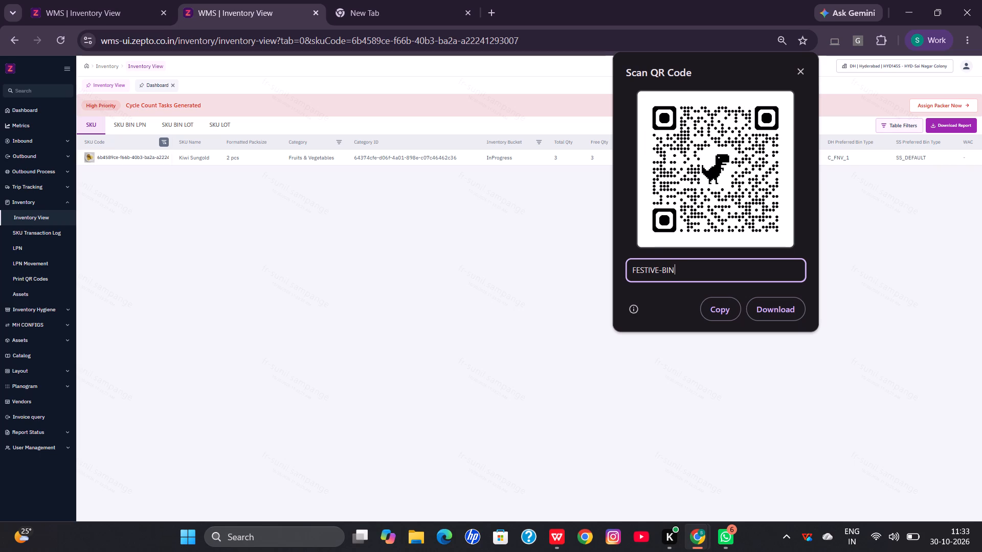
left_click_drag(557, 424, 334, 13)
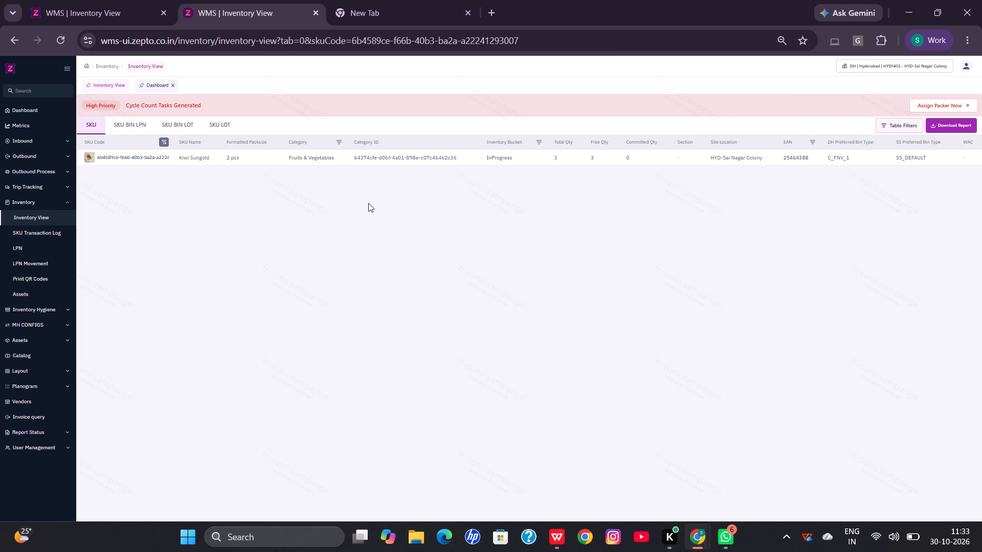
Create a QR code from the Kiwi Sungold inventory page and replace its content with FESTIVE_BIN.
right_click(368, 203)
left_click(443, 429)
type("FESTIVE")
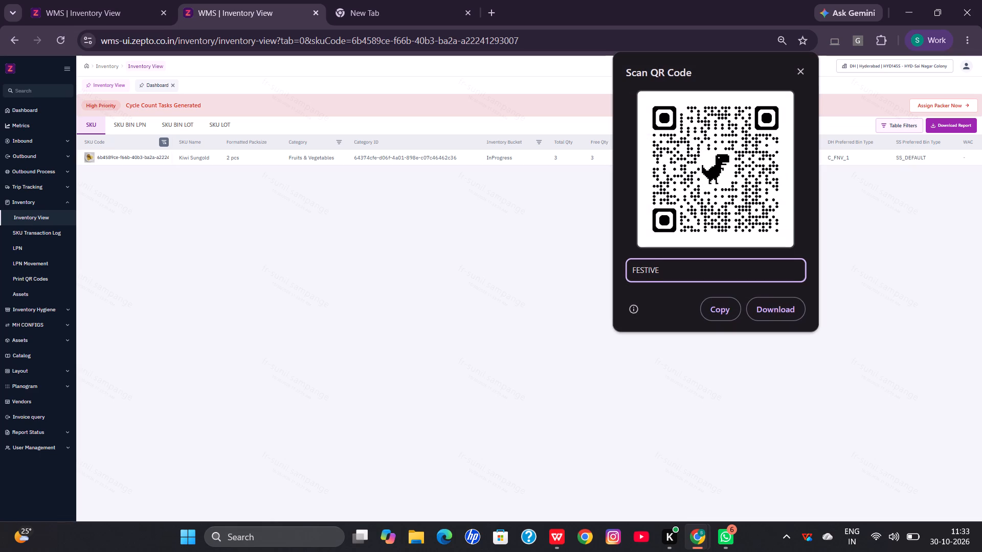
type("_BIN")
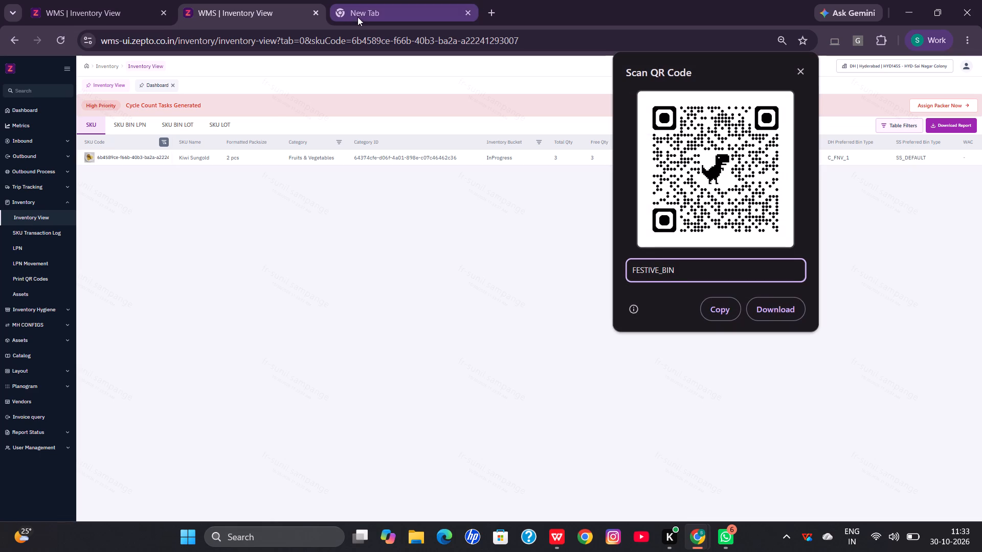
Load the WMS site, wms-ui.zepto.co.in, in the new browser tab and refresh the page.
left_click(377, 12)
type("WM")
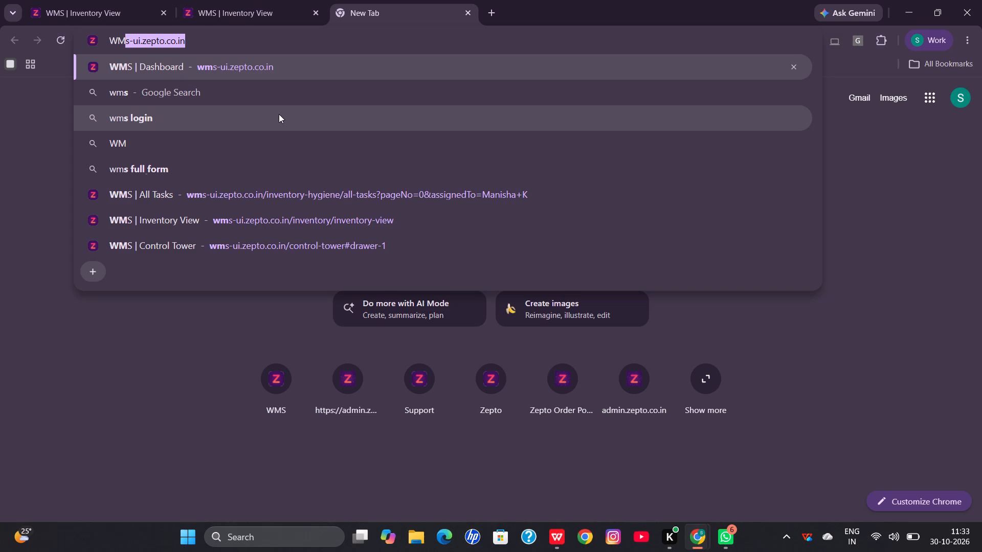
left_click(215, 71)
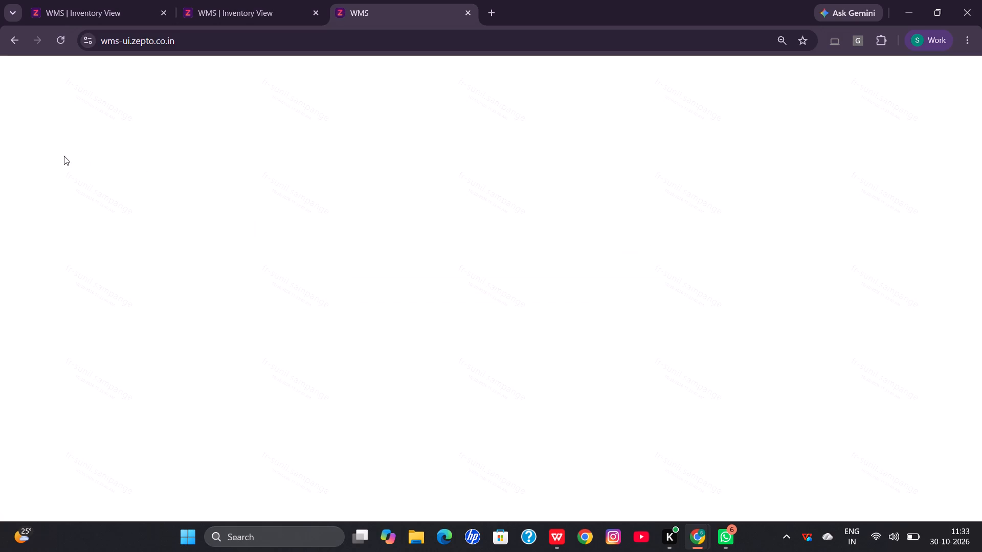
key("ctrl+r")
Open the Control Tower and examine the Category Defects and Store Defects details under today's complaints.
left_click(102, 0)
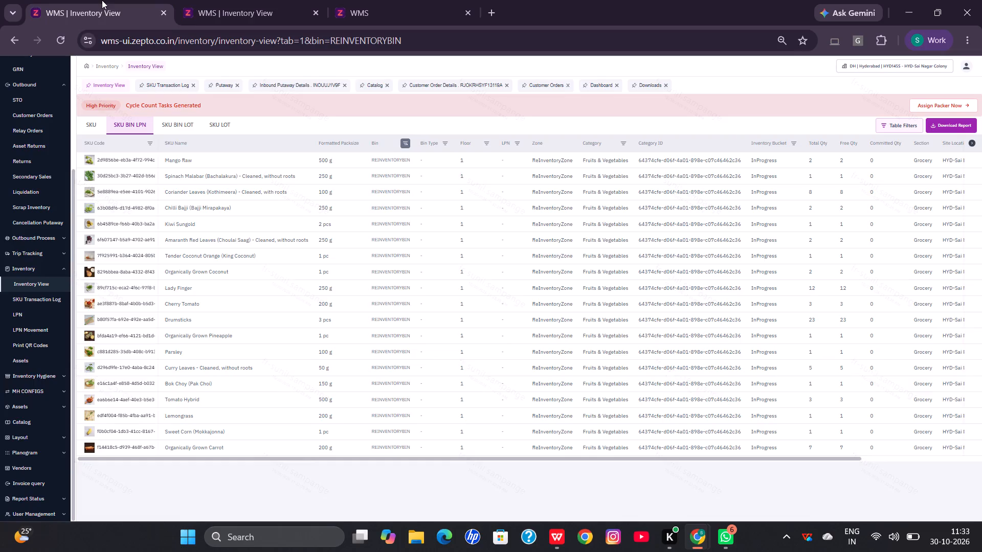
left_click(189, 0)
left_click(362, 17)
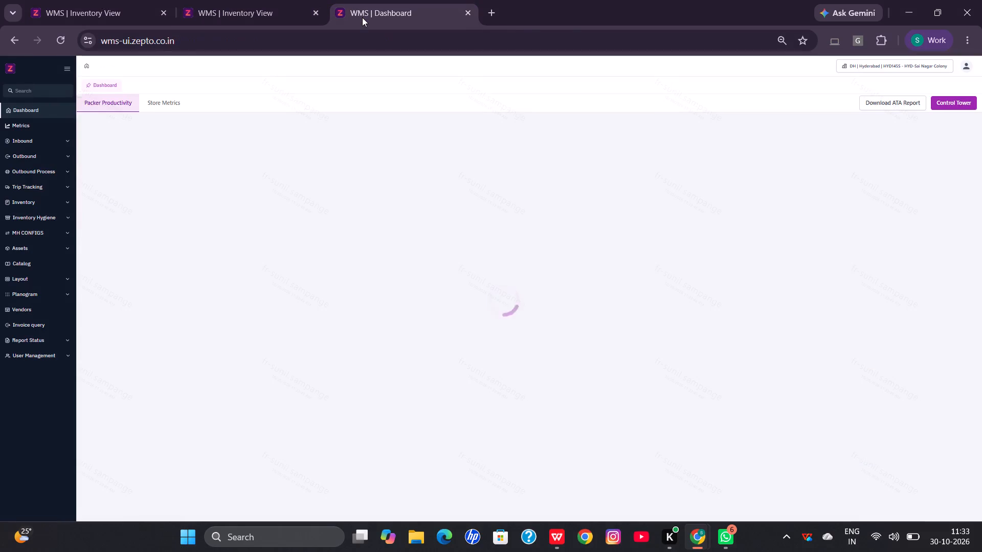
left_click(947, 120)
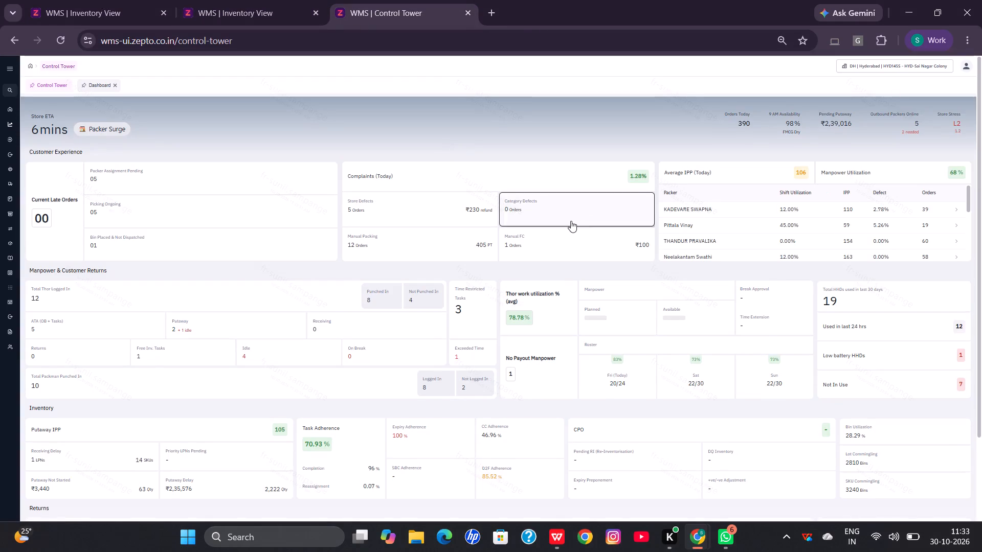
left_click(571, 221)
left_click(215, 228)
left_click(175, 225)
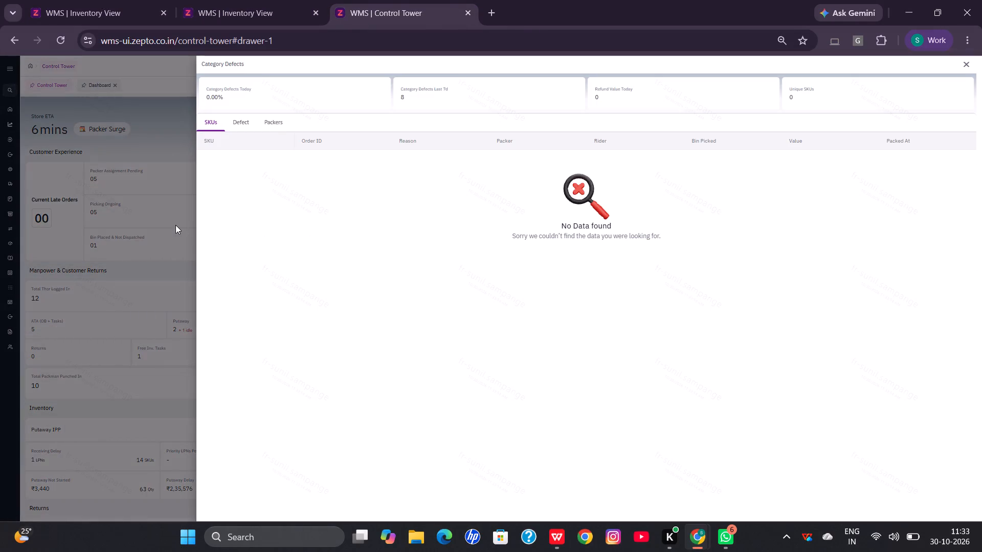
left_click(419, 223)
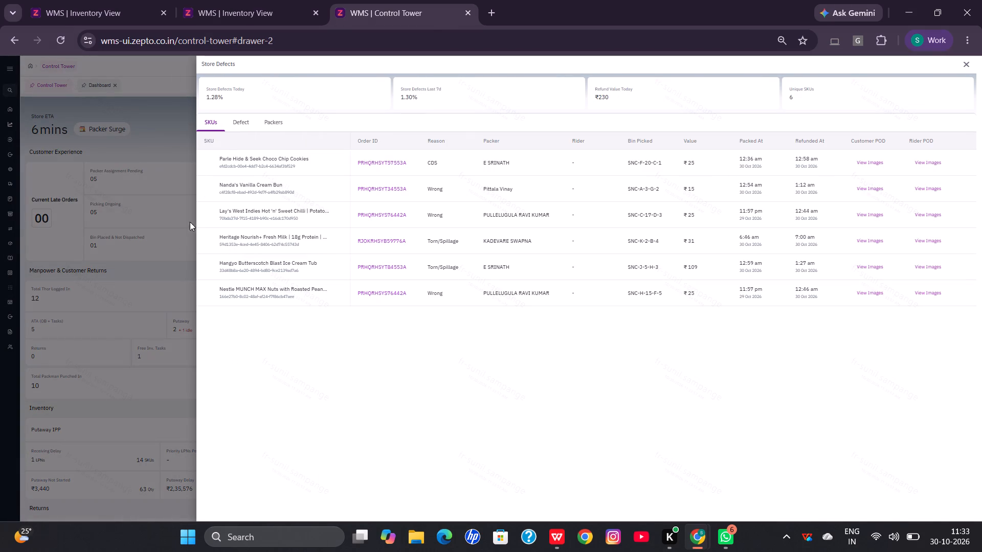
left_click(168, 238)
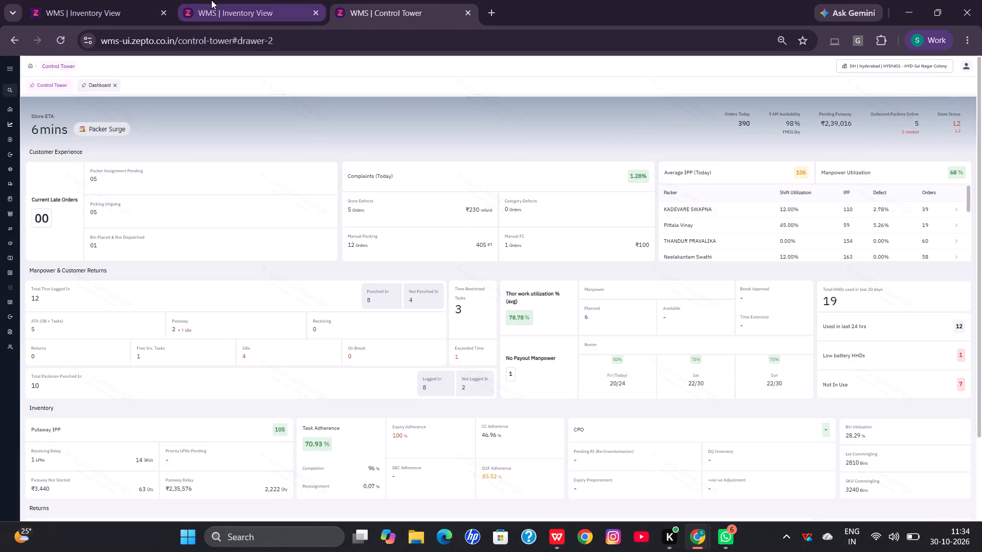
Detach the Control Tower tab into its own window and return to the window with the inventory views.
left_click(211, 0)
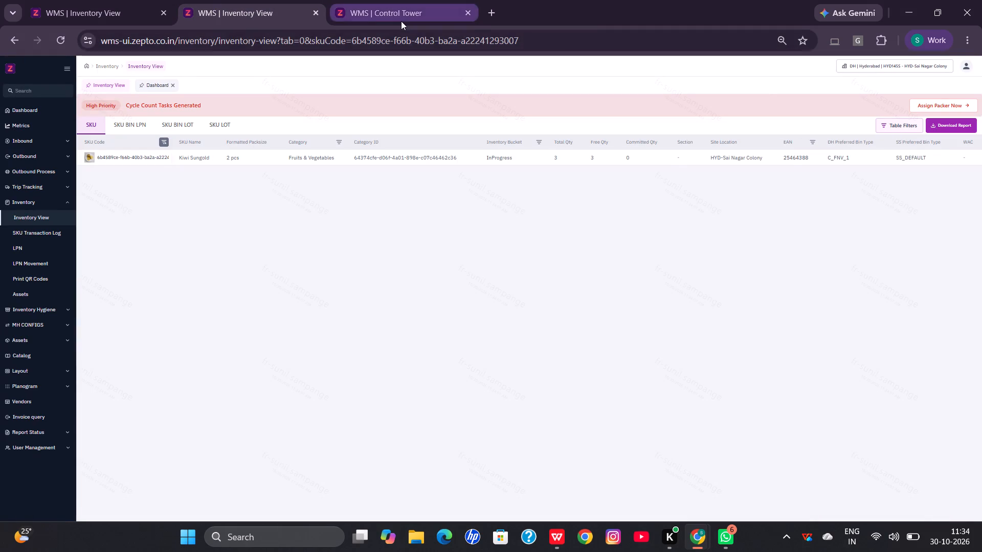
left_click_drag(401, 21, 397, 43)
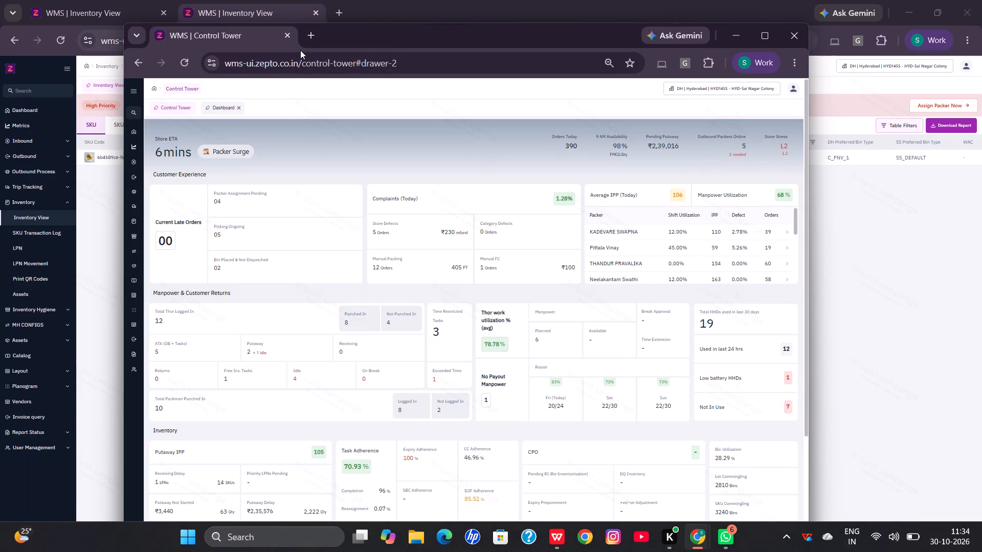
left_click(405, 0)
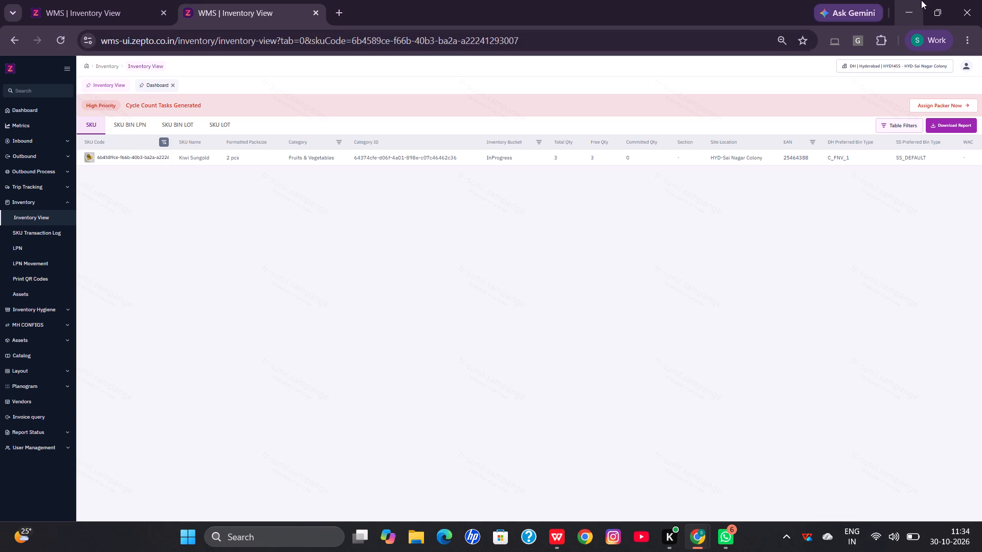
Refresh the SKU BIN LPN inventory list filtered to REINVENTORYBIN.
key("ctrl+Tab")
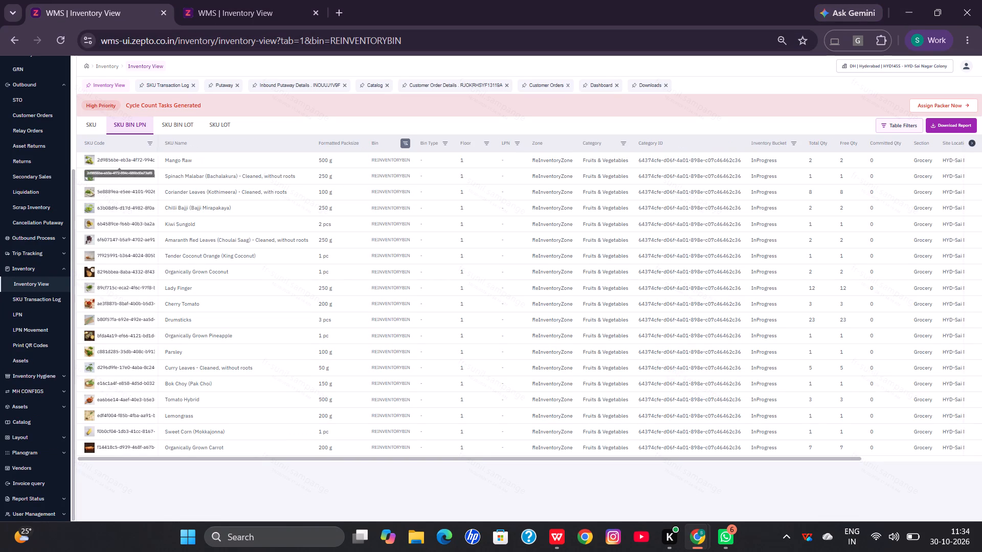
key("ctrl+r")
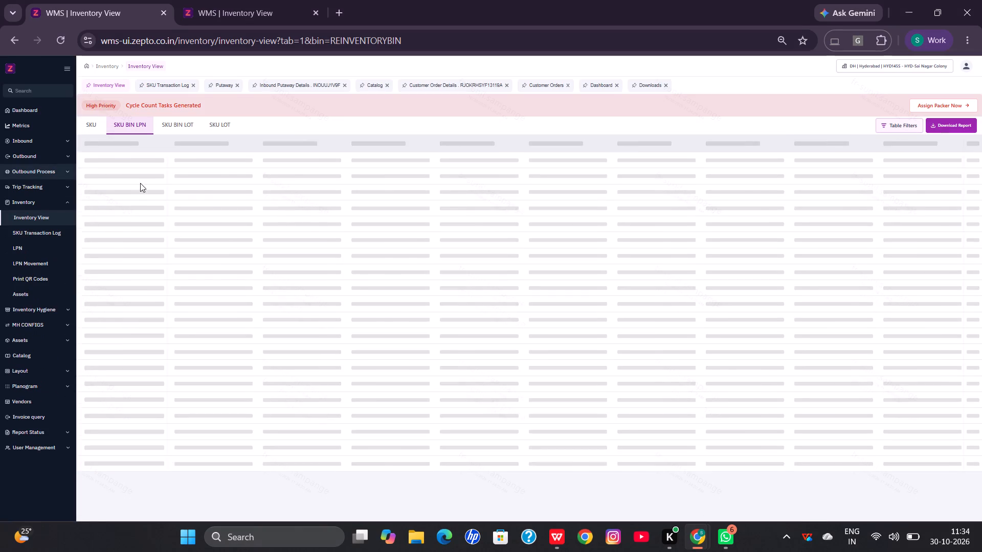
Copy the Amaranth Red Leaves SKU code from the REINVENTORYBIN list and filter the other tab's SKU inventory view by it.
triple_click(140, 154)
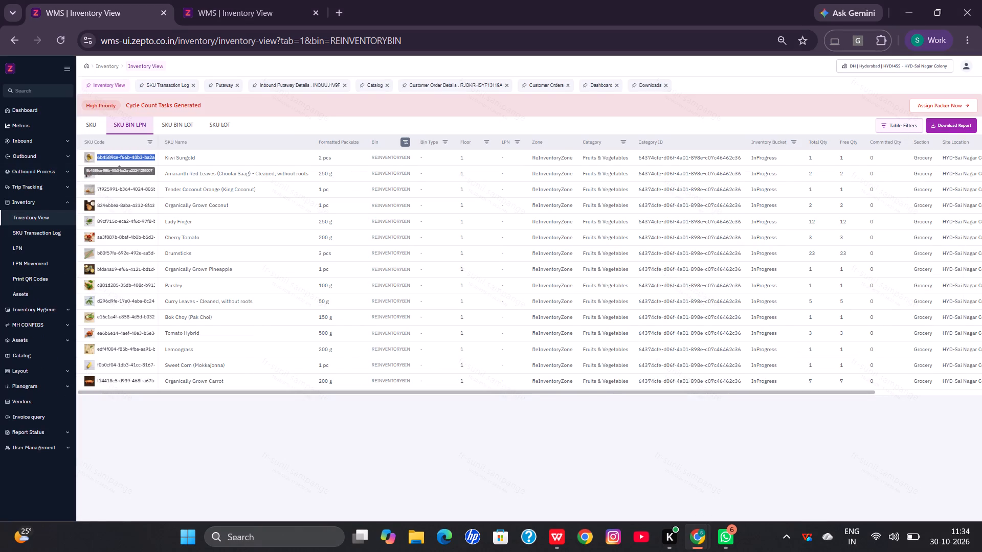
triple_click(115, 175, "ctrl")
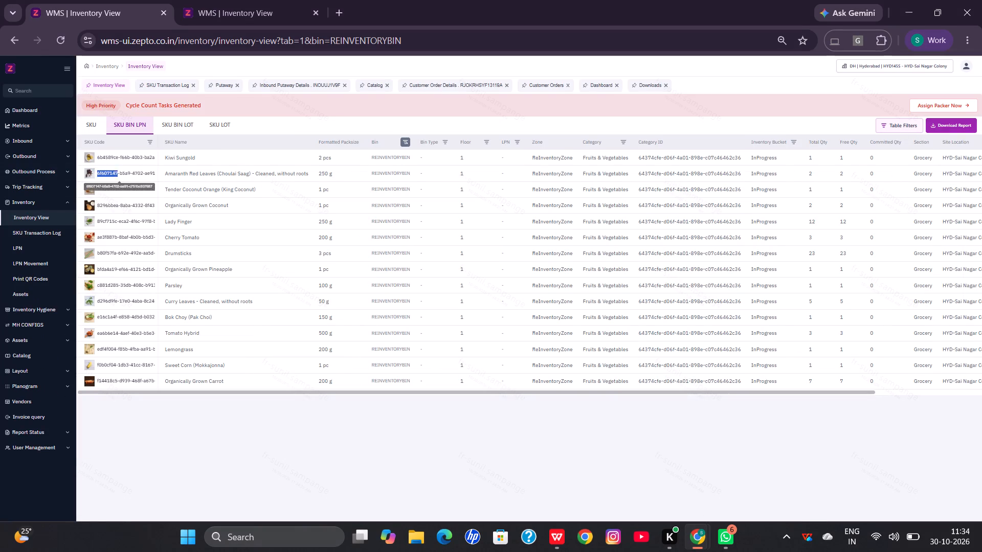
key("ctrl+c")
key("ctrl+Tab")
left_click(165, 137, "ctrl")
key("ctrl+a")
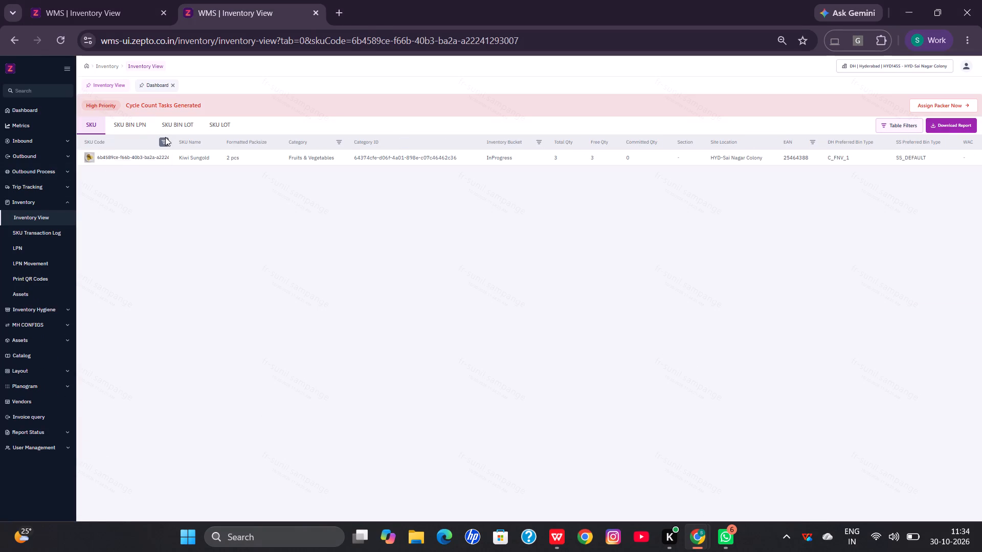
key("ctrl+a")
key("ctrl+v")
key("ctrl+Return")
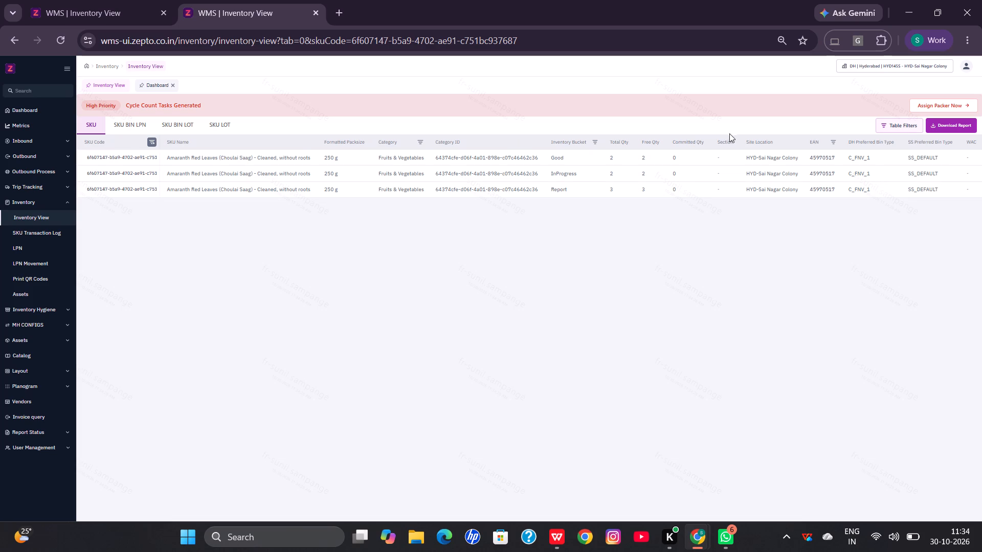
Copy the Amaranth Red Leaves EAN and create a page QR code with its content replaced by 45970517.
triple_click(800, 166, "ctrl")
key("ctrl+c")
key("ctrl+c")
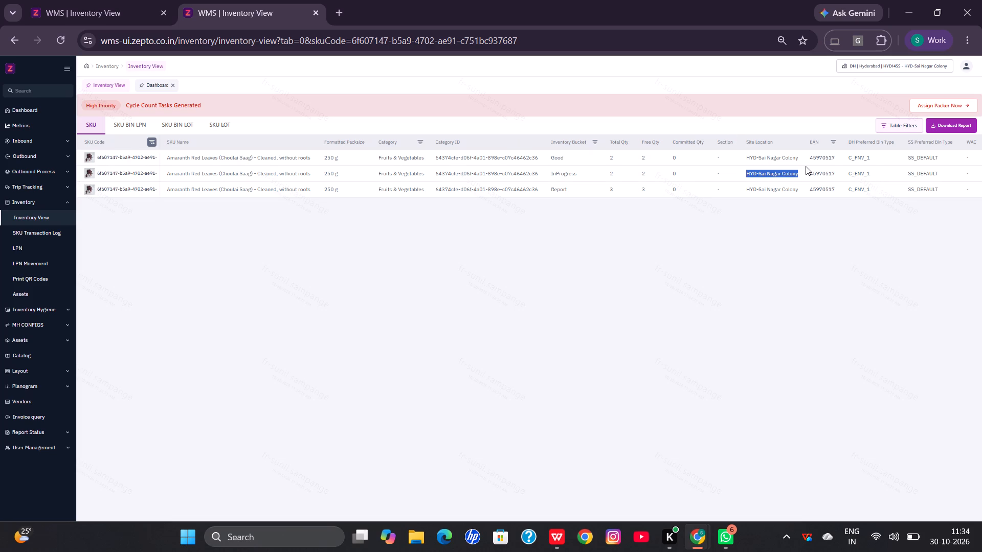
triple_click(806, 166, "ctrl")
key("ctrl+c")
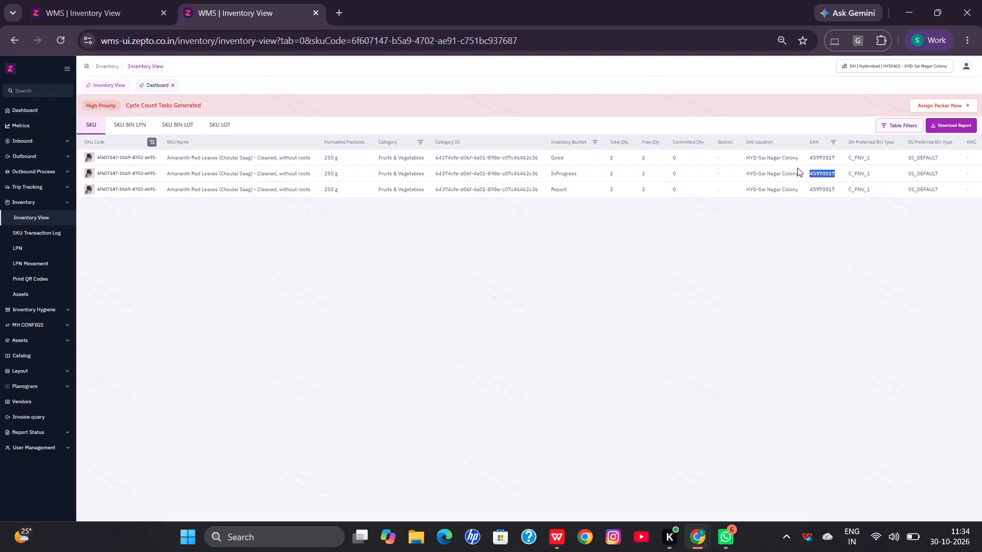
key("ctrl+c")
key("ctrl+c")
right_click(773, 205)
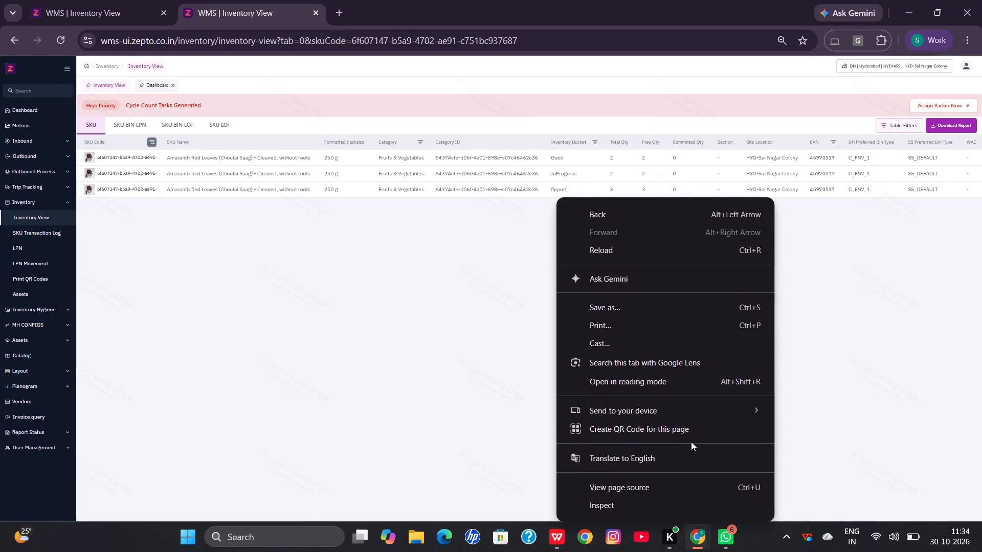
left_click(691, 442)
key("ctrl+v")
left_click(676, 430, "ctrl")
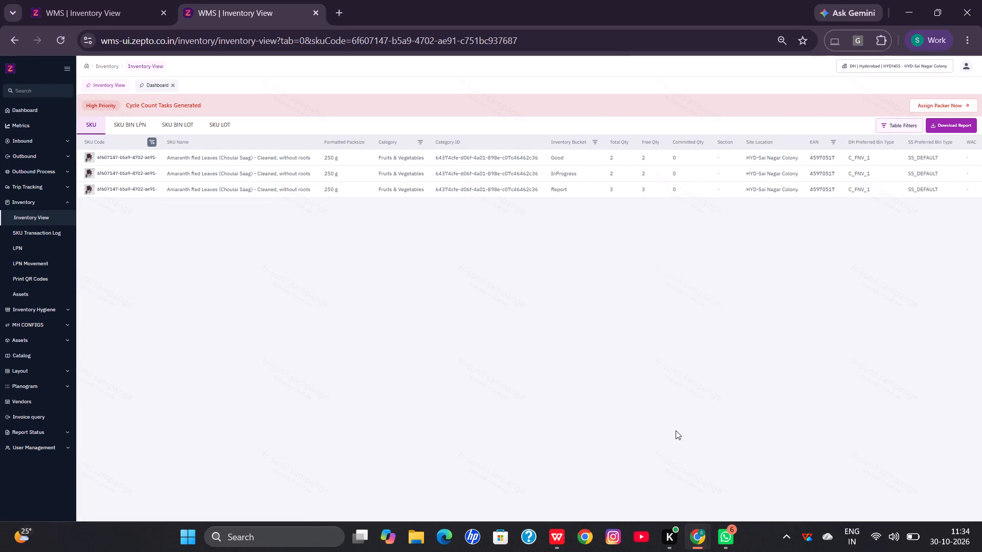
key("ctrl+v")
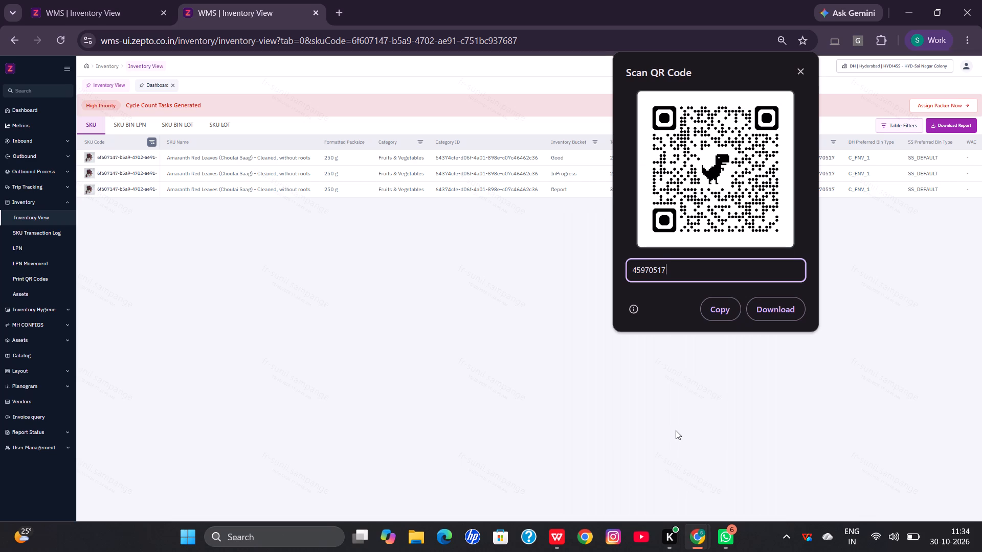
Copy the bin name from the REINVENTORYBIN list and create a page QR code with its content replaced by REINVENTORYBIN.
key("ctrl+Tab")
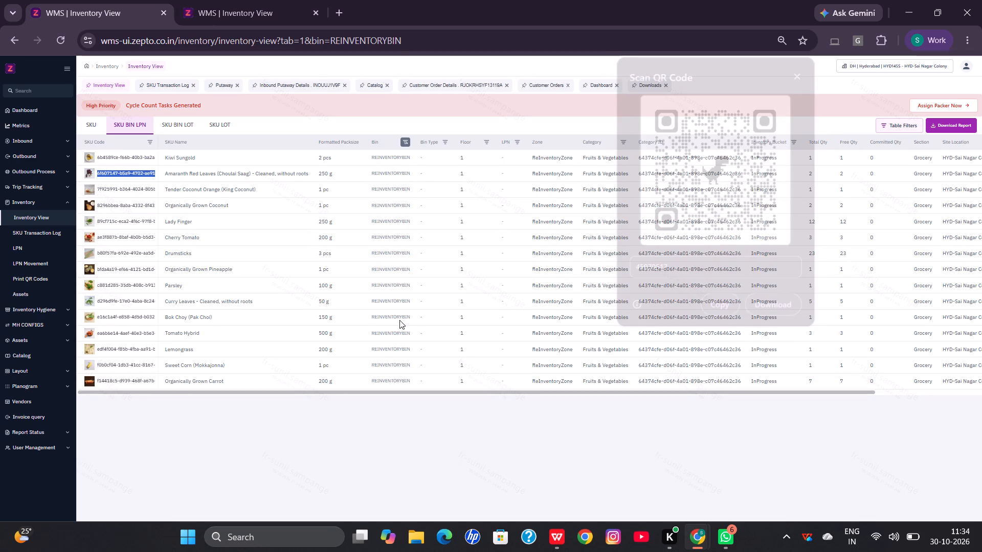
triple_click(399, 320, "ctrl")
key("ctrl+c")
key("ctrl+c")
right_click(399, 320, "ctrl")
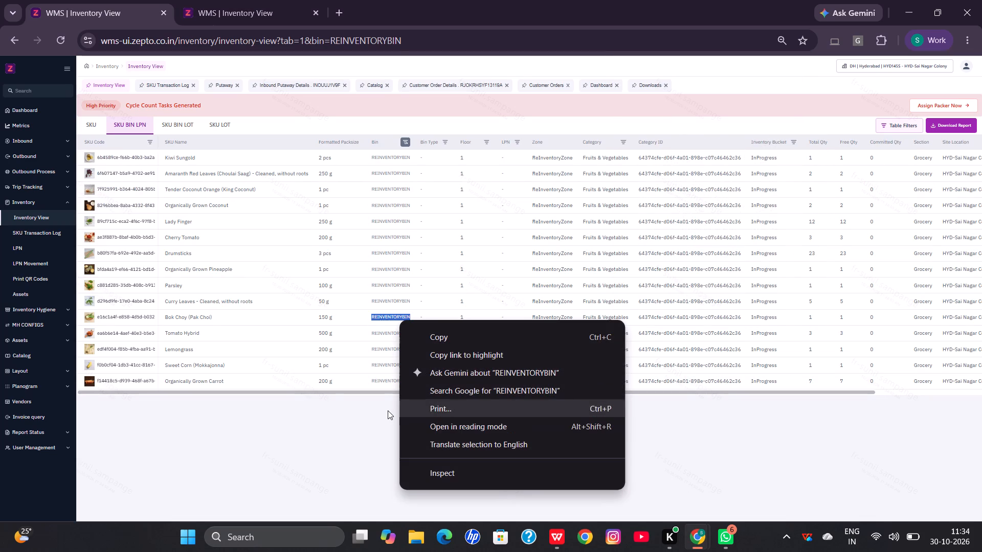
right_click(388, 410, "ctrl")
left_click(446, 316, "ctrl")
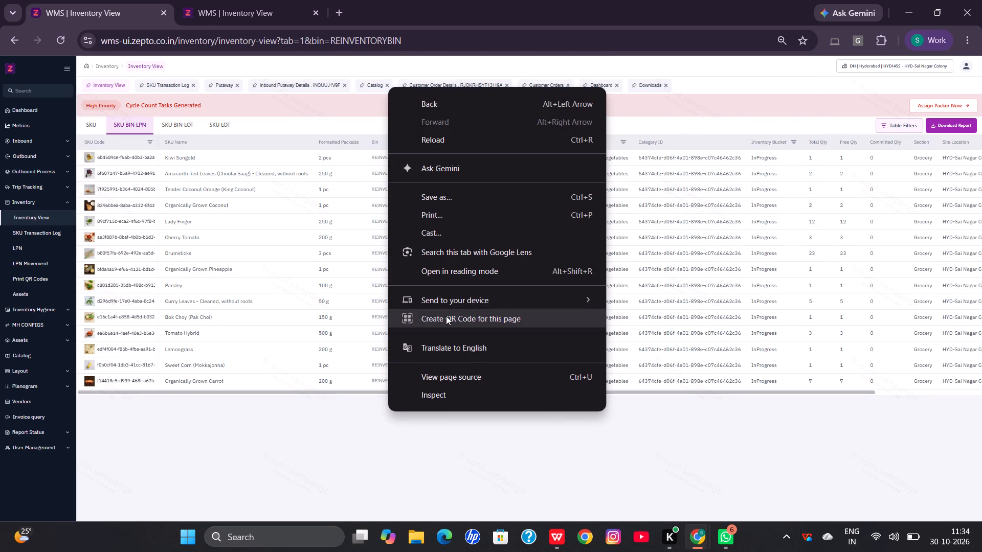
key("ctrl+v")
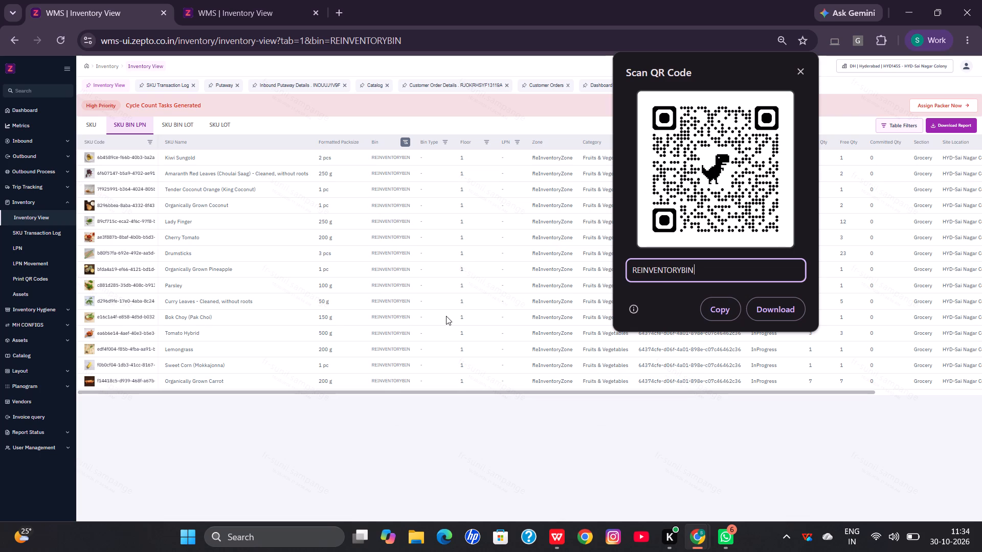
Create a QR code again from the Amaranth Red Leaves inventory page and replace its content with the EAN 45970517.
key("ctrl+Tab")
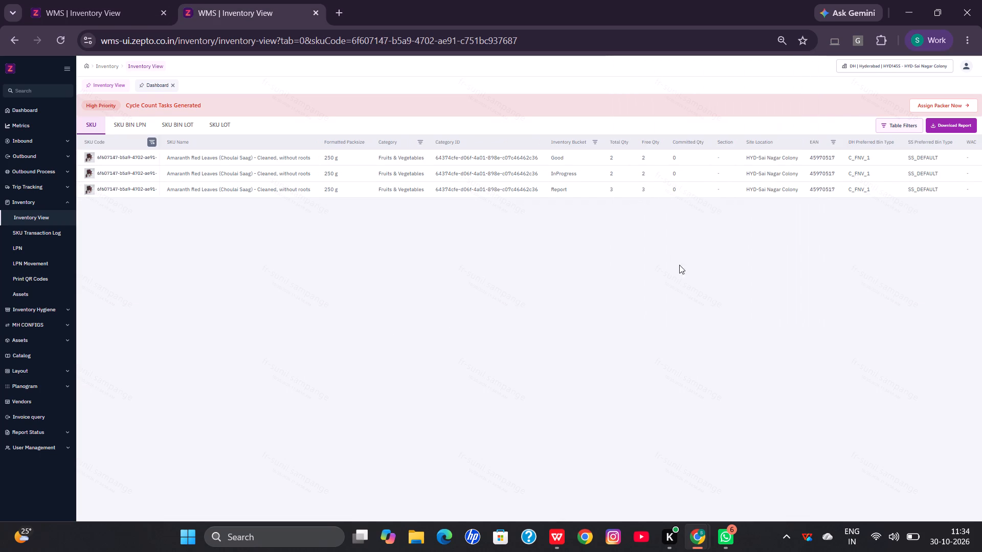
triple_click(827, 177, "ctrl")
triple_click(818, 172, "ctrl")
key("ctrl+c")
key("ctrl+c")
right_click(690, 251, "ctrl")
left_click(725, 421, "ctrl")
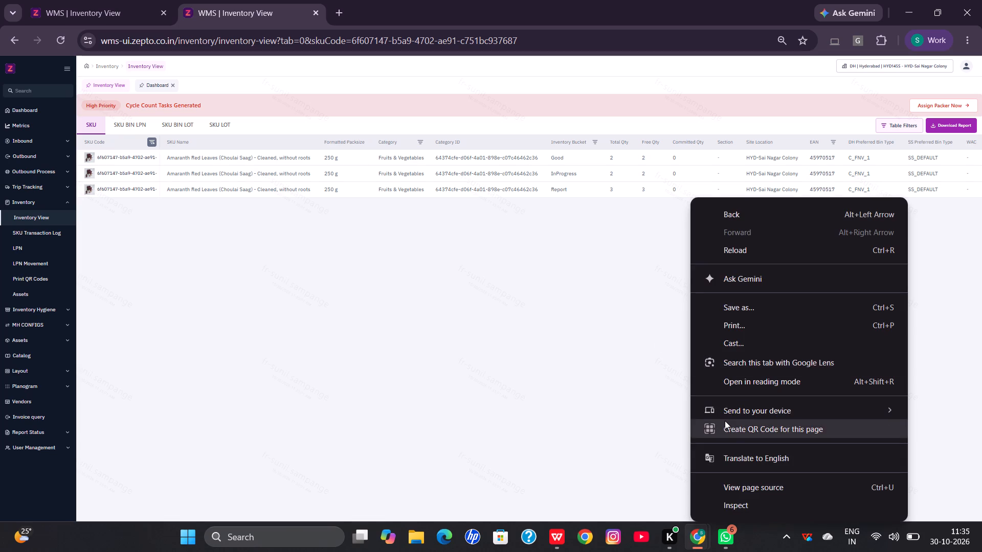
key("ctrl+v")
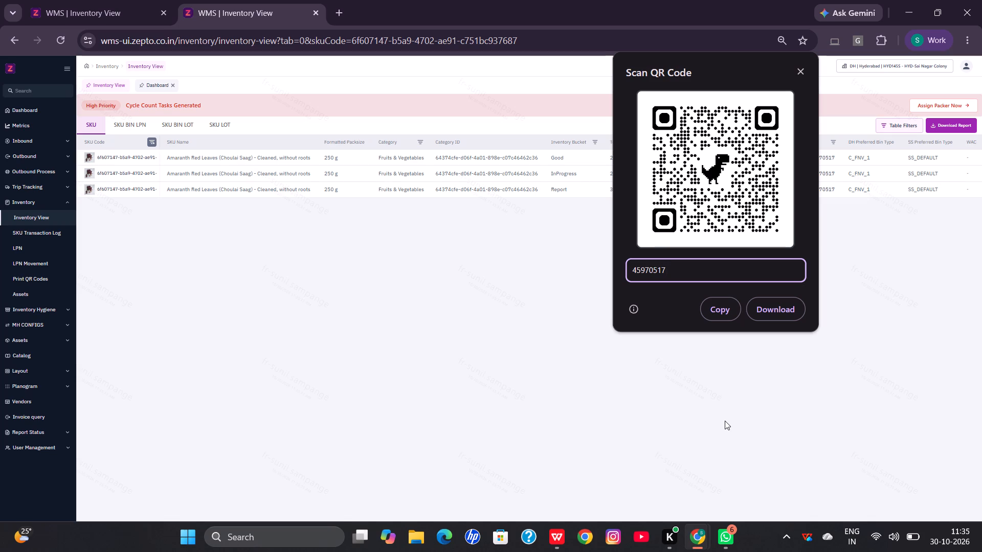
Copy the Tender Coconut Orange (King Coconut) SKU code from the REINVENTORYBIN list and filter the SKU inventory view by it.
key("ctrl+Tab")
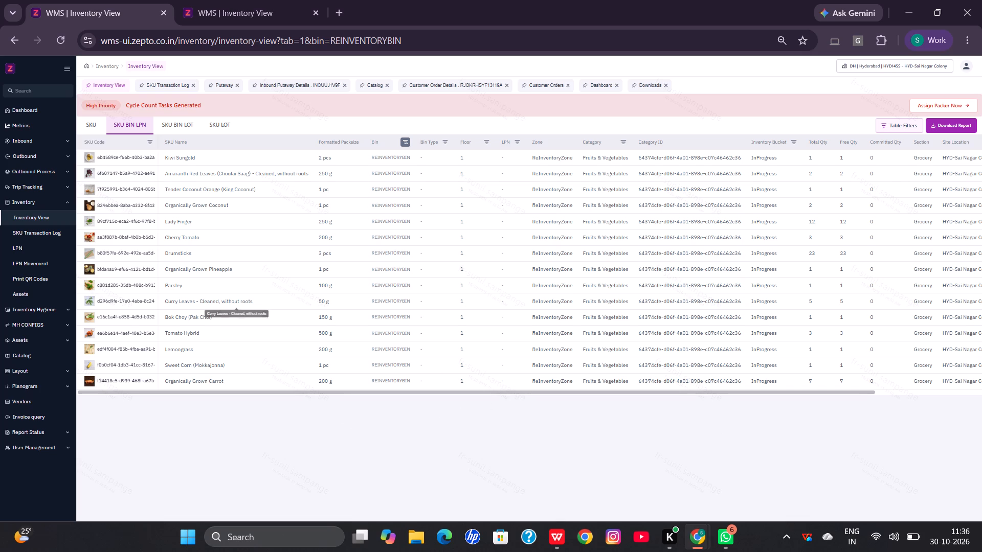
triple_click(118, 189, "ctrl")
key("ctrl+c")
key("ctrl+c")
key("ctrl+Tab")
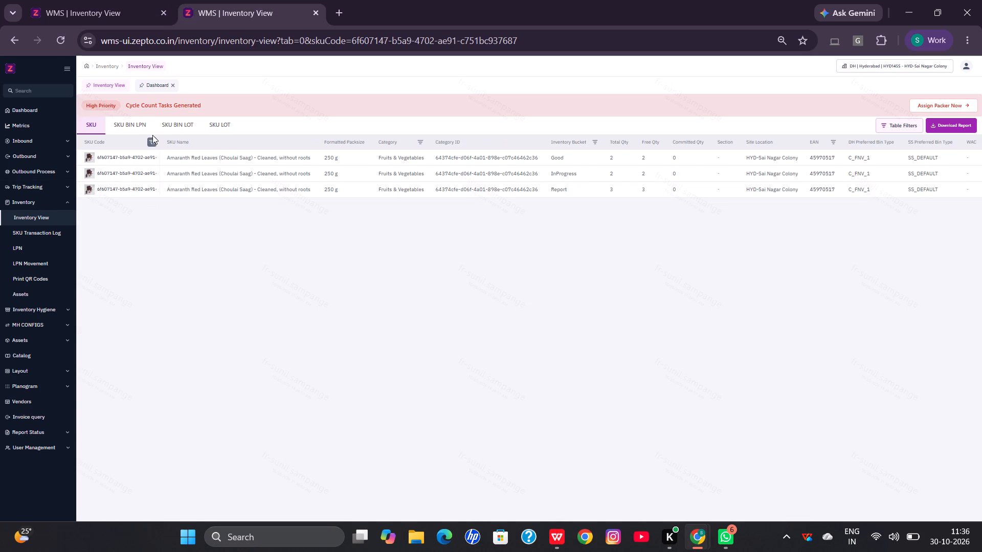
left_click(150, 144, "ctrl")
key("ctrl+a")
key("ctrl+a")
key("ctrl+v")
key("ctrl+Return")
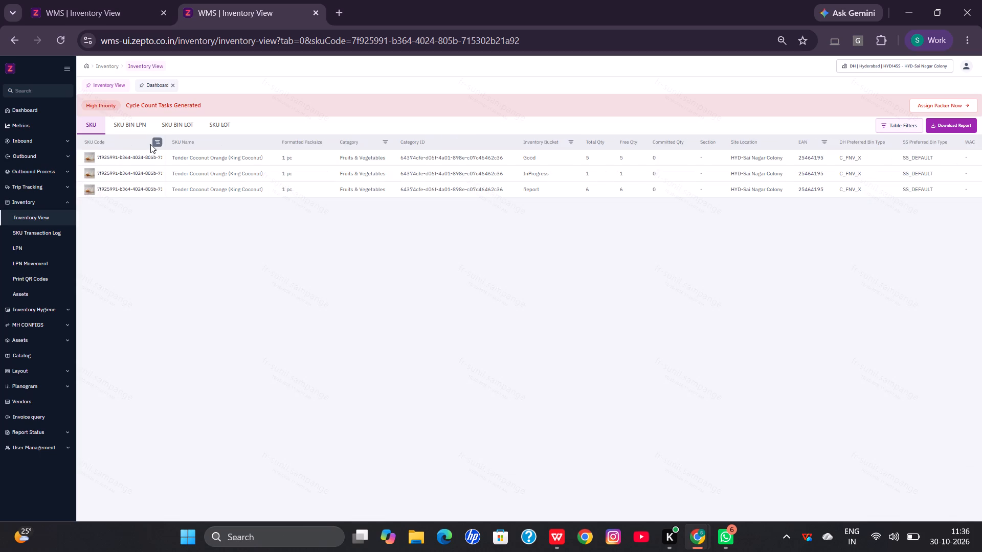
Copy the Tender Coconut Orange EAN and create a page QR code with its content replaced by 25464195.
double_click(819, 155, "ctrl")
key("ctrl+c")
left_click(819, 155, "ctrl")
right_click(664, 277, "ctrl")
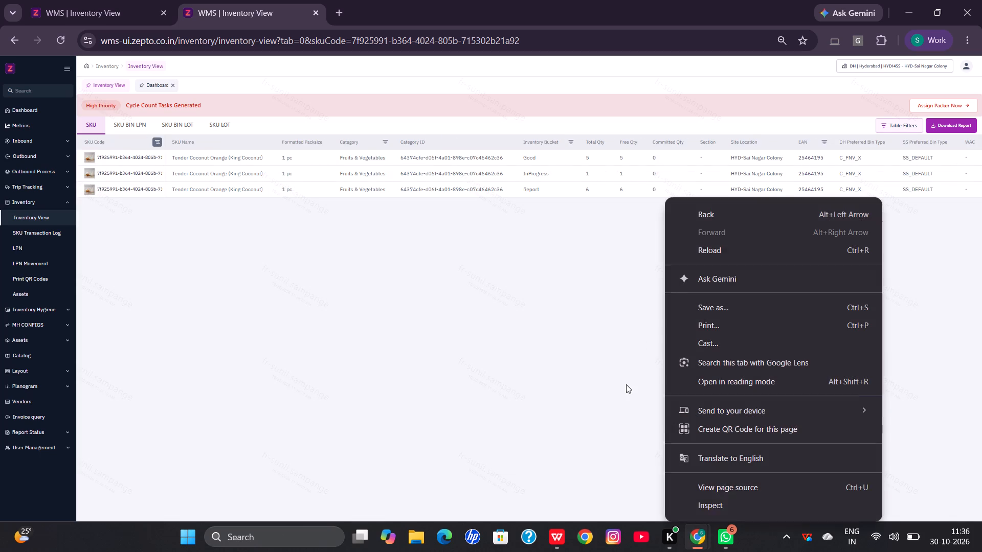
left_click(723, 437, "ctrl")
key("ctrl+v")
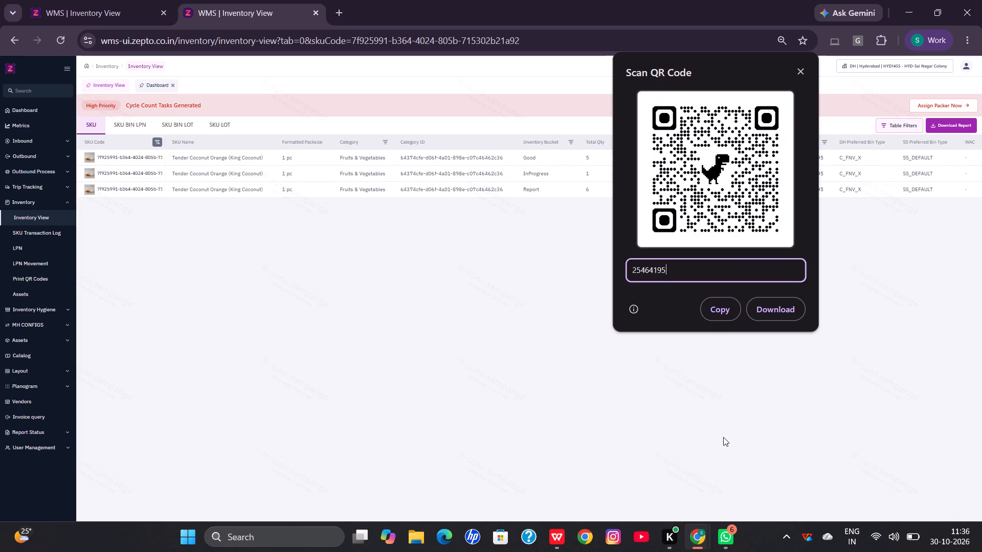
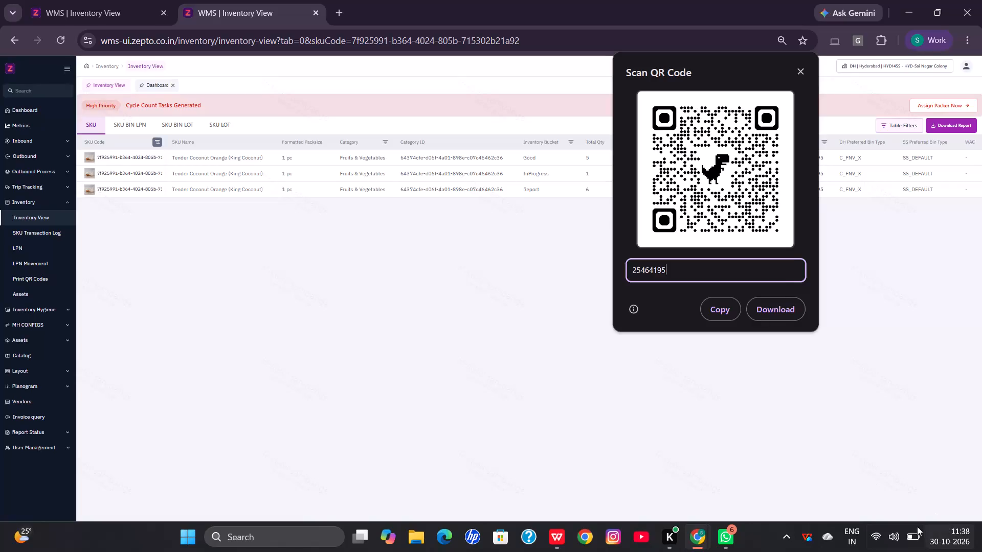
Turn on the laptop's Energy saver mode in the Windows quick settings and return to the inventory page.
left_click(914, 528, "ctrl")
left_click(906, 542, "ctrl")
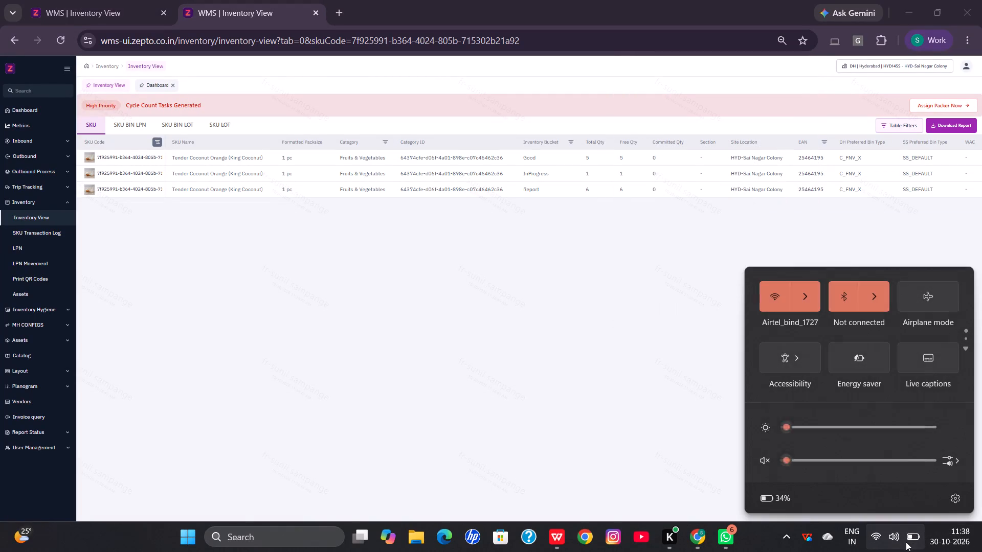
left_click(865, 352)
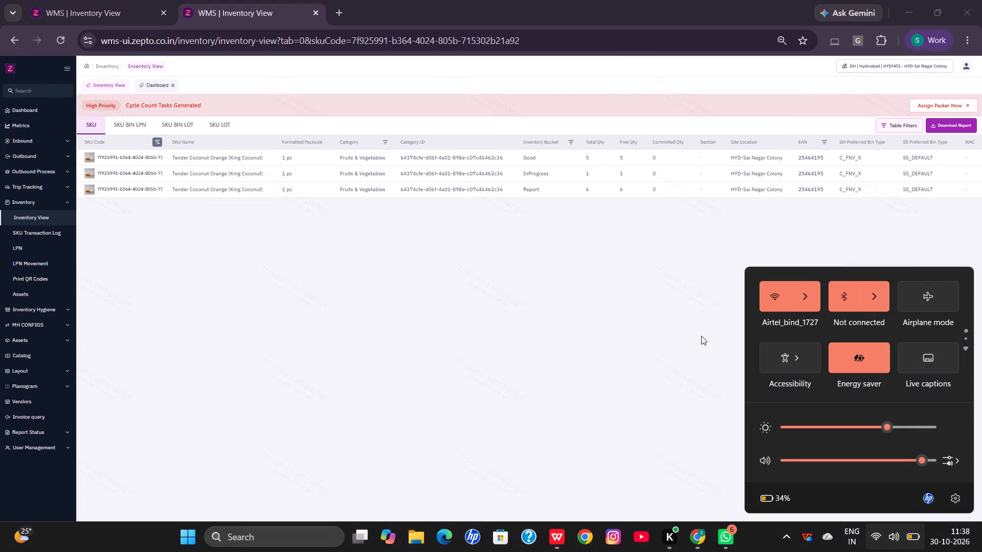
left_click(651, 360)
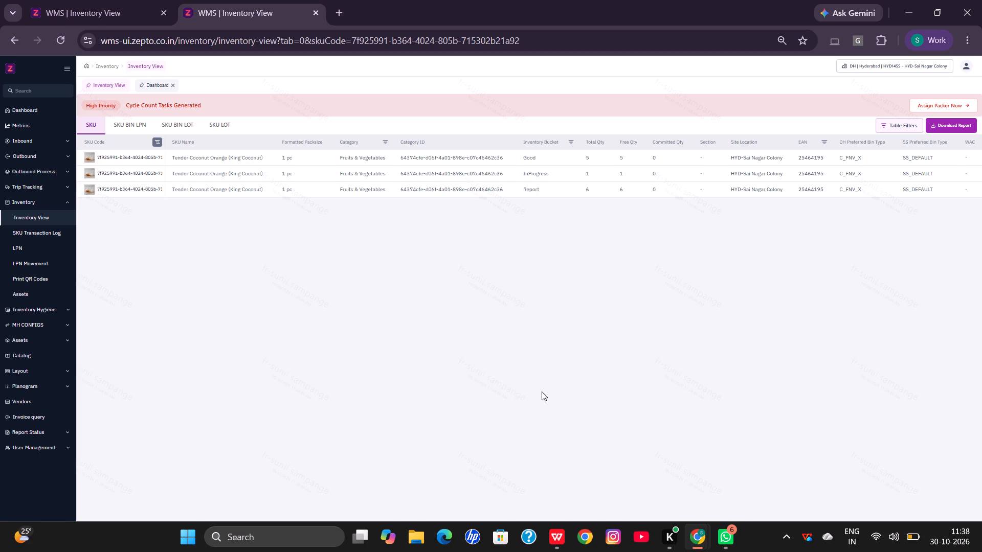
Copy the Tender Coconut Orange EAN 25464195 from the InProgress row and create a QR code for the page again.
key("ctrl+Tab")
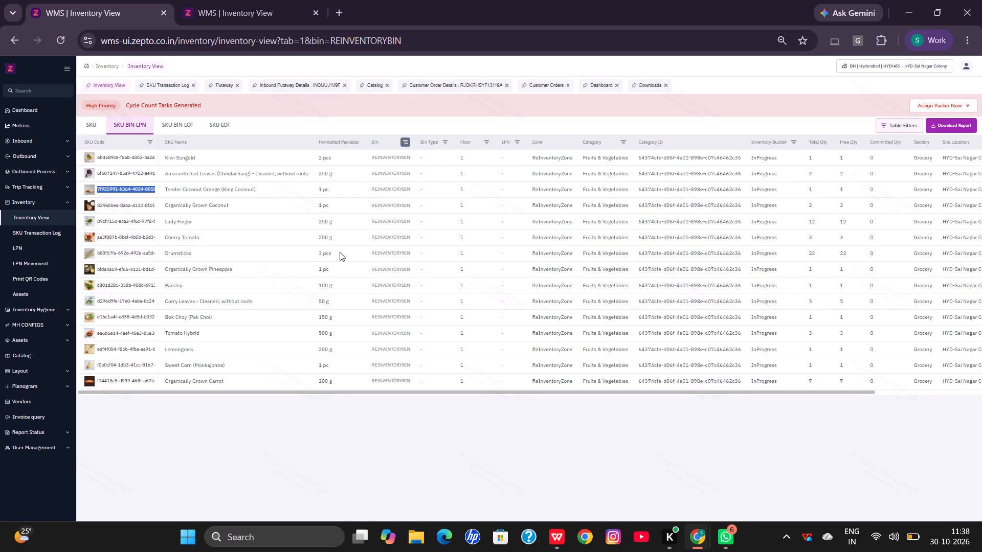
key("ctrl+Tab")
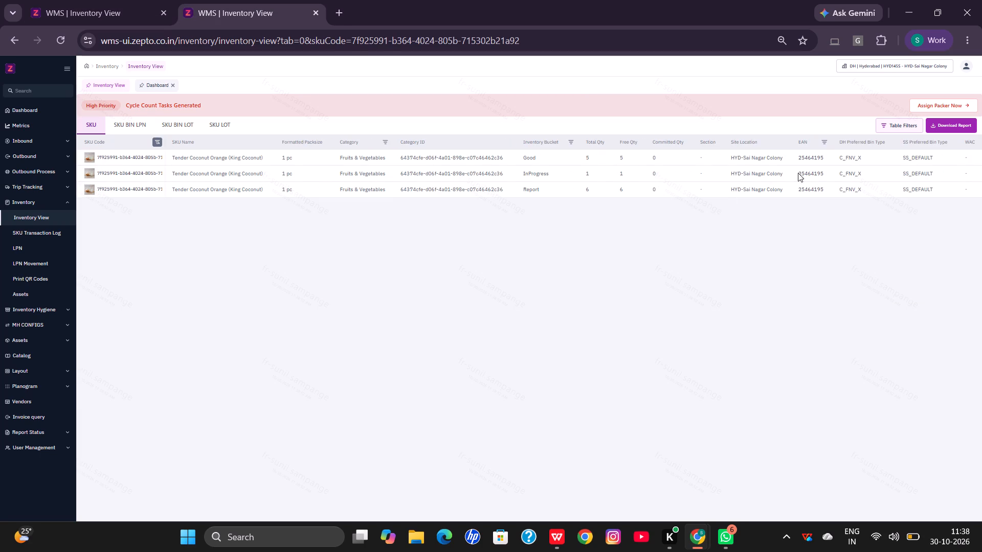
triple_click(801, 172, "ctrl")
key("ctrl+c")
key("ctrl+c")
right_click(722, 213, "ctrl")
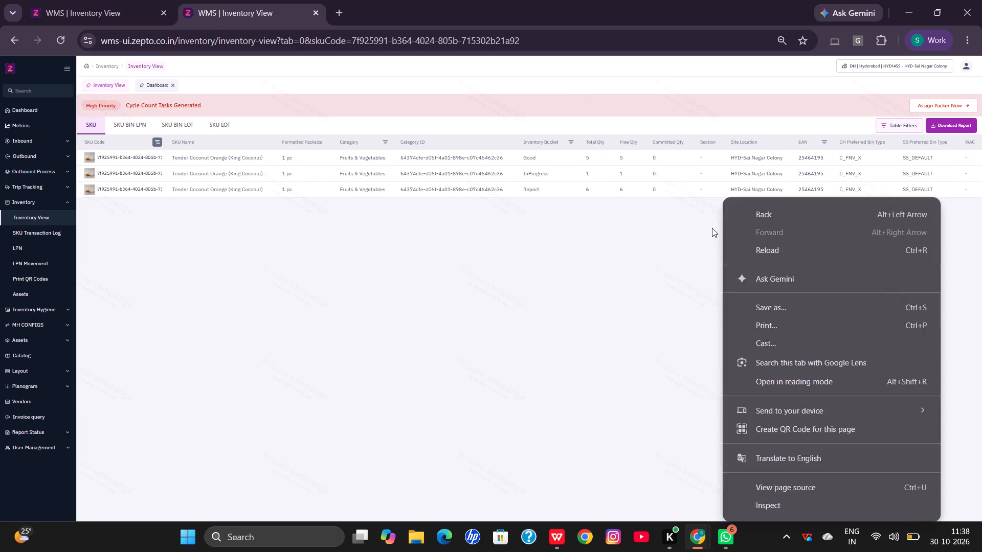
left_click(763, 424, "ctrl")
key("ctrl+Tab")
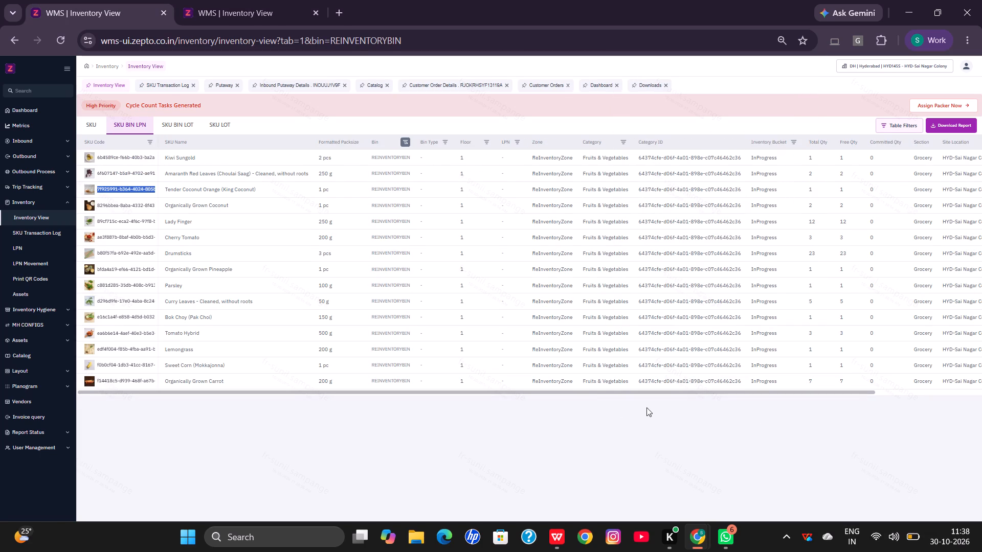
Copy the Organically Grown Coconut SKU code from the REINVENTORYBIN list and filter the SKU inventory view by it.
triple_click(143, 199, "ctrl")
key("ctrl+c")
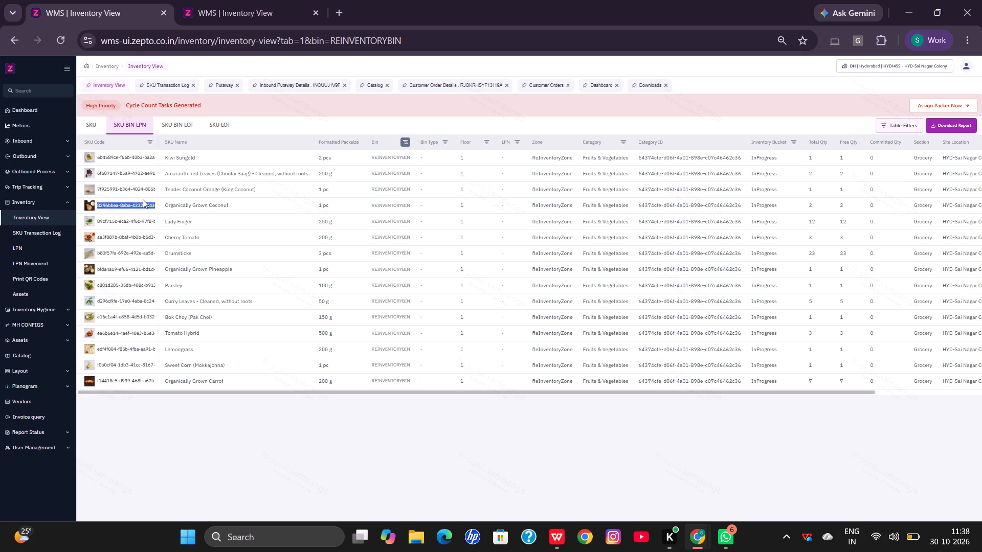
key("ctrl+Tab")
left_click(156, 137, "ctrl")
key("ctrl+a")
key("ctrl+a")
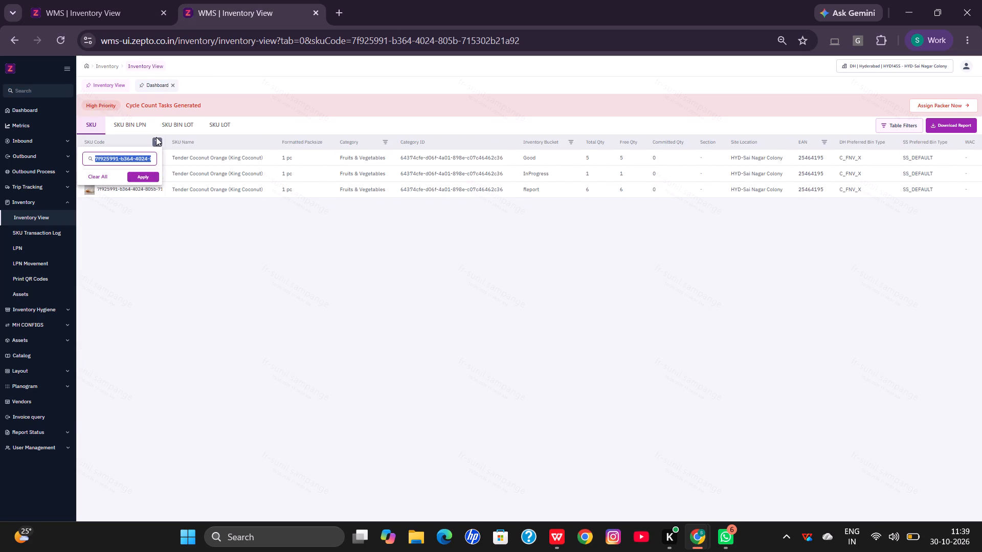
key("ctrl+c")
key("ctrl+Tab")
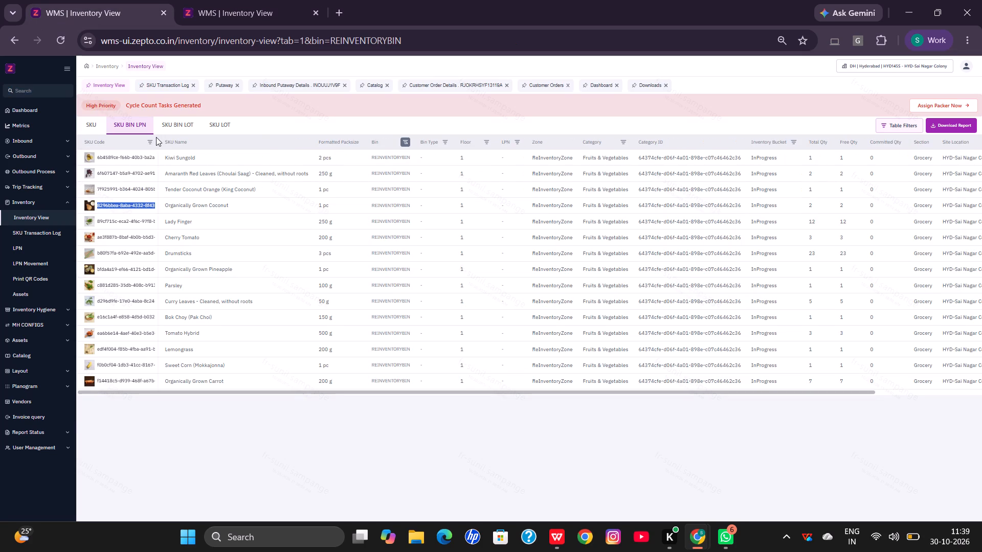
key("ctrl+c")
key("ctrl+c")
key("ctrl+Tab")
key("ctrl+v")
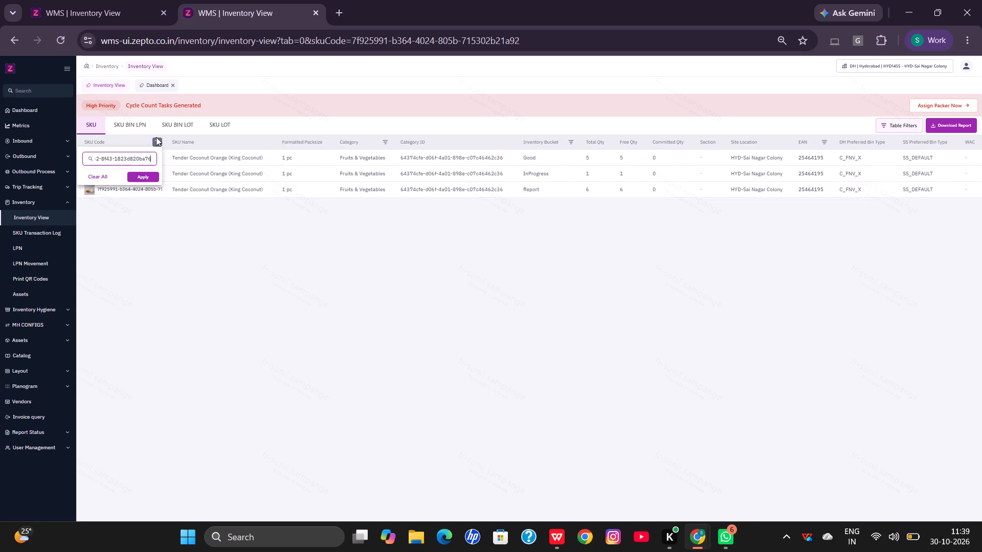
key("ctrl+Return")
Copy the Organically Grown Coconut EAN and create a page QR code with its content replaced by 77000763.
double_click(811, 175, "ctrl")
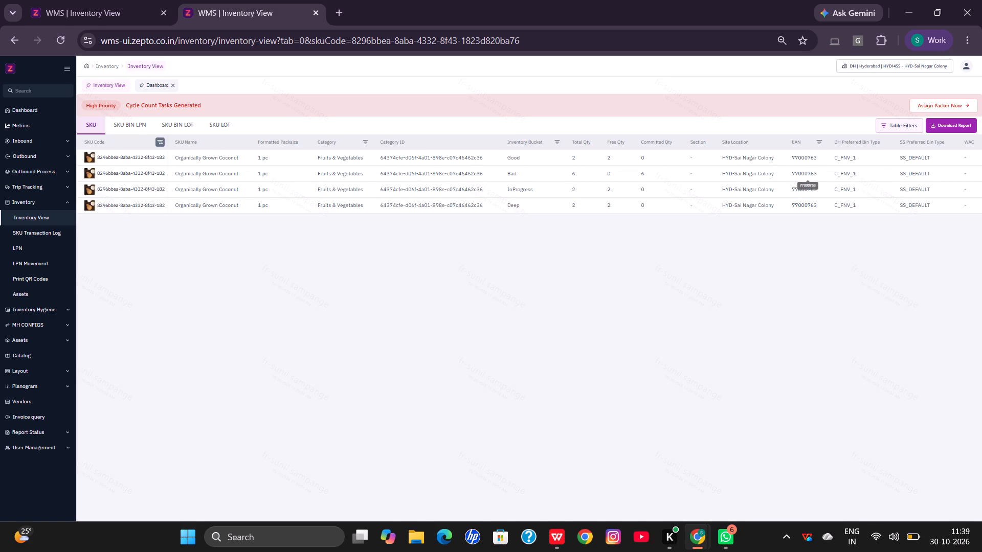
key("ctrl+c")
right_click(731, 225, "ctrl")
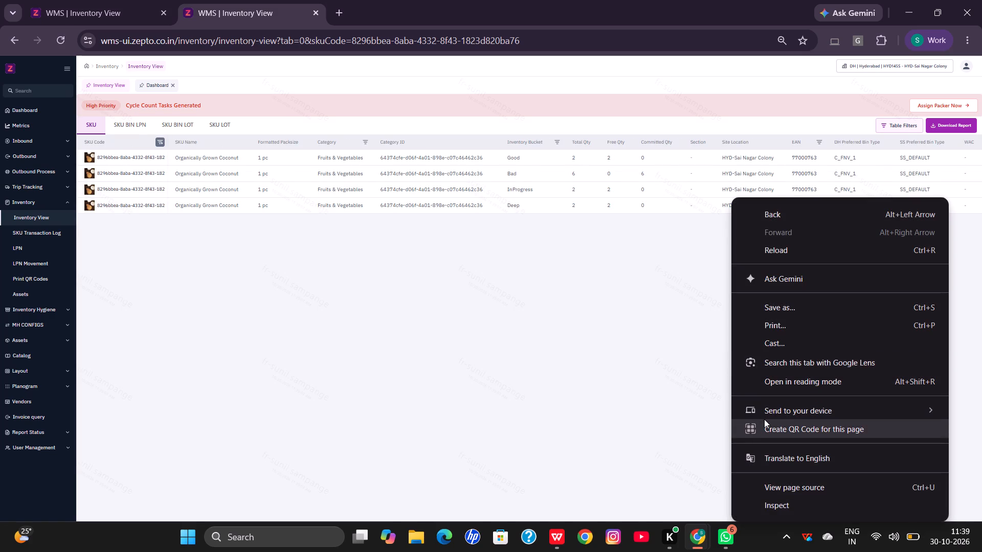
left_click(764, 419, "ctrl")
key("ctrl+v")
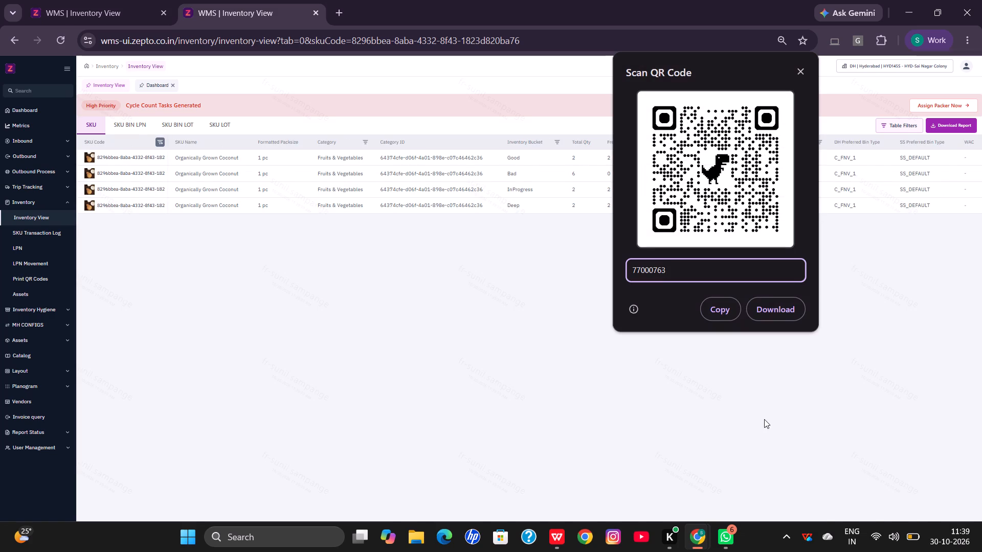
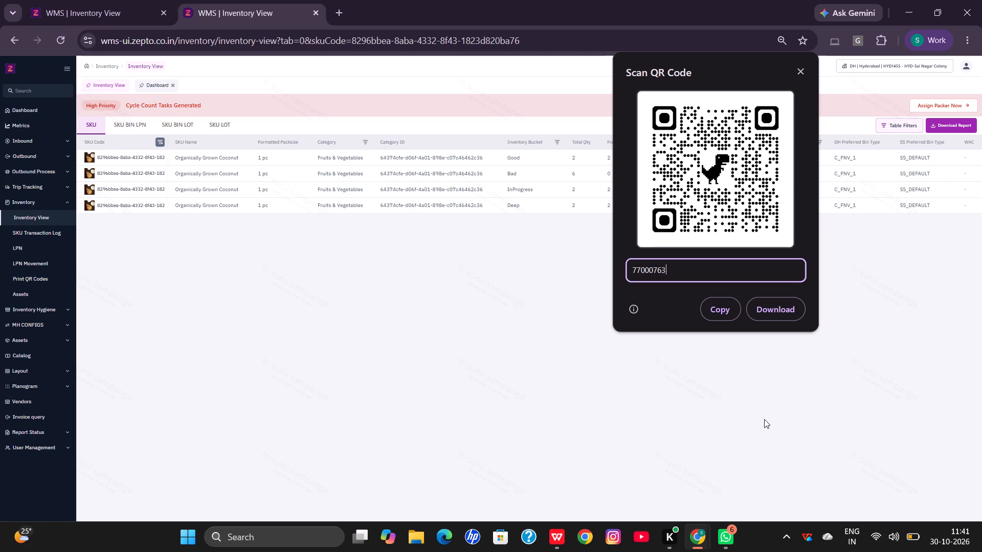
Copy the Lady Finger SKU code from the REINVENTORYBIN list and filter the SKU inventory view by it.
key("ctrl+Tab")
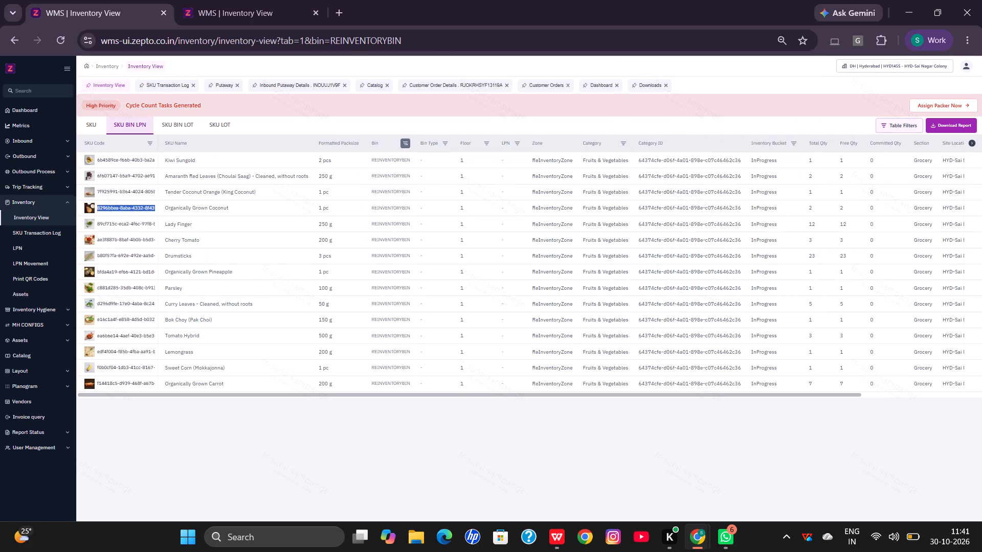
triple_click(117, 222, "ctrl")
key("ctrl+c")
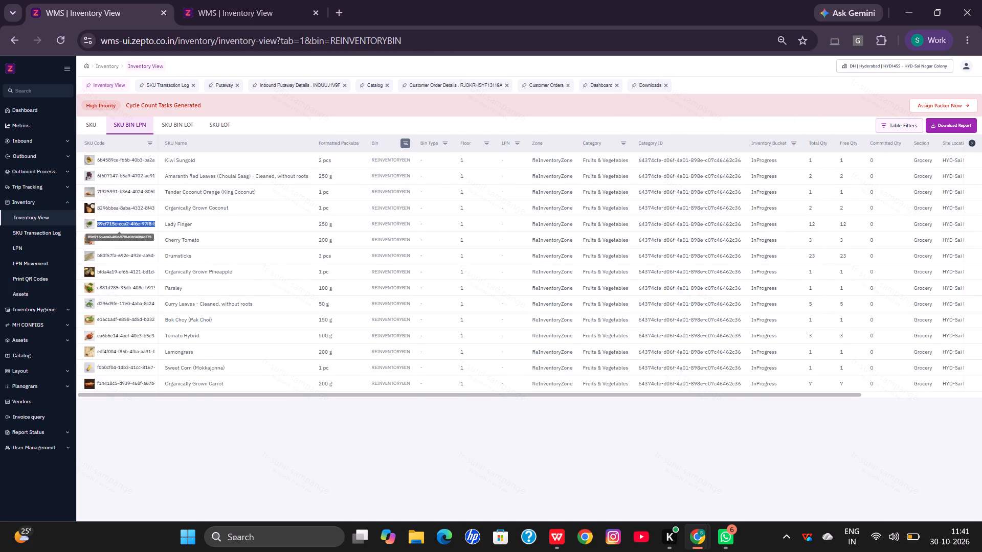
key("ctrl+Tab")
left_click(157, 144, "ctrl")
key("ctrl+a")
key("ctrl+a")
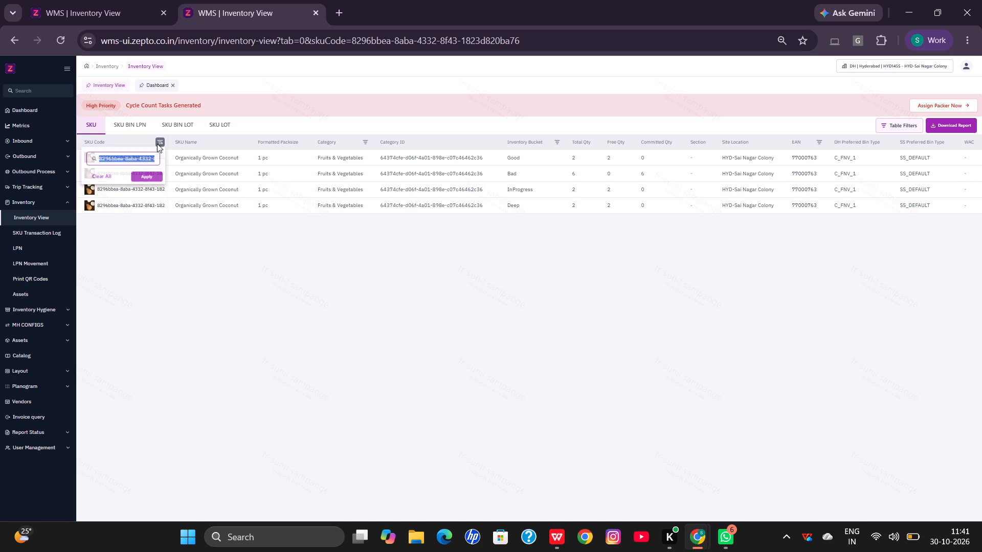
key("ctrl+v")
key("ctrl+Return")
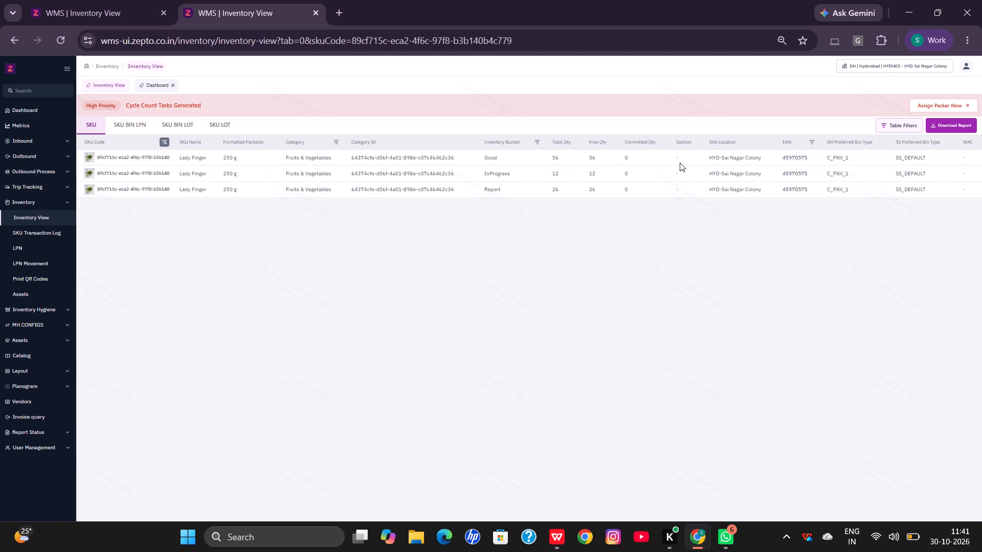
Copy the Lady Finger EAN and create a page QR code with its content replaced by 45970575.
triple_click(787, 159)
key("ctrl+c")
key("ctrl+c")
right_click(620, 268, "ctrl")
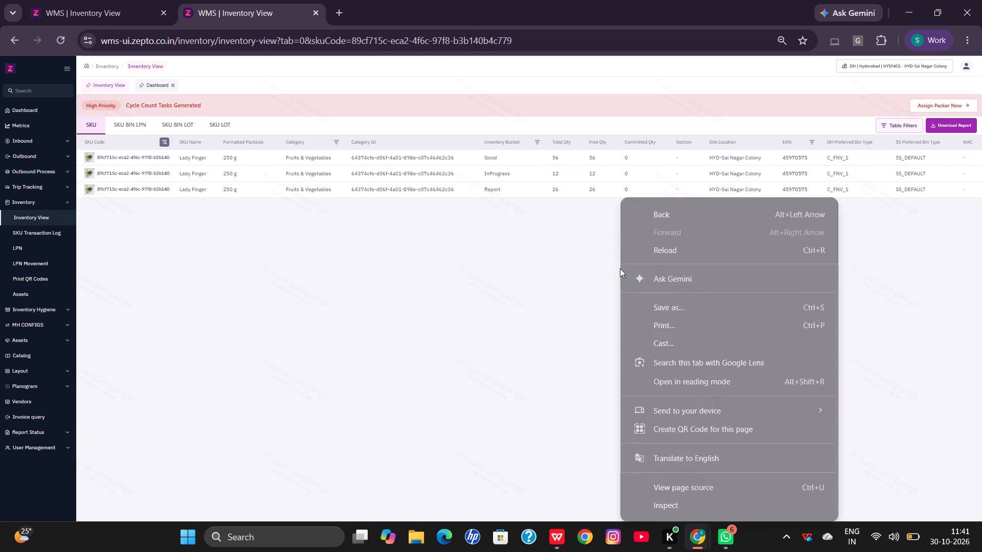
left_click(697, 424, "ctrl")
key("ctrl+v")
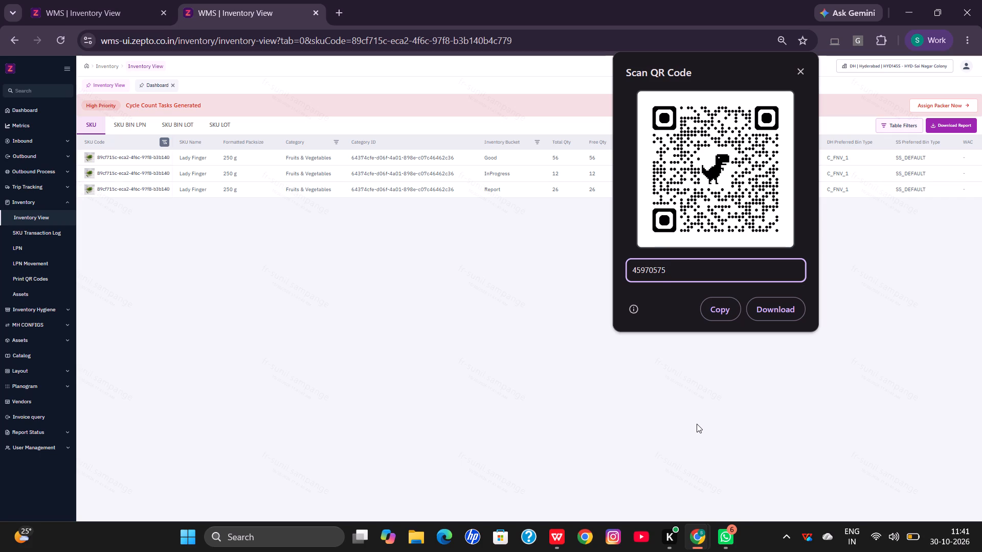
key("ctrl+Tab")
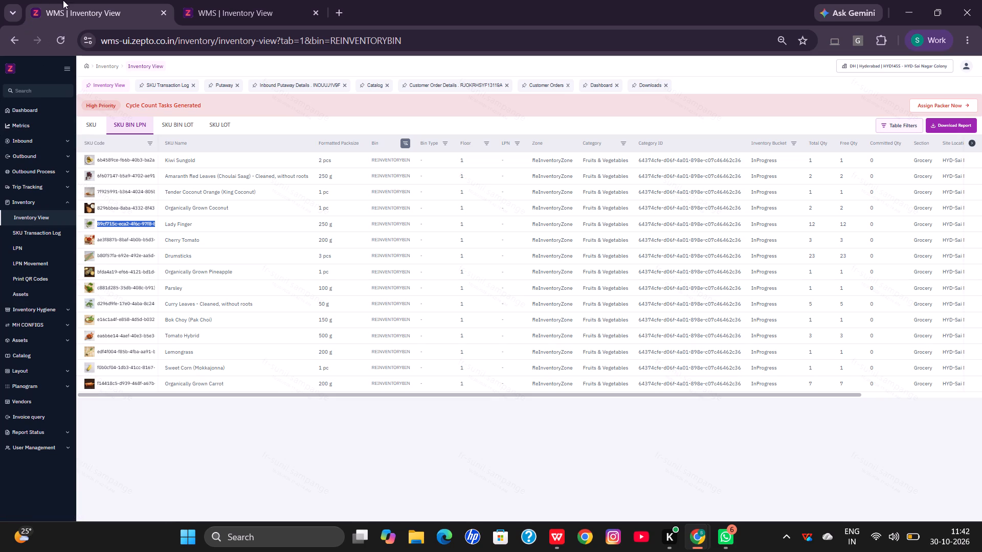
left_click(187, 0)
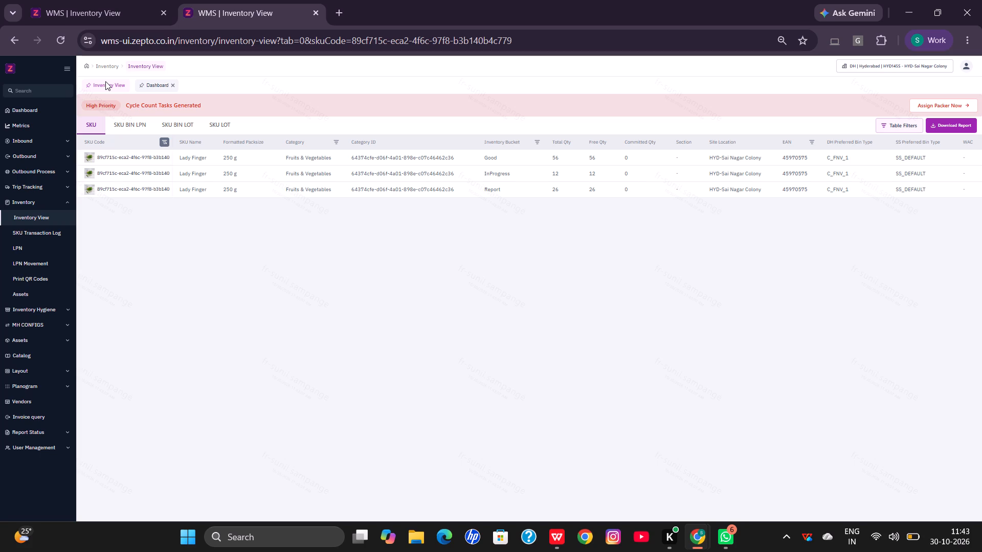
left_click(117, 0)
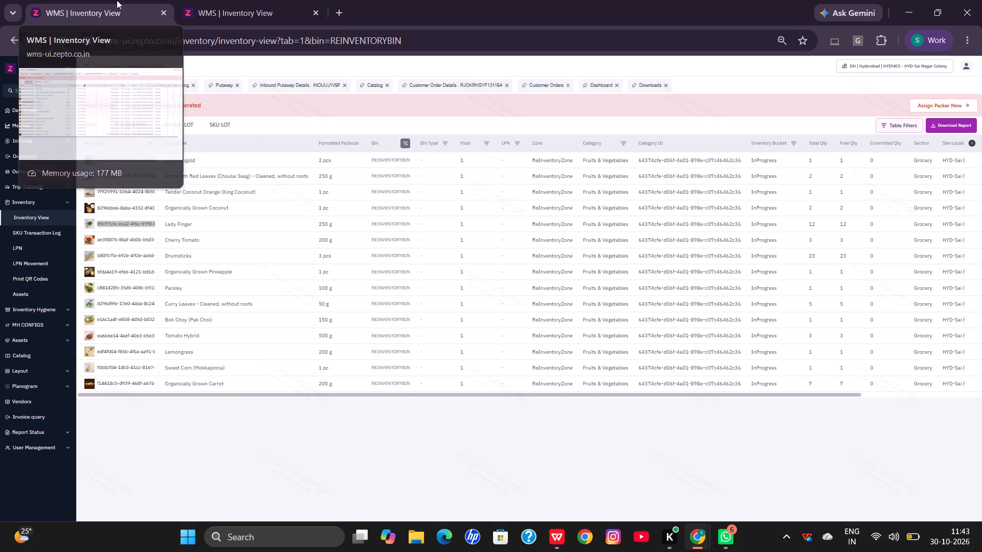
Open the WMS dashboard in a new browser tab.
left_click(339, 7)
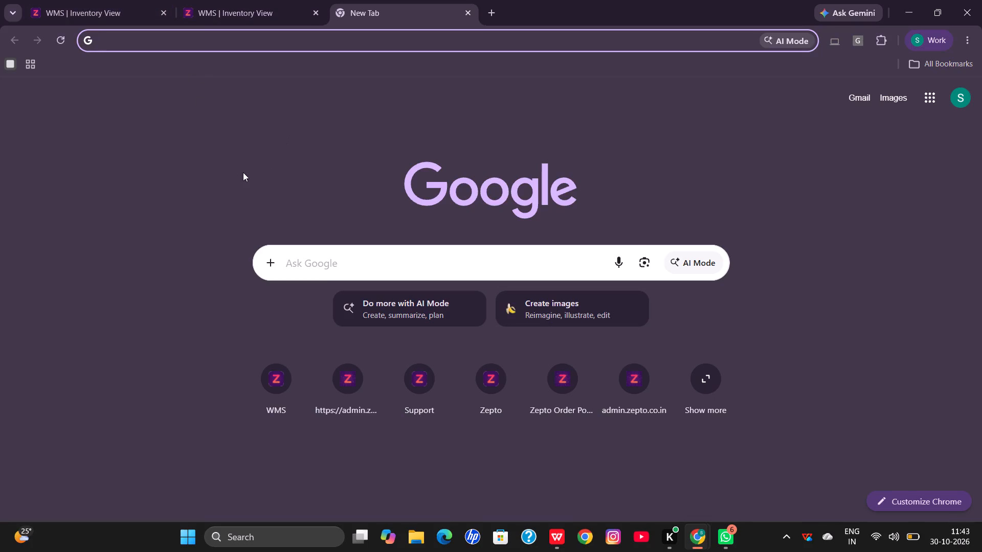
left_click_drag(196, 192, 276, 232)
left_click(283, 374)
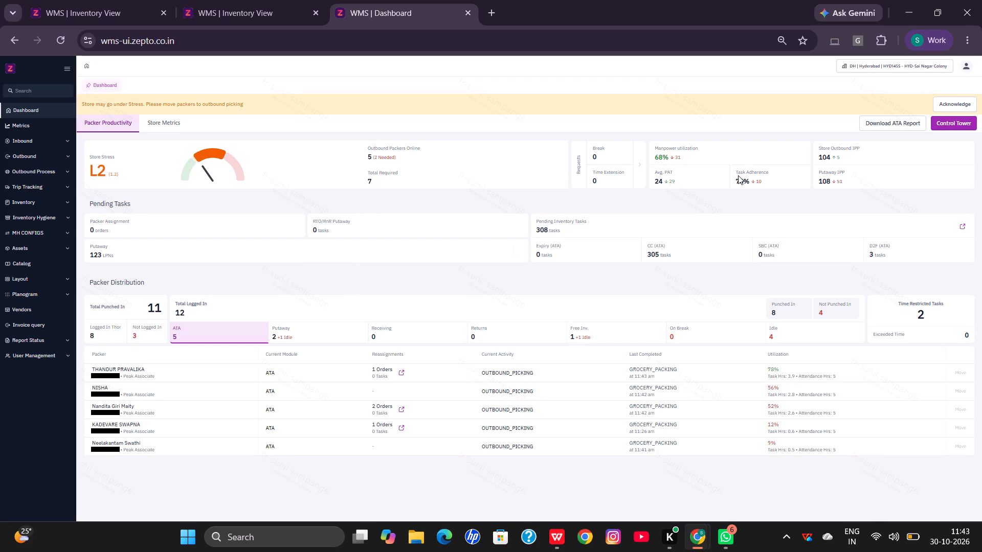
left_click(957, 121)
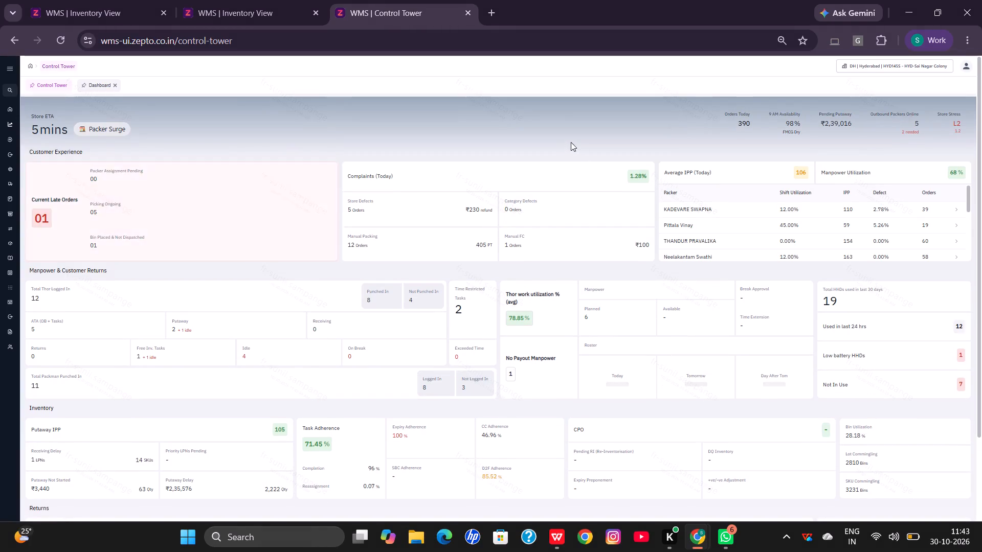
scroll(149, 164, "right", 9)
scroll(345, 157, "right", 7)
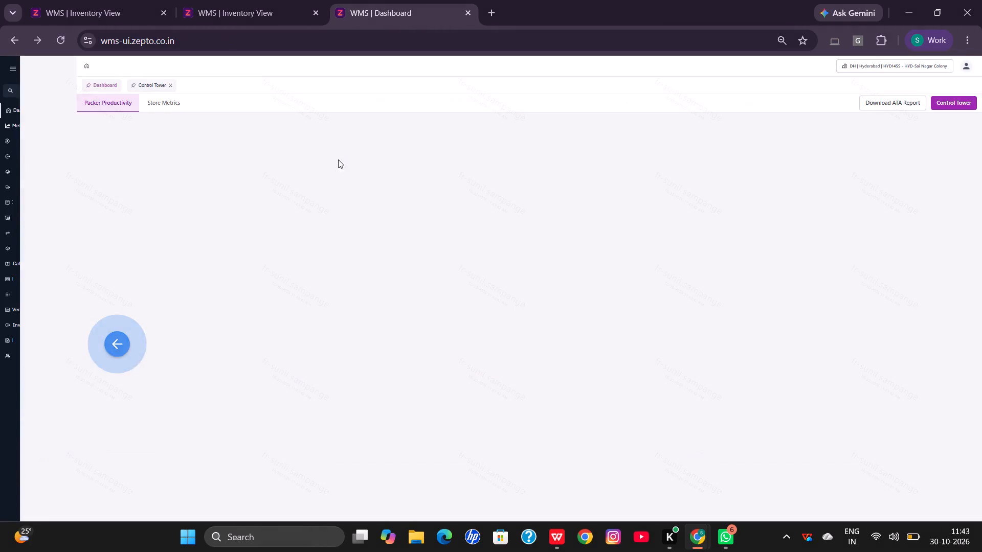
Open the inbound putaway list and filter its status to Ongoing.
left_click(10, 145)
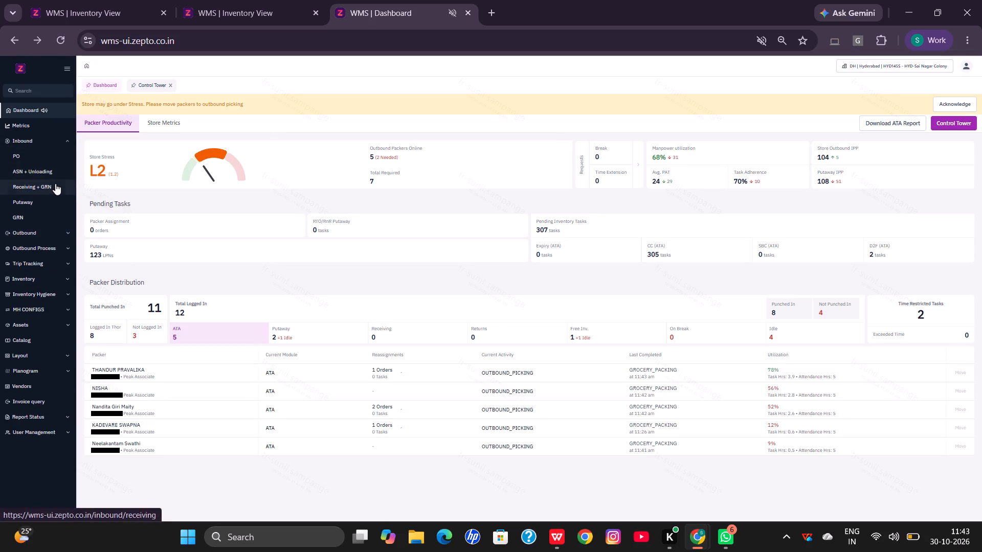
left_click(39, 230)
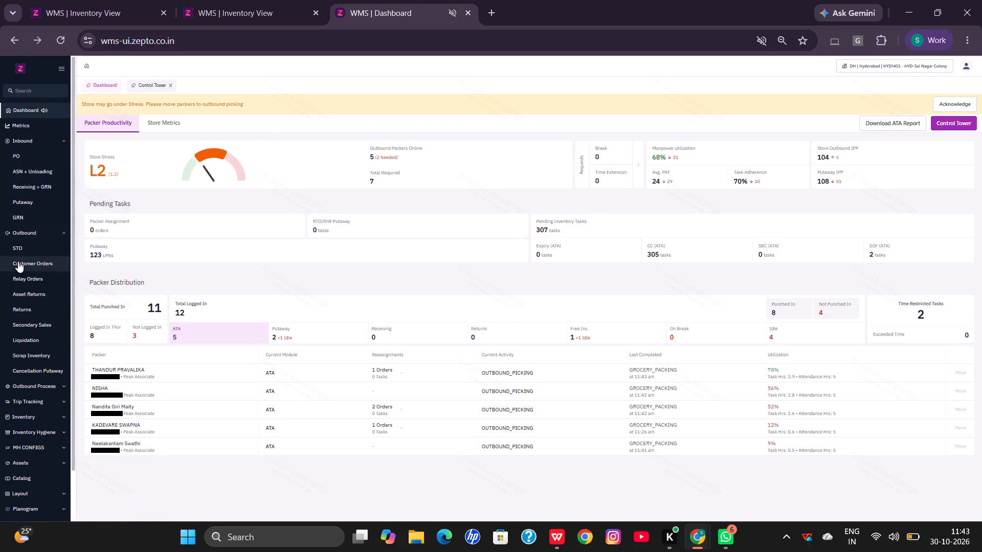
left_click(31, 259)
left_click(24, 202)
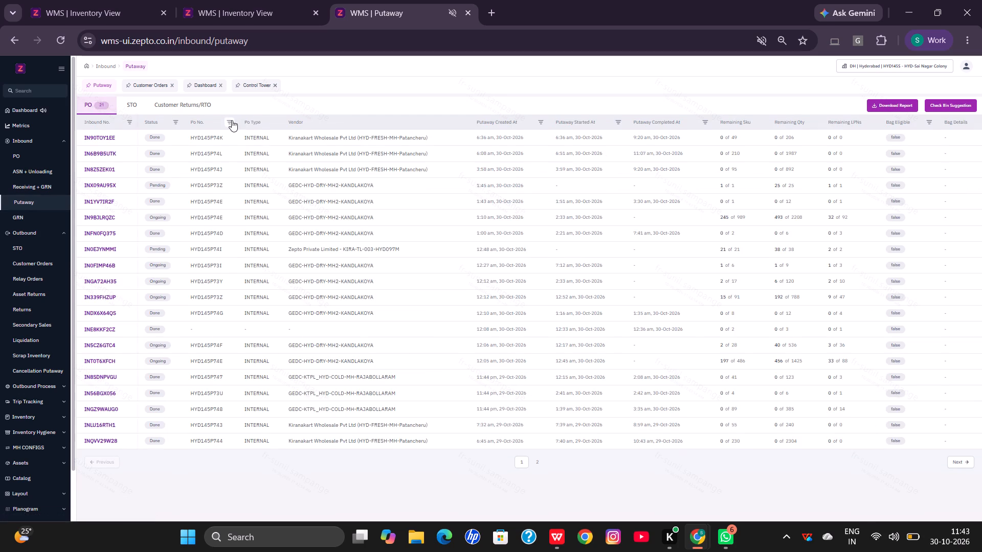
left_click(174, 126)
type("PI")
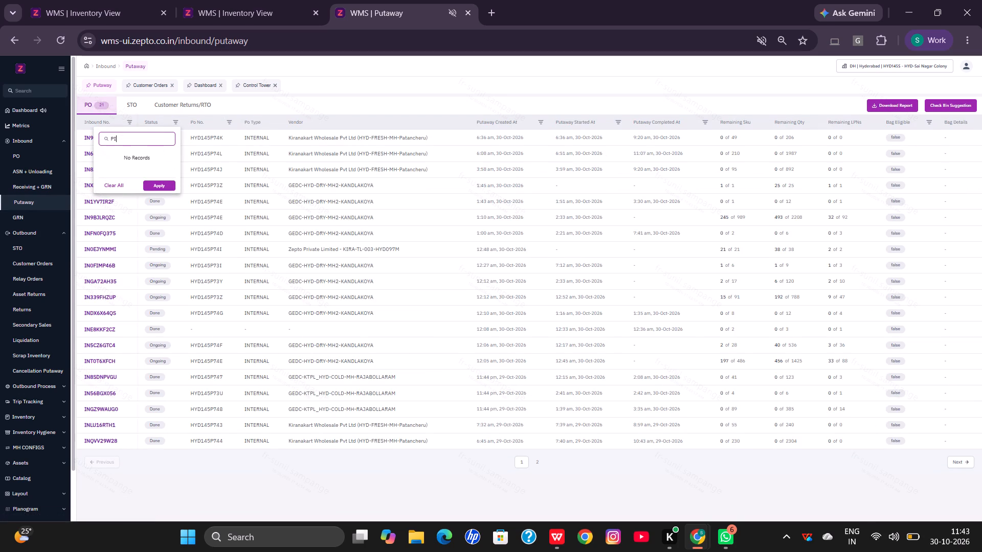
key("BackSpace")
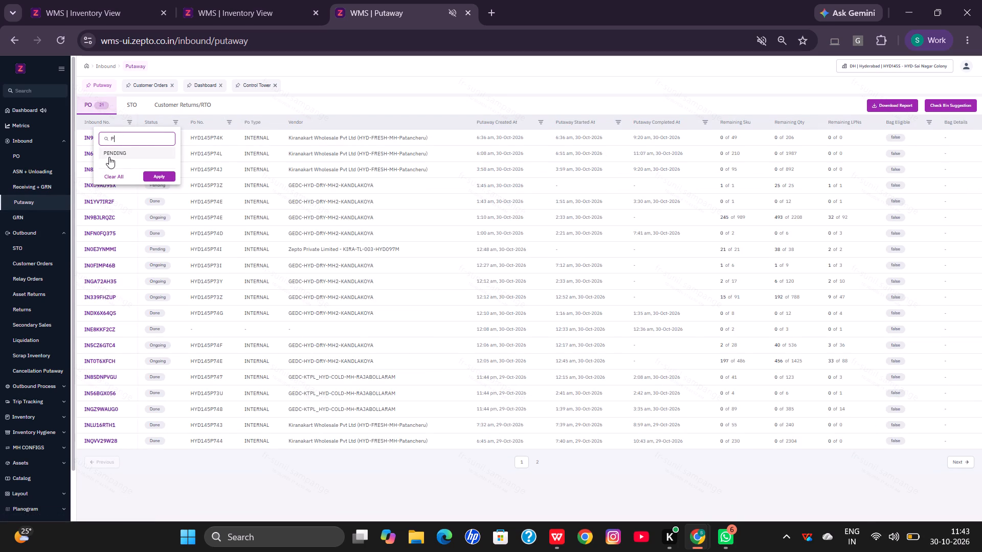
key("BackSpace")
key("o")
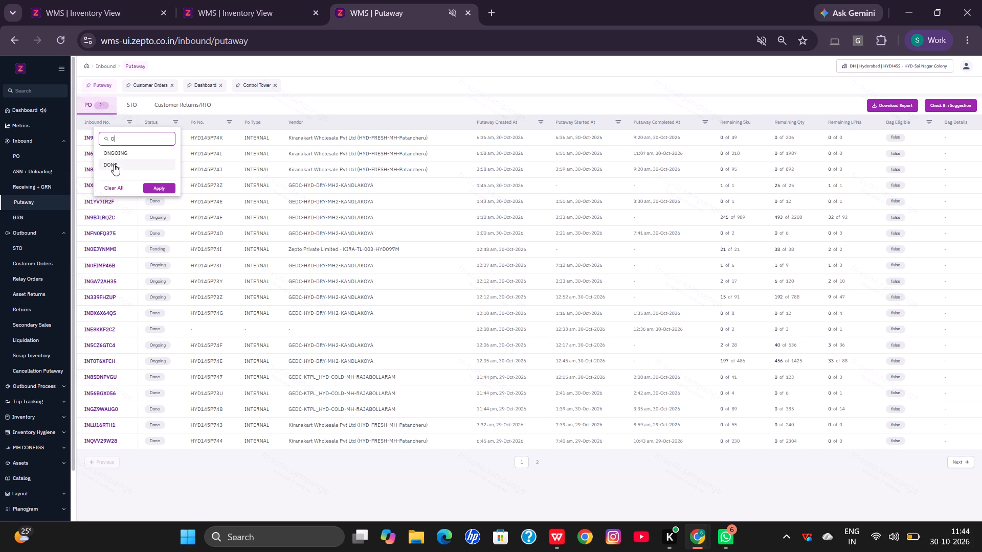
left_click(106, 156)
key("Return")
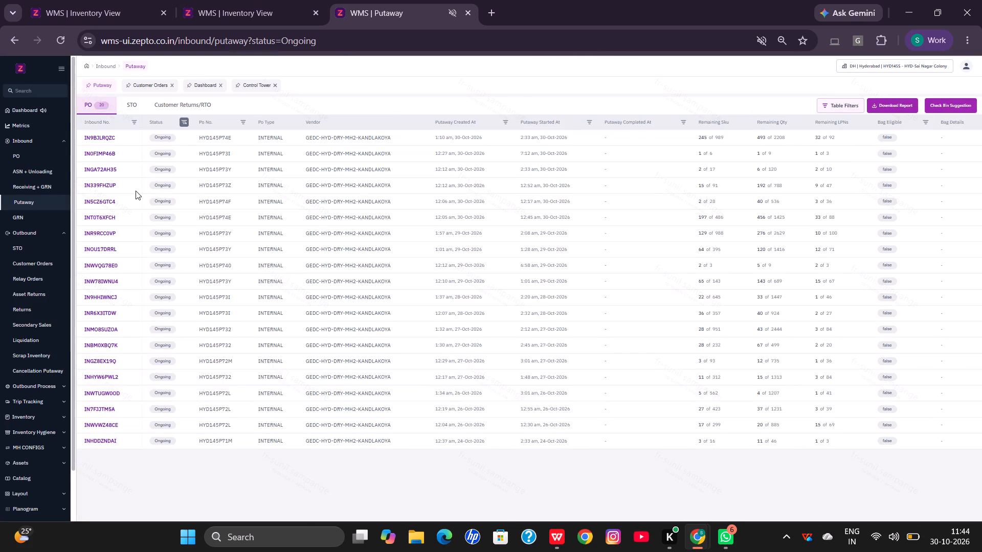
Open the putaway details of inbound IN9BJLRQZC and switch them to the LPN view.
left_click(93, 133)
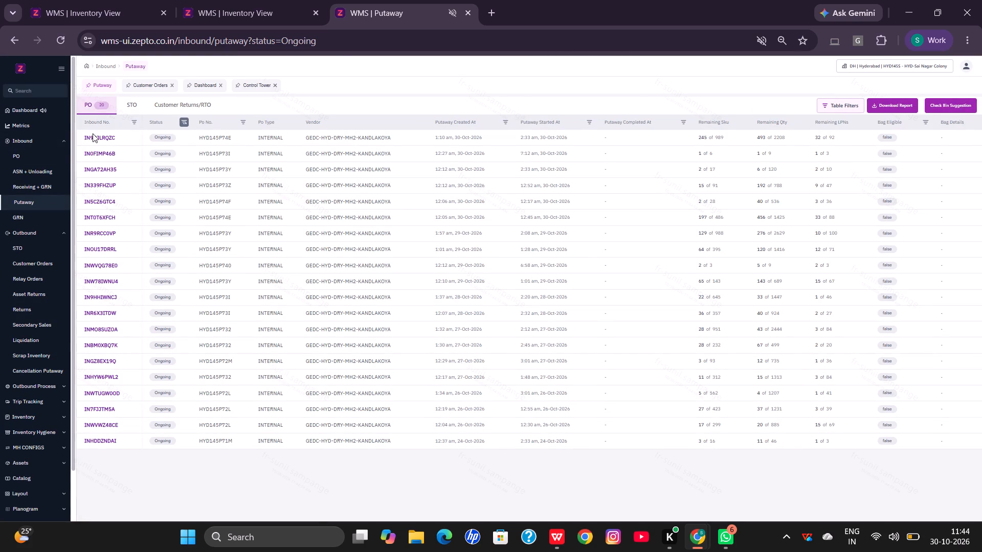
left_click(94, 134)
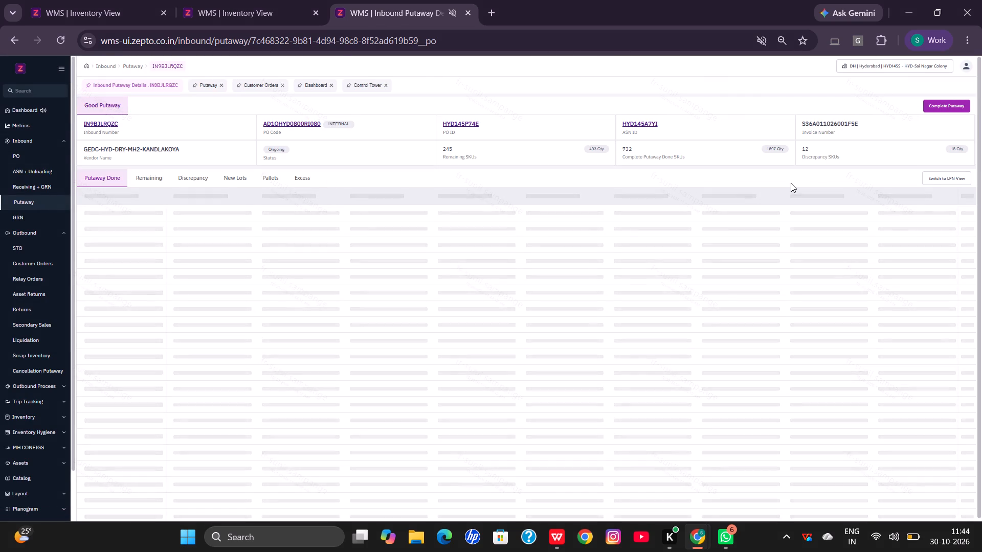
left_click(928, 181)
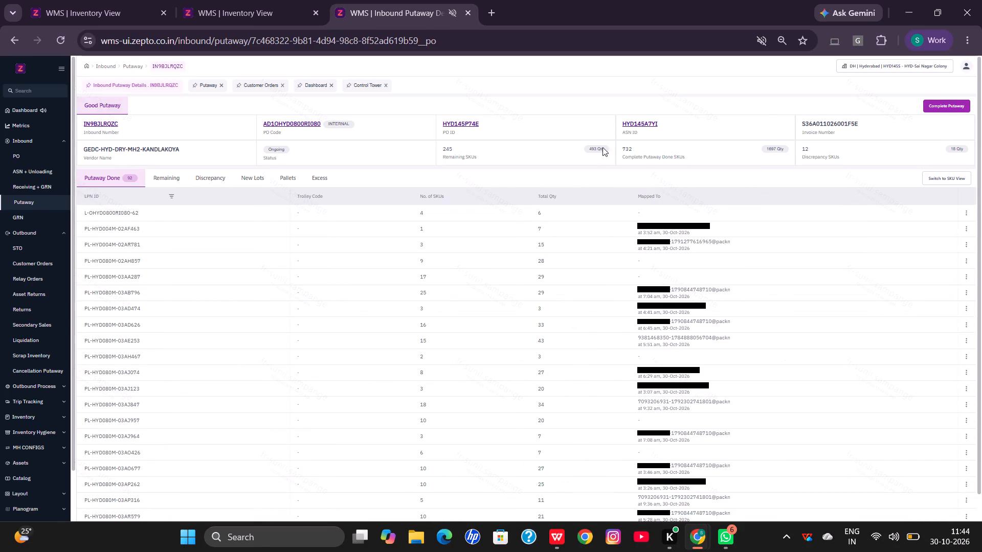
Enter PLM-AZQFG29138 as the LPN ID filter text in the completed putaway list and copy that text.
left_click(172, 198)
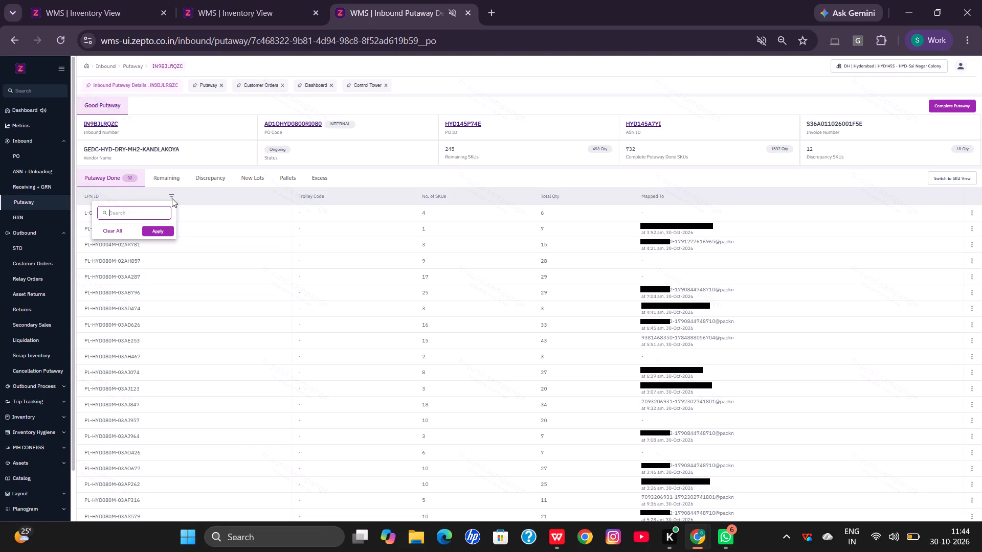
right_click(172, 198)
right_click(172, 198)
left_click(161, 205)
type("PLM")
left_click(133, 215)
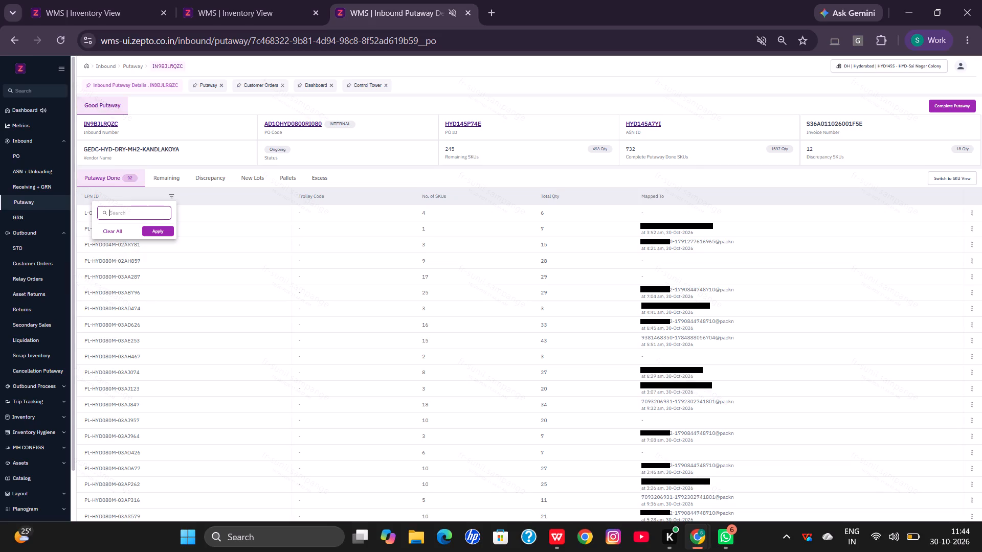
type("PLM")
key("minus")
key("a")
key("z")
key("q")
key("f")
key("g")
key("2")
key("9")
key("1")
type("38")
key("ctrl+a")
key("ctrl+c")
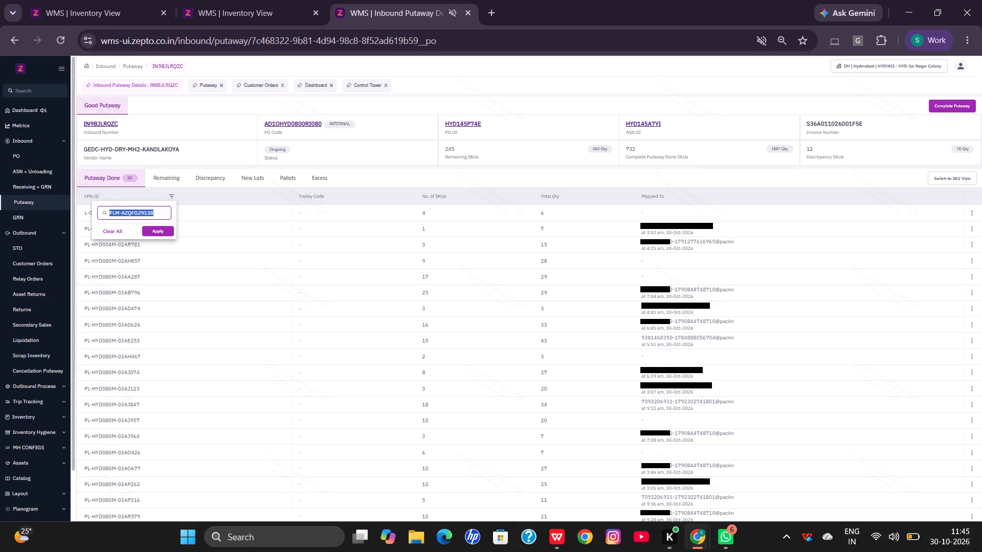
Filter the completed putaway list to LPN PLM-AZQFG29138, un-map that LPN from its assigned worker, and return to the putaway list.
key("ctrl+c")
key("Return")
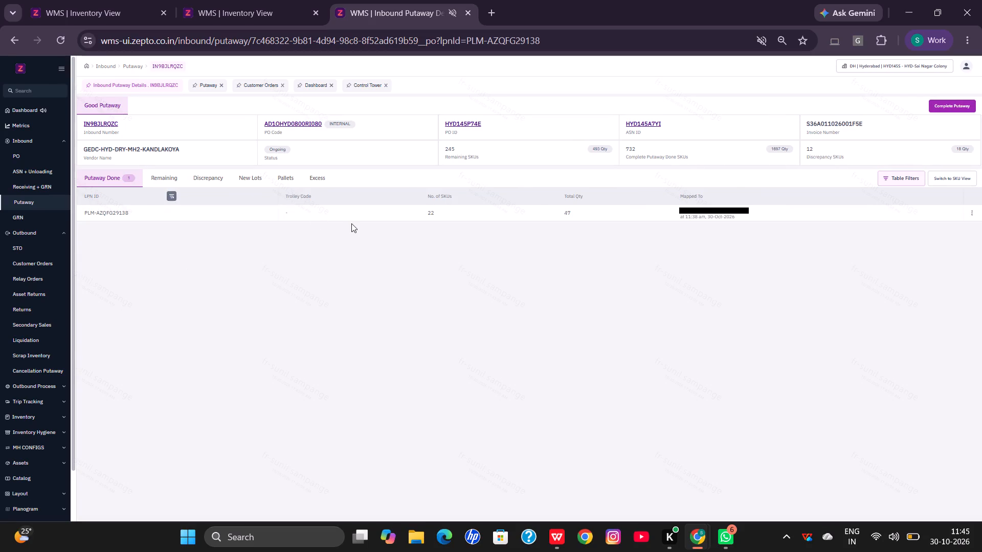
left_click(973, 218)
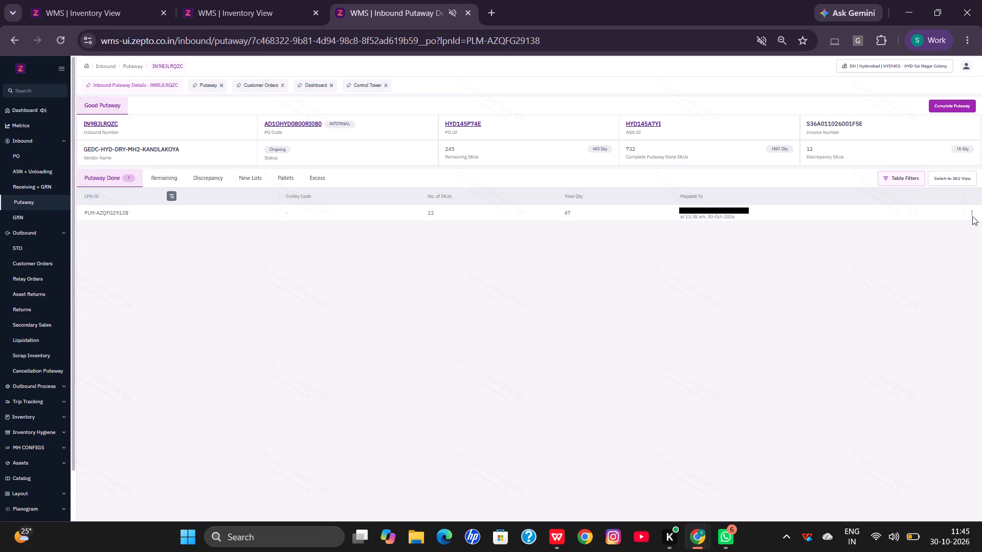
left_click(971, 214)
left_click(946, 227)
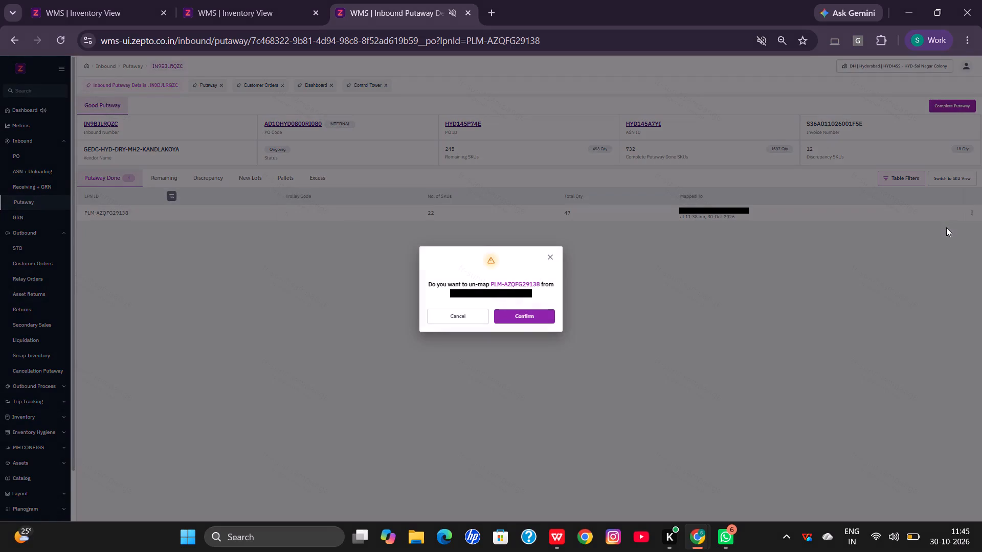
left_click(533, 317)
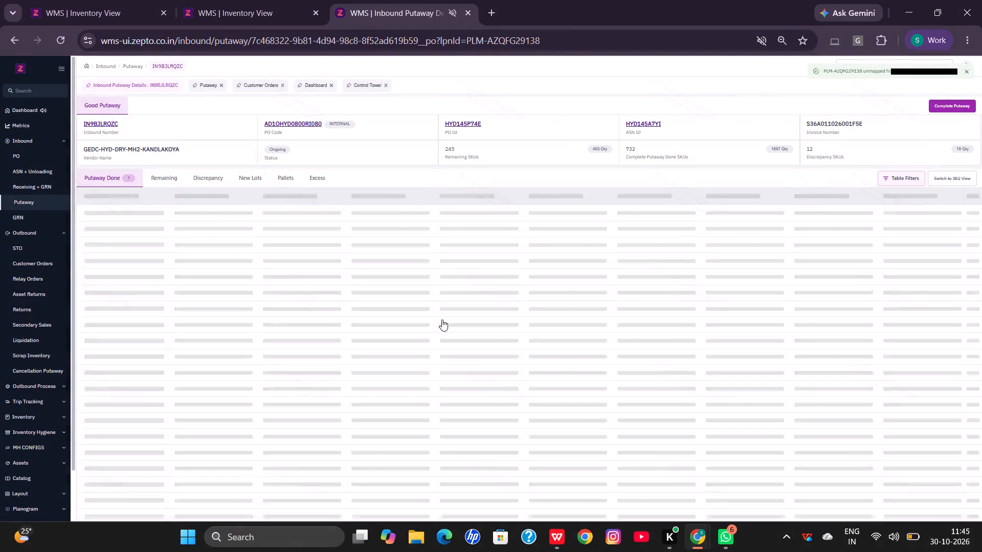
scroll(442, 319, "right", 15)
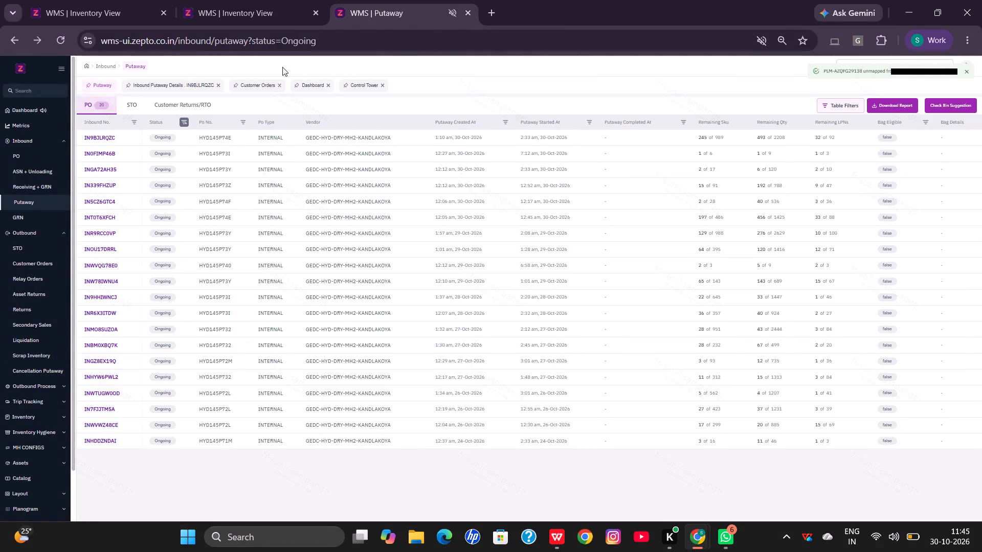
In the REINVENTORYBIN inventory tab, open the outbound customer orders and filter their status to PICKING_IN_PROGRESS.
left_click(148, 0)
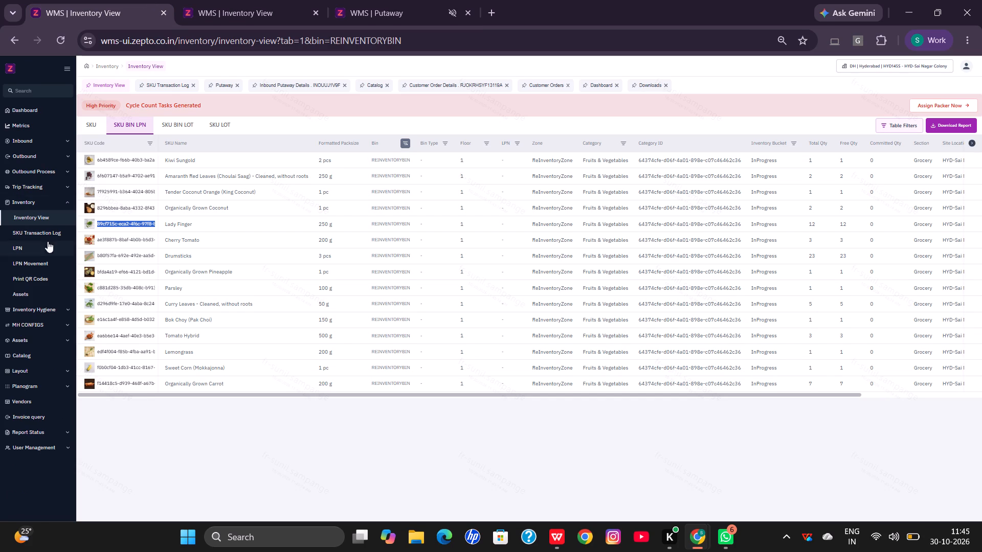
left_click(27, 150)
left_click(36, 183)
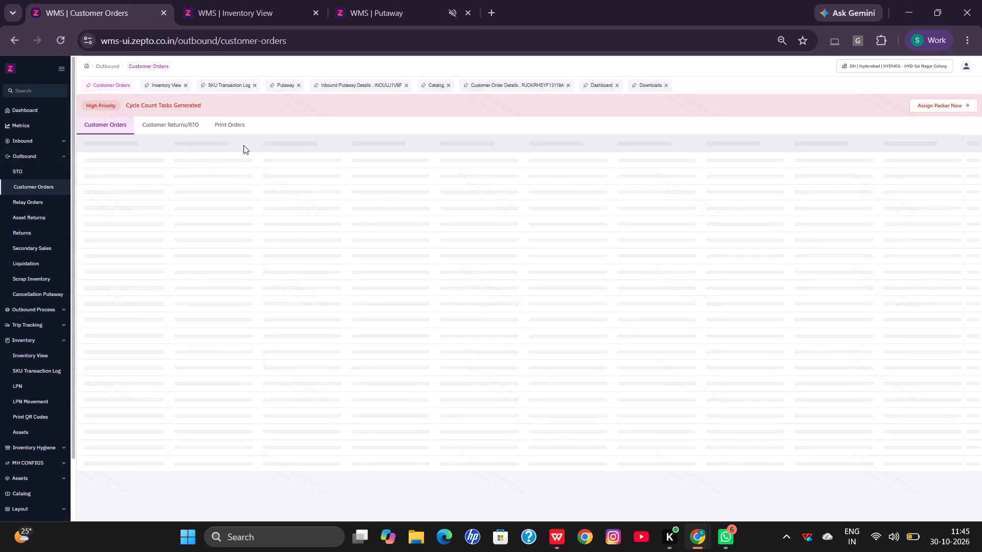
left_click(251, 144)
key("p")
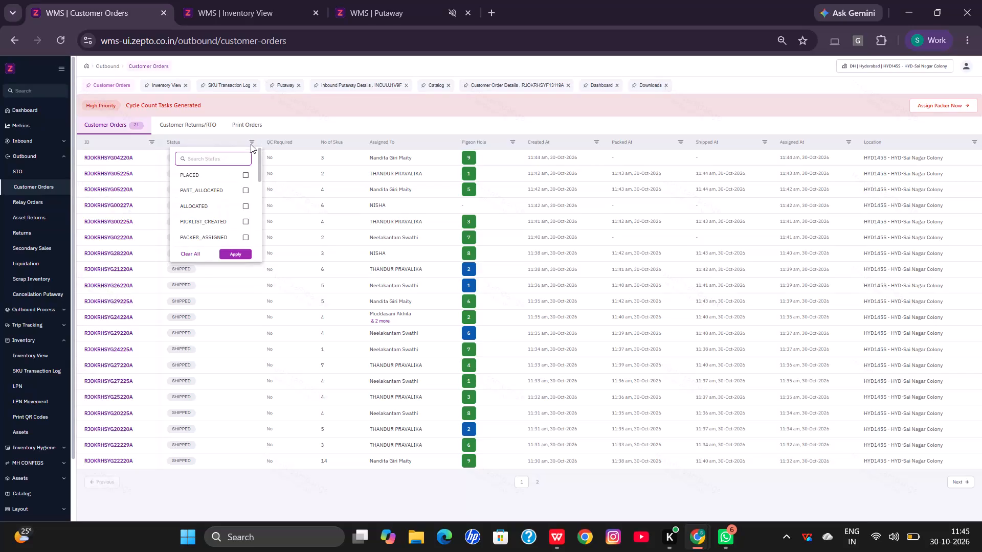
type("PIC")
left_click_drag(251, 144, 218, 183)
left_click(218, 183)
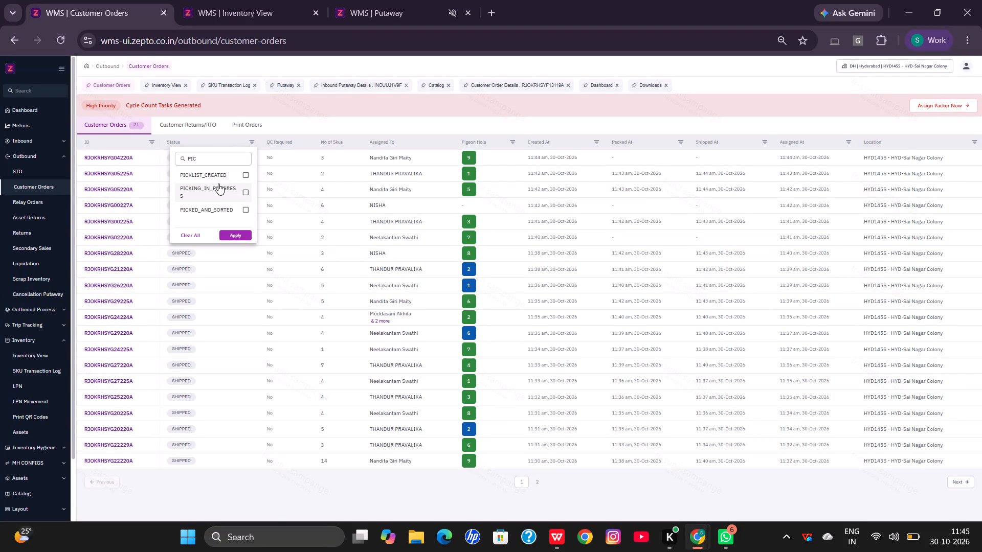
key("Return")
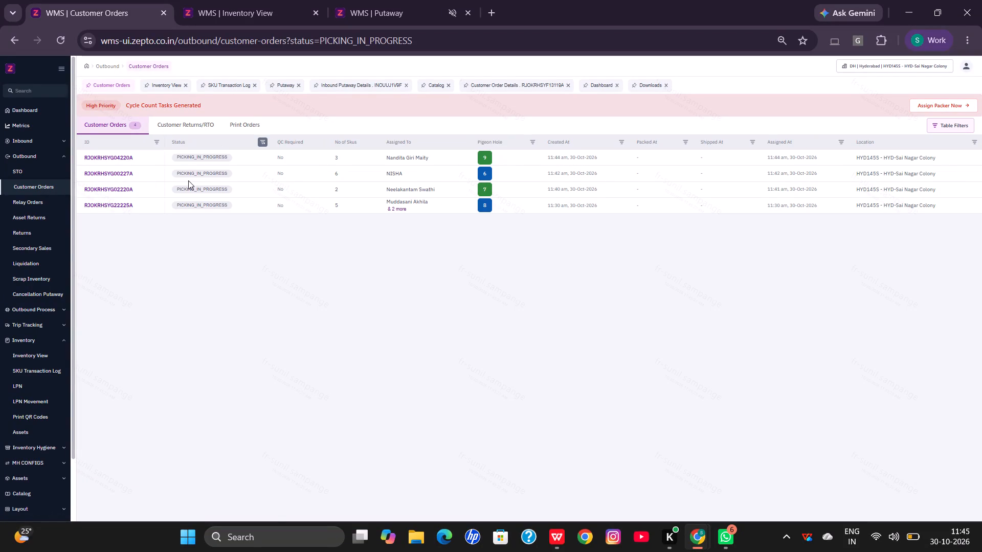
left_click(98, 186)
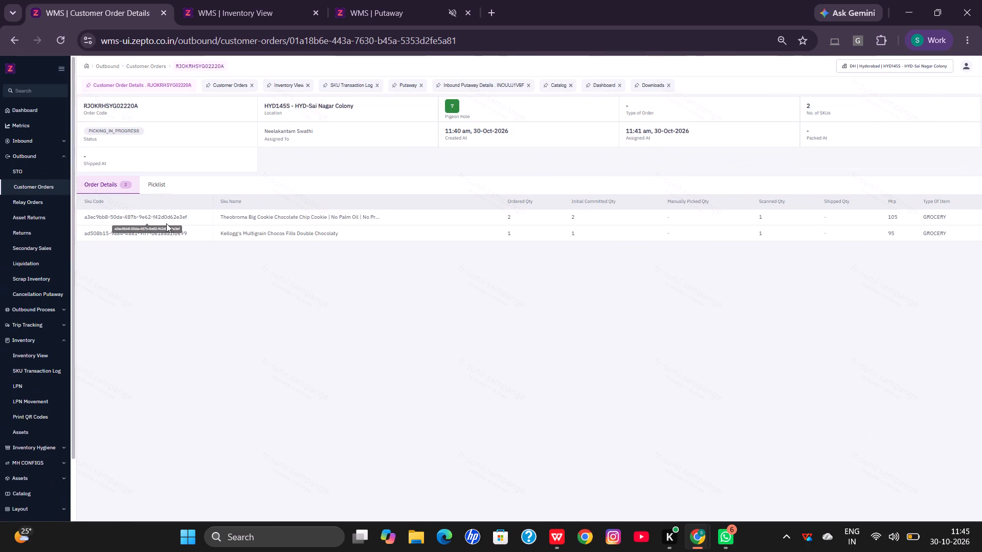
left_click(169, 218)
triple_click(171, 273)
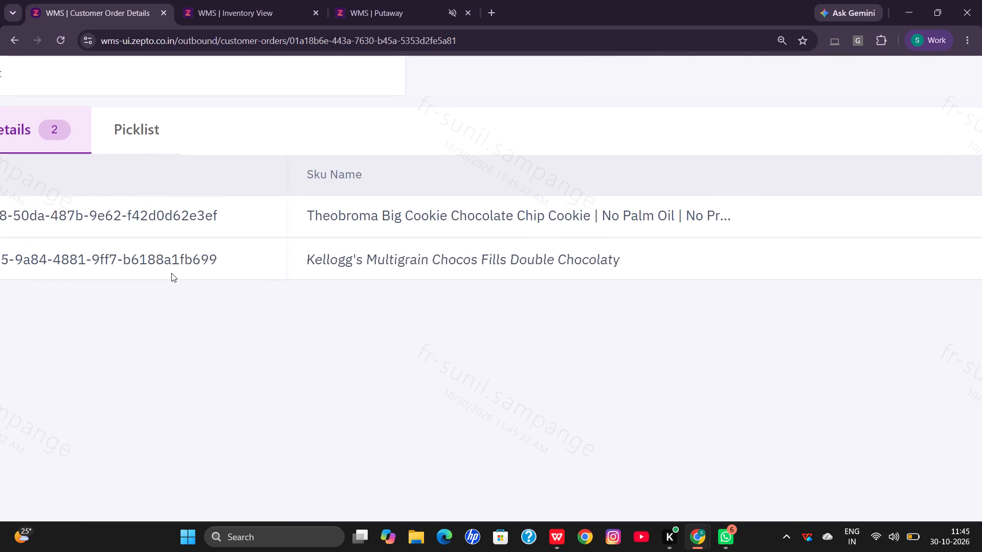
key("ctrl+c")
key("ctrl+c")
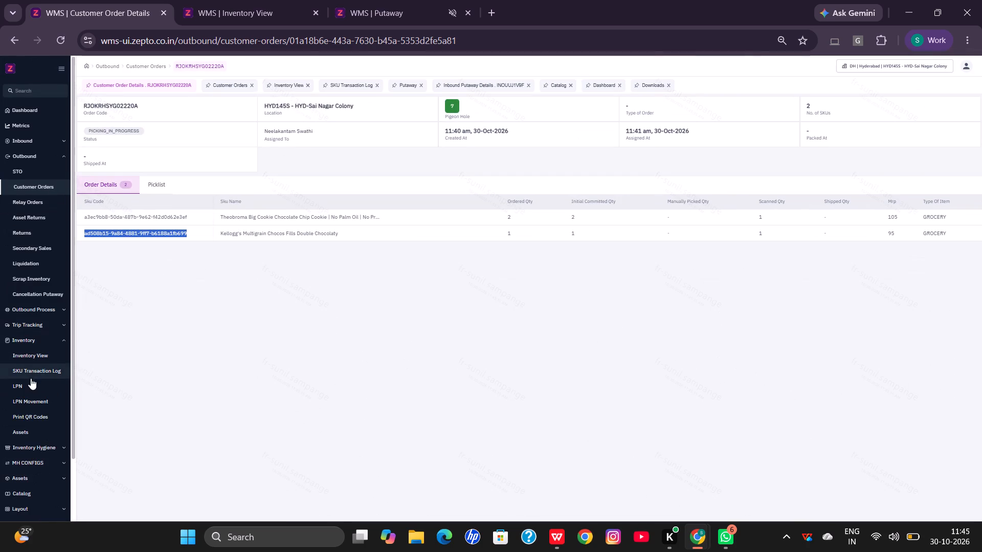
Open the SKU Transaction Log and filter it by the copied Kellogg's SKU code.
left_click(41, 359)
left_click(43, 362)
left_click(47, 366)
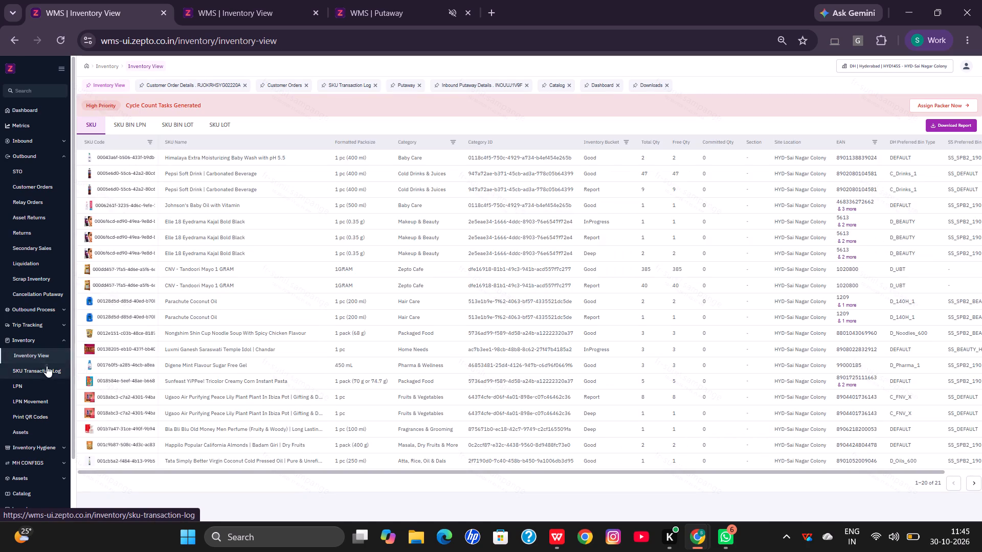
left_click(248, 127, "ctrl")
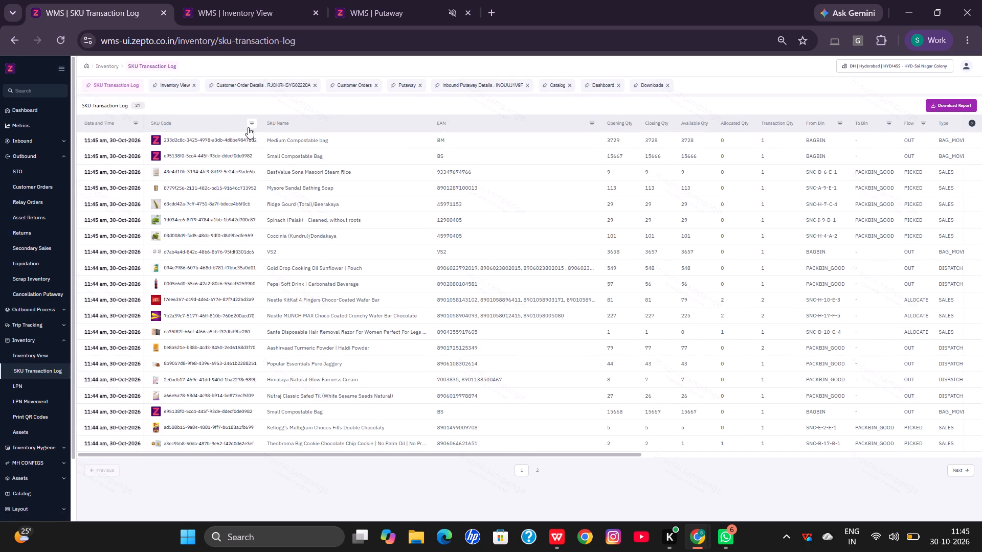
key("ctrl+v")
key("ctrl+period")
type("..")
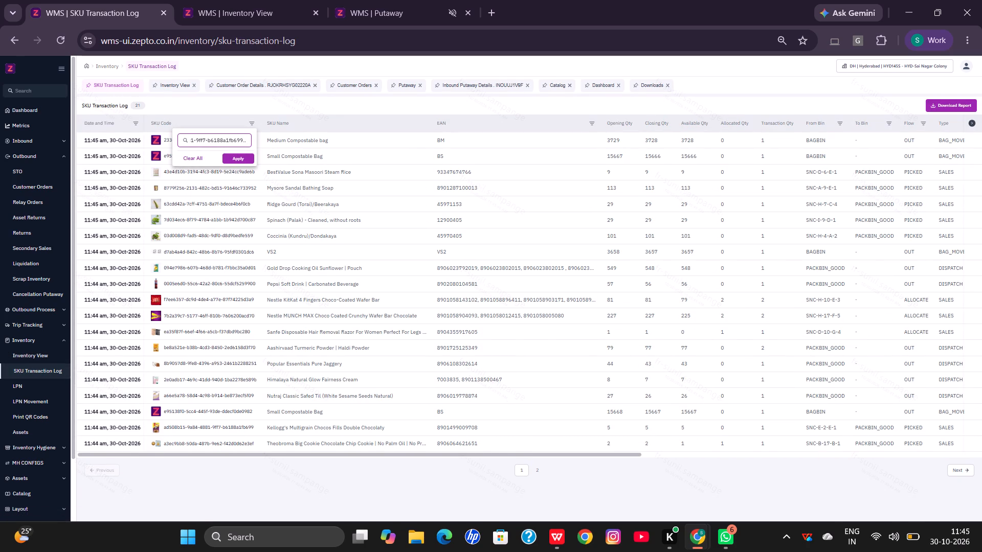
key("BackSpace")
key("BackSpace")
key("Return")
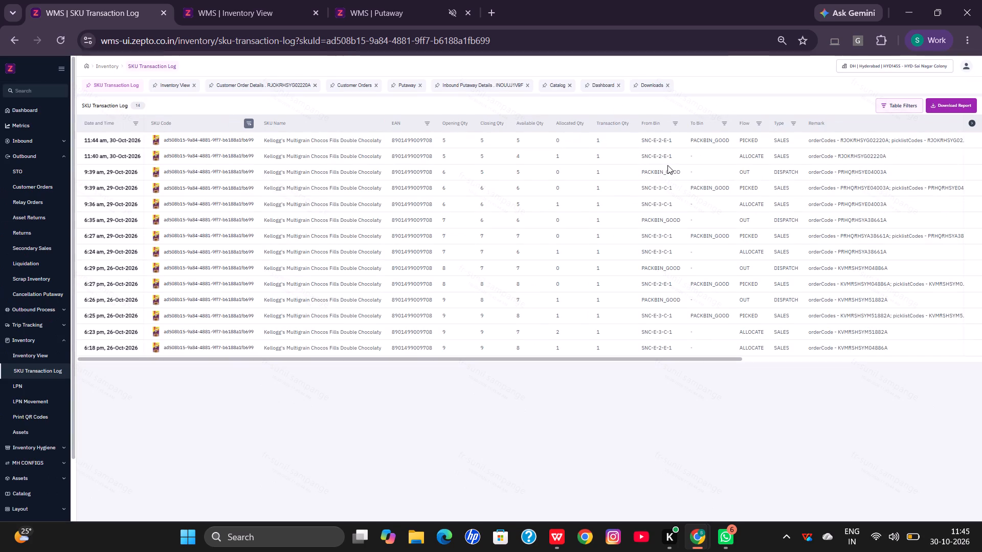
Return to the order, copy the Theobroma cookie's SKU code, and filter the SKU BIN LPN inventory view by it in the second tab.
scroll(161, 145, "right", 17)
scroll(175, 221, "right", 11)
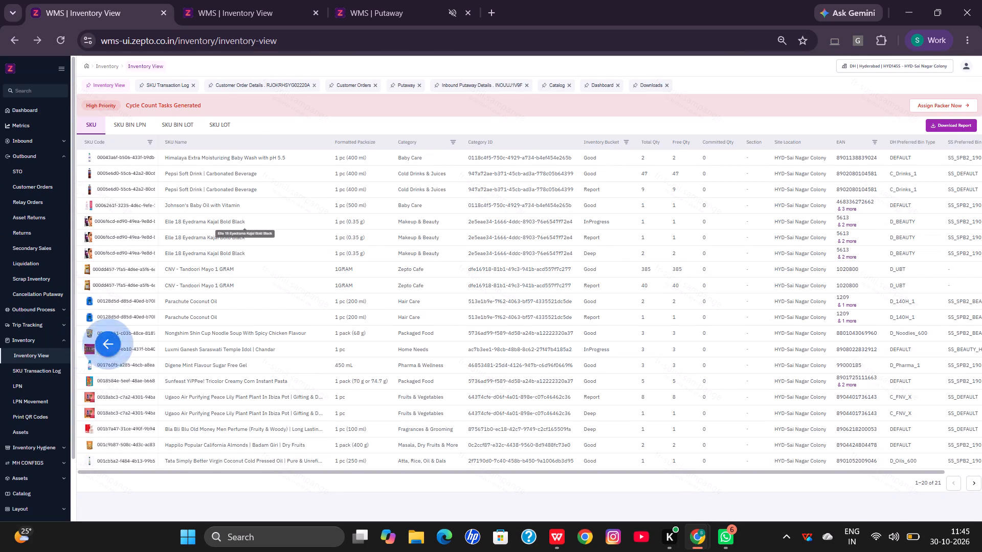
triple_click(147, 218)
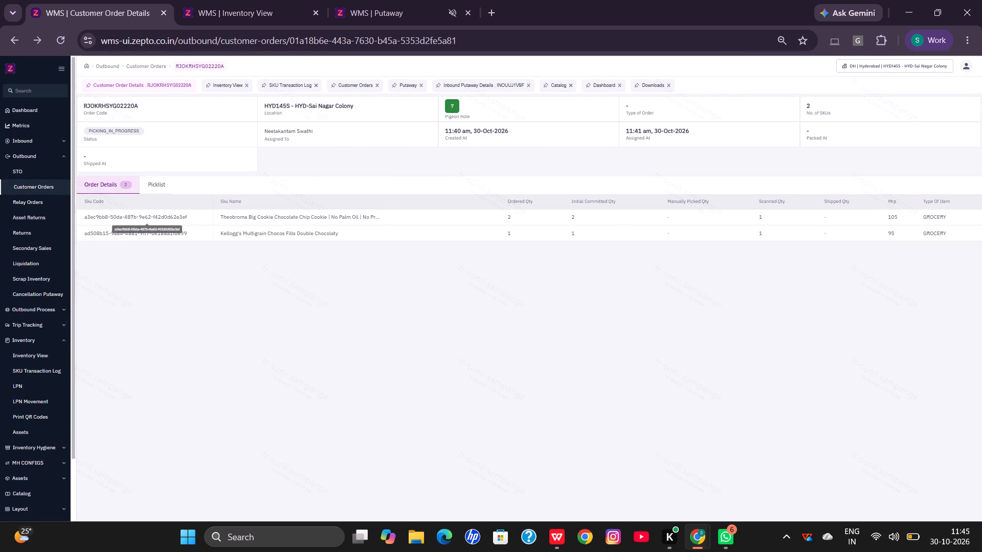
key("ctrl+c")
key("ctrl+Tab")
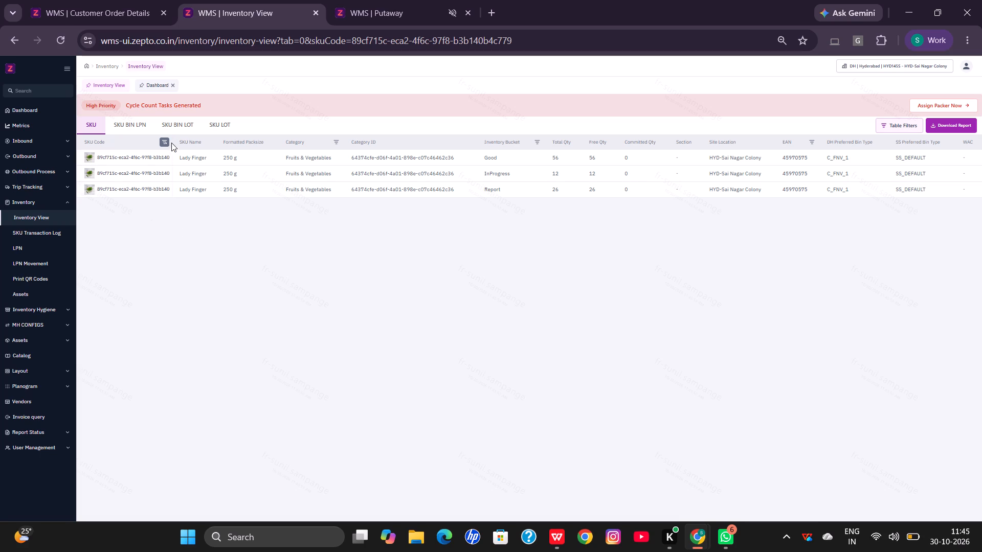
left_click(166, 141, "ctrl")
key("ctrl+a")
key("ctrl+v")
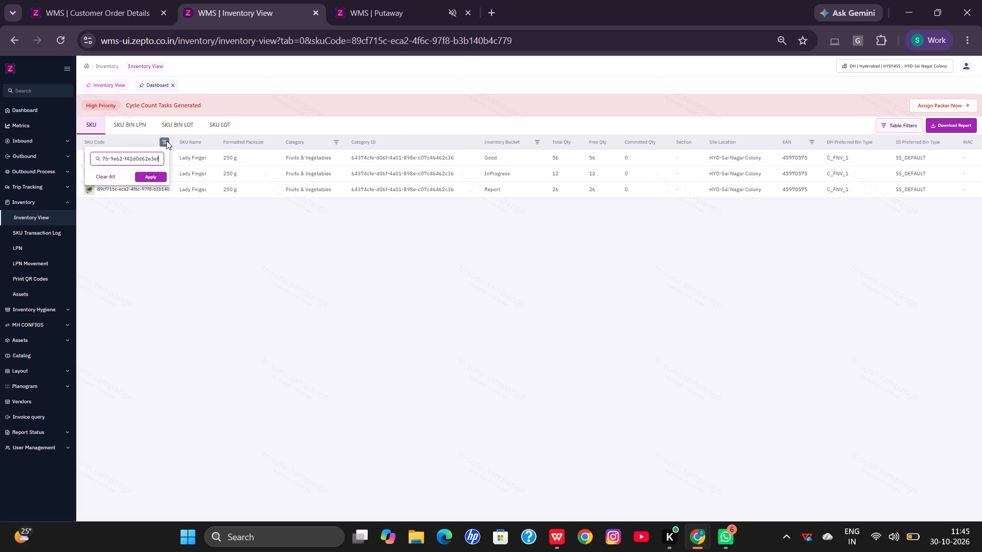
key("ctrl+Return")
left_click(120, 129)
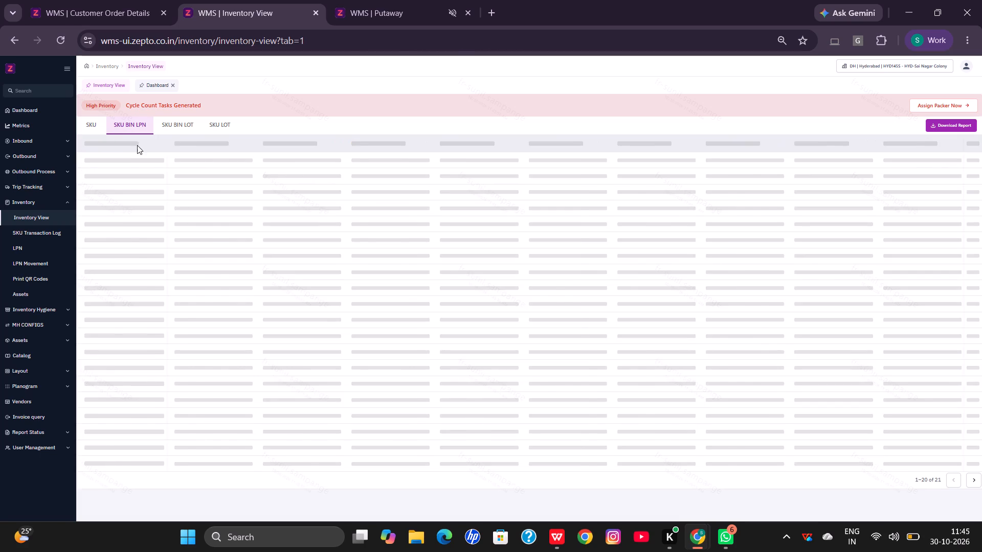
left_click(146, 145)
key("ctrl+v")
key("ctrl+Return")
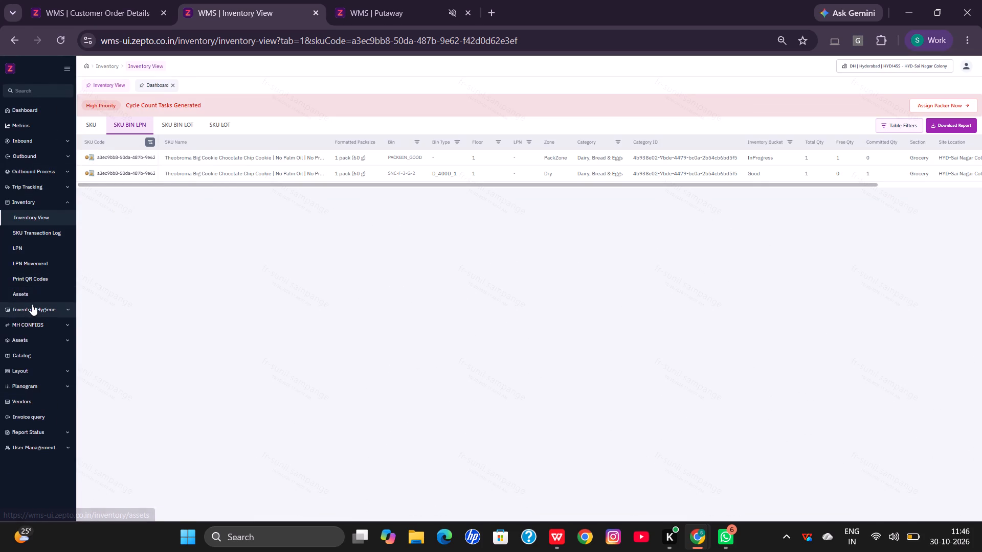
Filter the SKU Transaction Log by the same Theobroma SKU code and examine its bin movements and flow types.
left_click(24, 231)
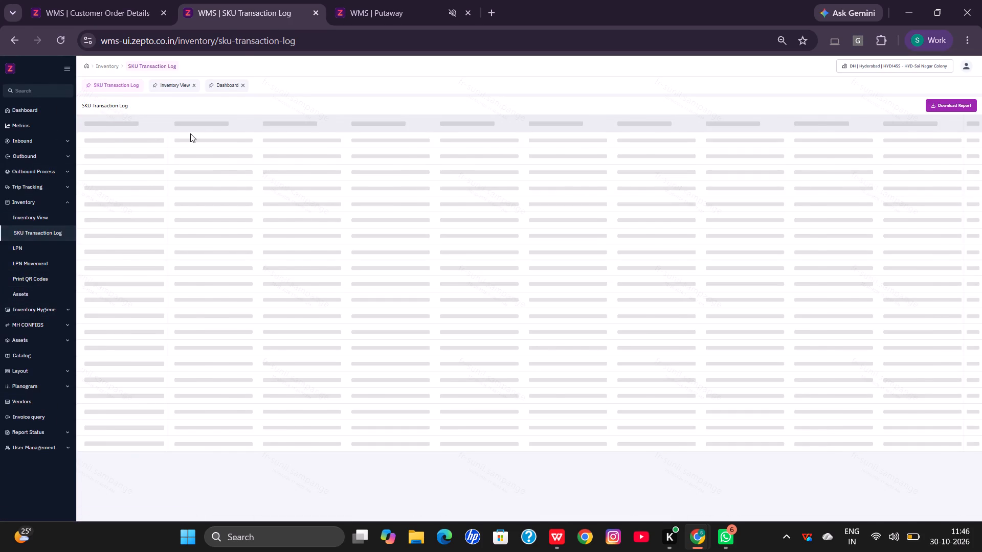
left_click(250, 124, "ctrl")
key("ctrl+v")
key("ctrl+Return")
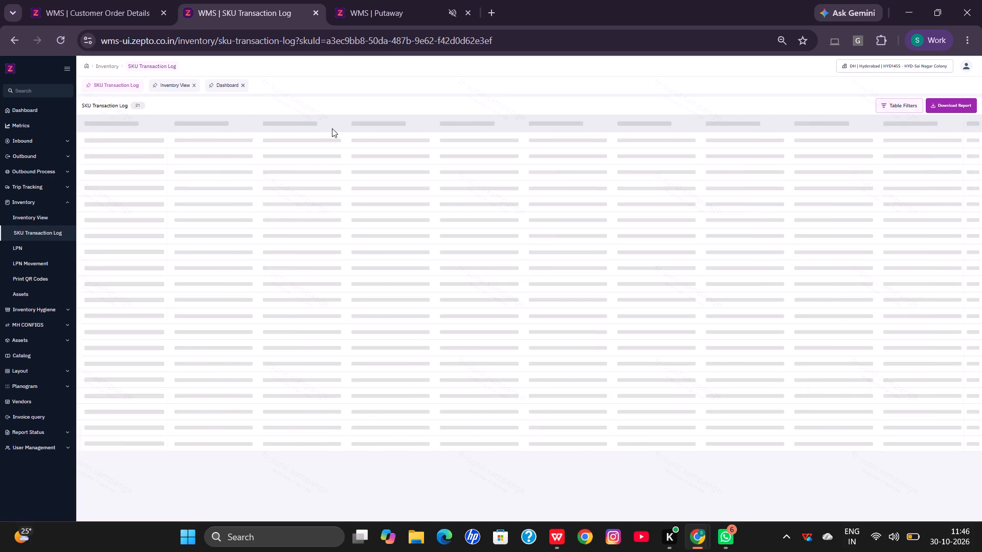
scroll(739, 199, "down", 2)
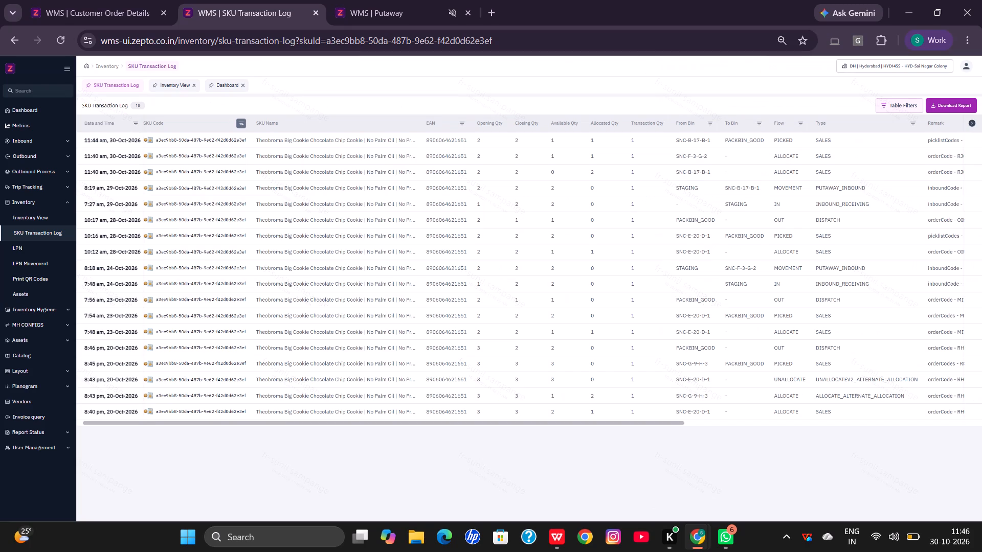
left_click(802, 126)
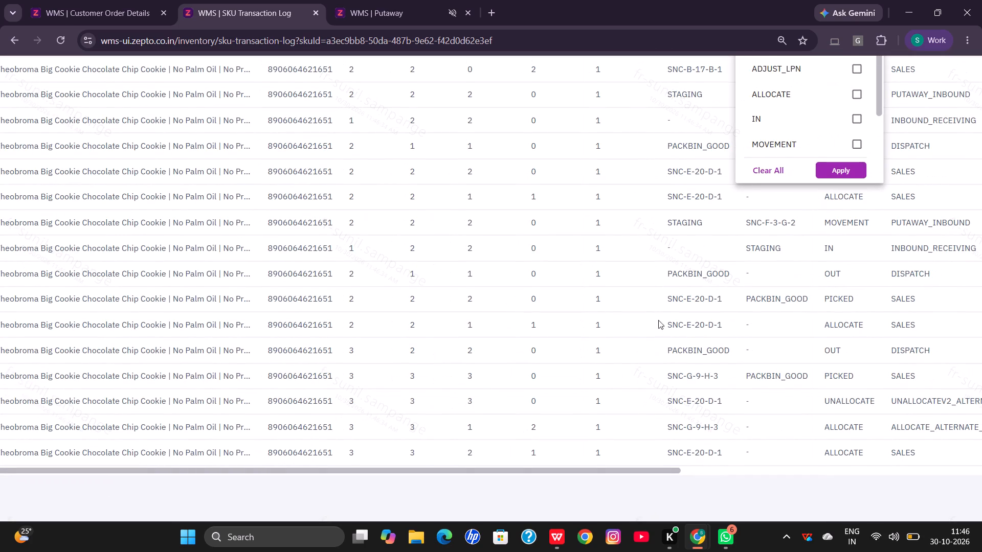
left_click_drag(666, 313, 825, 242)
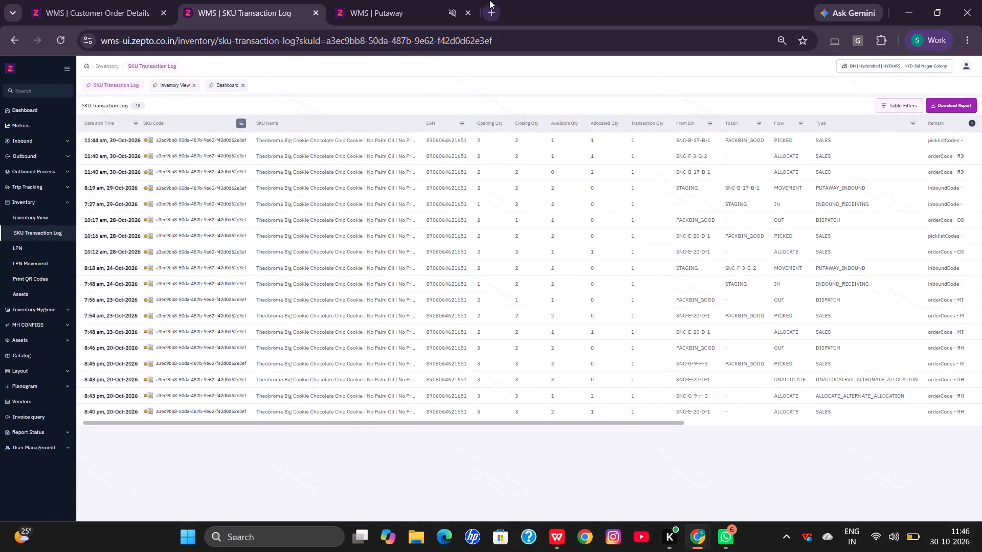
Open WMS in a new browser tab and go to the outbound customer orders list.
left_click(489, 0)
type("WMS")
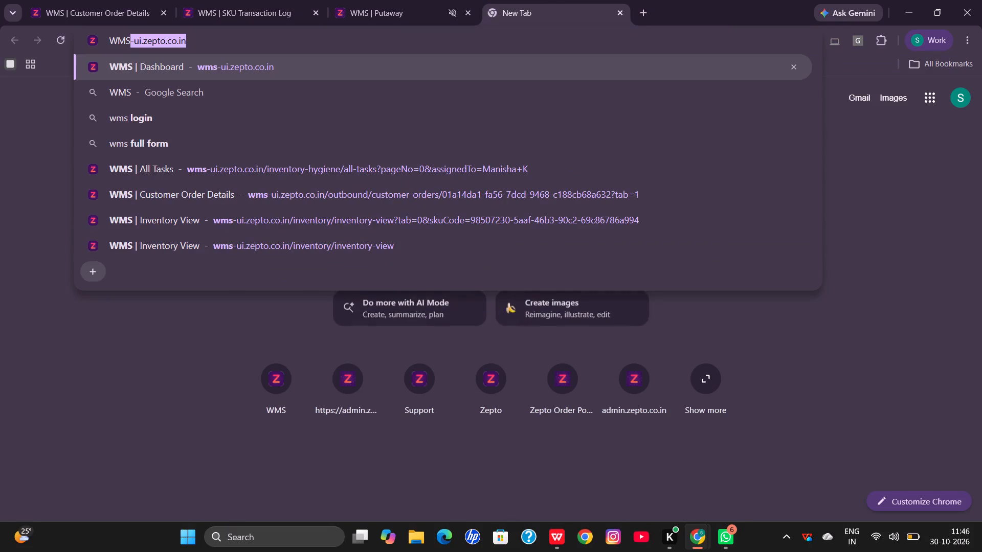
left_click(327, 56)
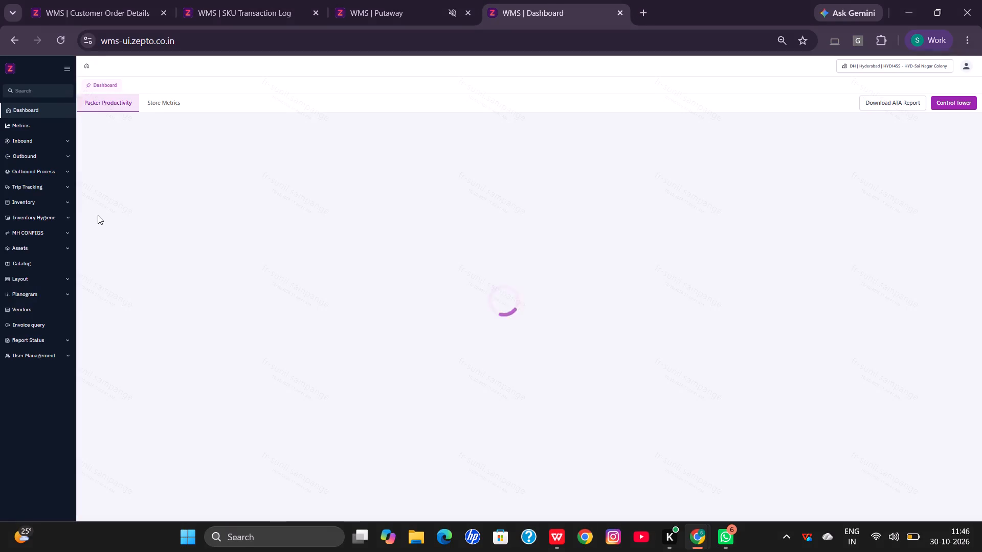
left_click(18, 148)
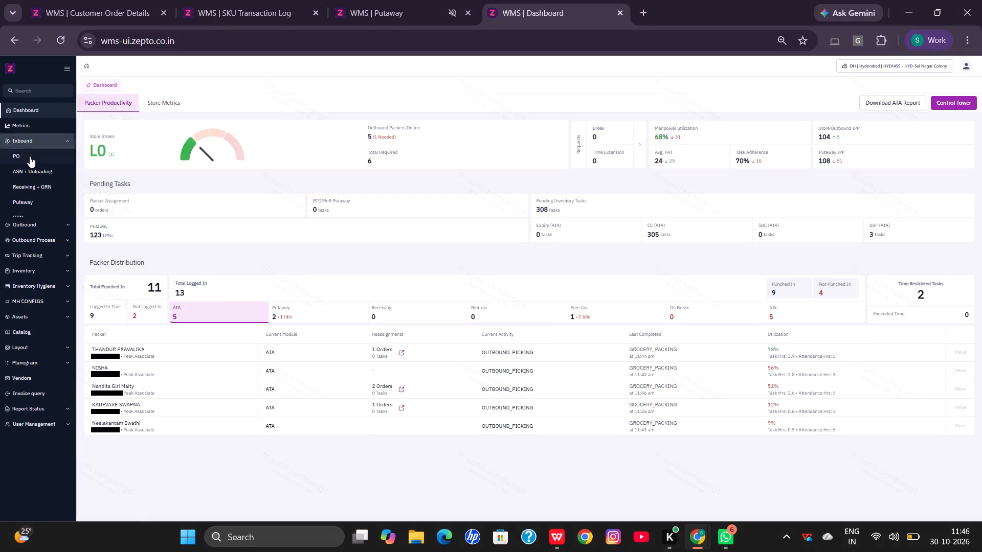
left_click(30, 156)
left_click(25, 236)
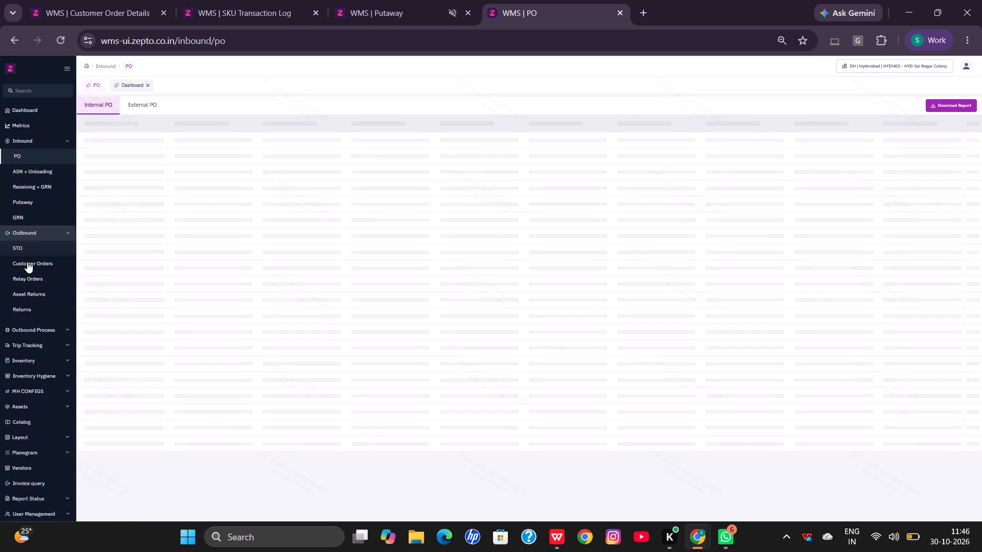
left_click(27, 262)
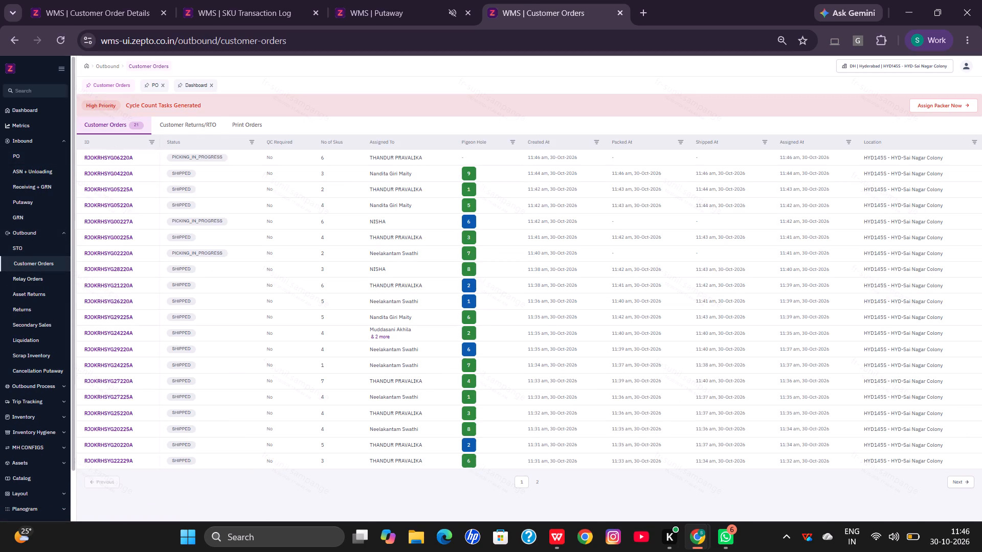
left_click(250, 147)
type("PIC")
left_click(107, 223)
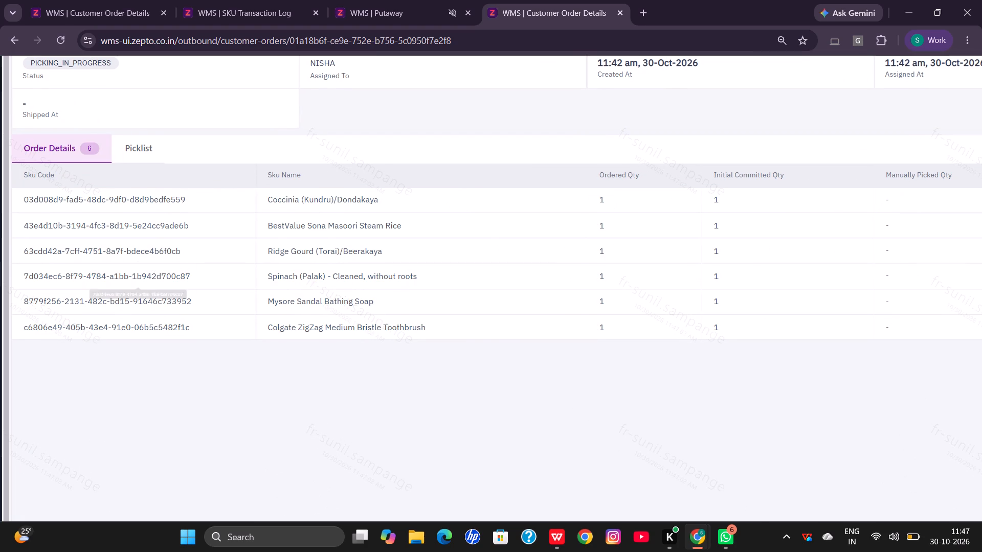
triple_click(140, 320)
key("ctrl+c")
key("ctrl+c")
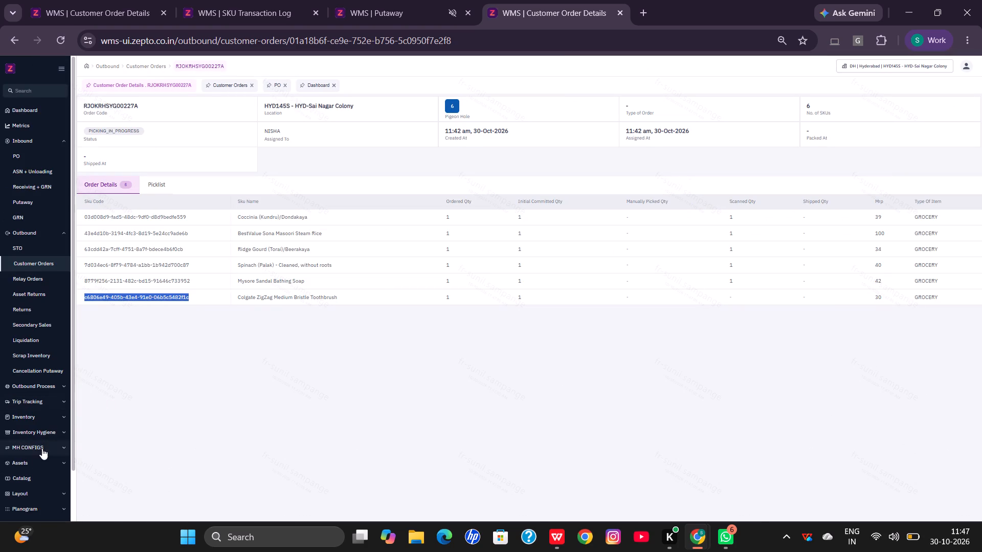
Filter the SKU BIN LPN inventory view by the copied Colgate SKU code and examine its bins, LPN, inventory buckets and quantities.
left_click(27, 424)
left_click(28, 418)
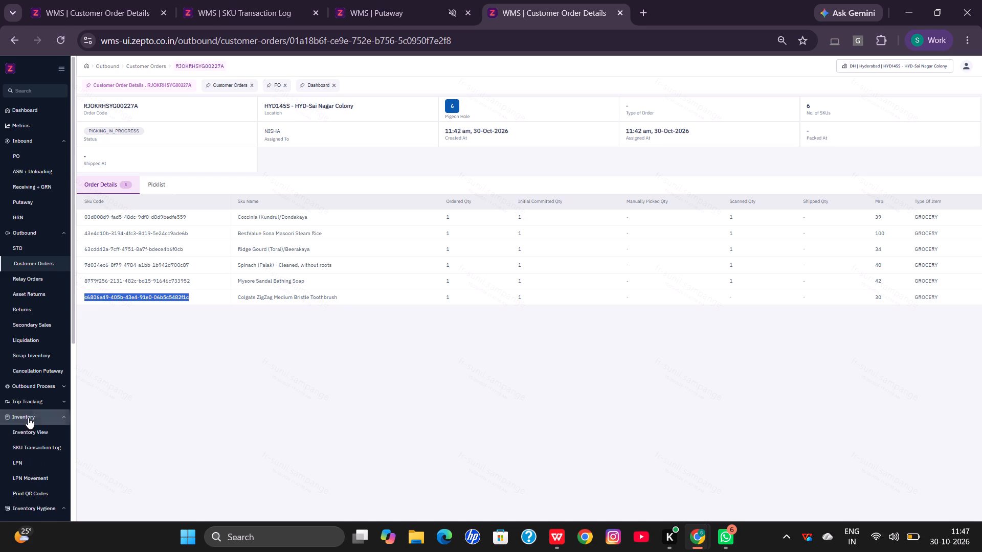
left_click(20, 439, "ctrl")
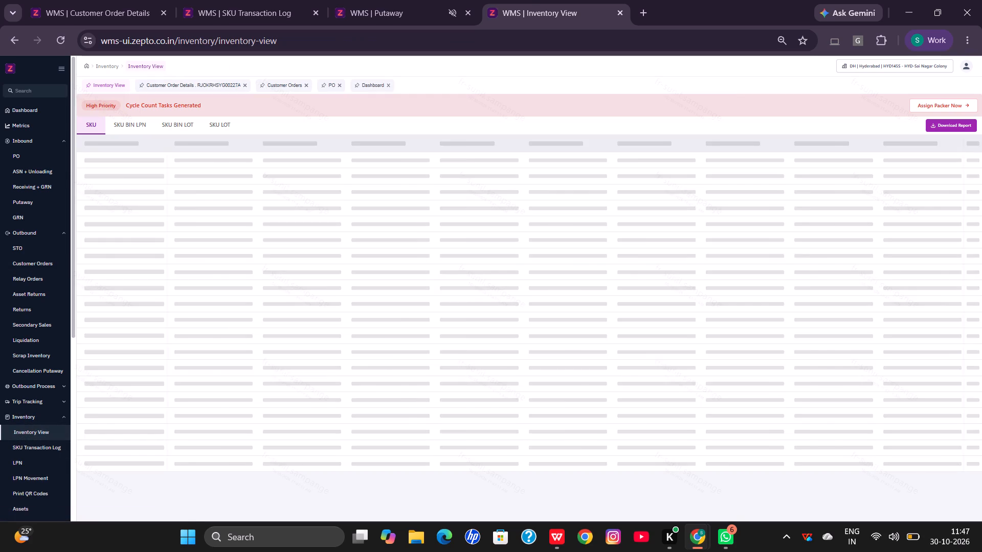
left_click(145, 124)
left_click(148, 142)
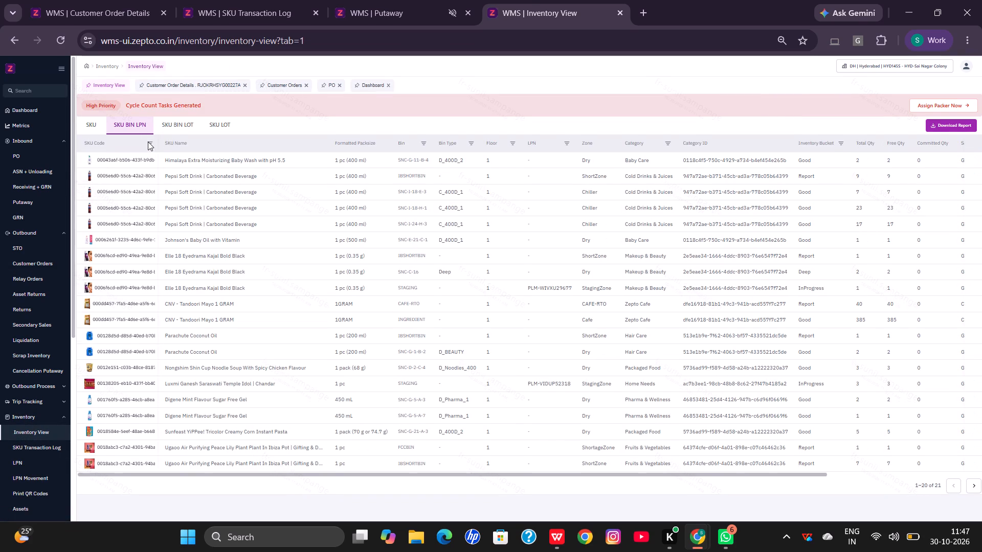
key("ctrl+v")
key("ctrl+Return")
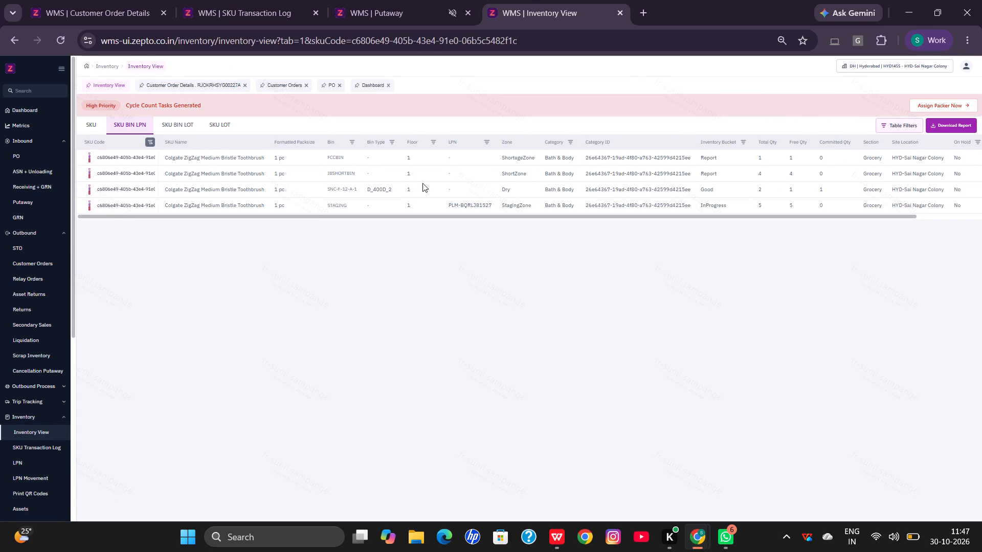
scroll(390, 205, "left", 5)
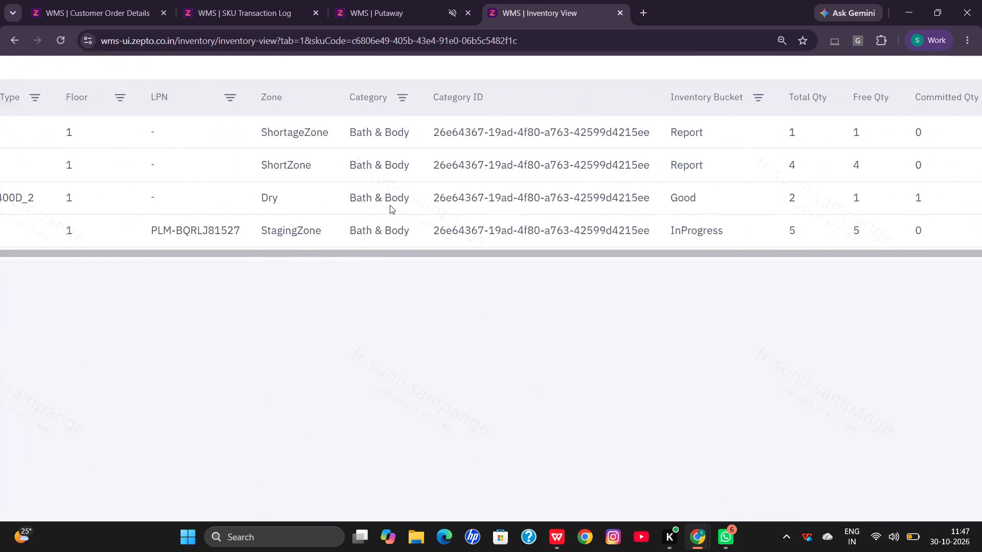
scroll(390, 205, "left", 1)
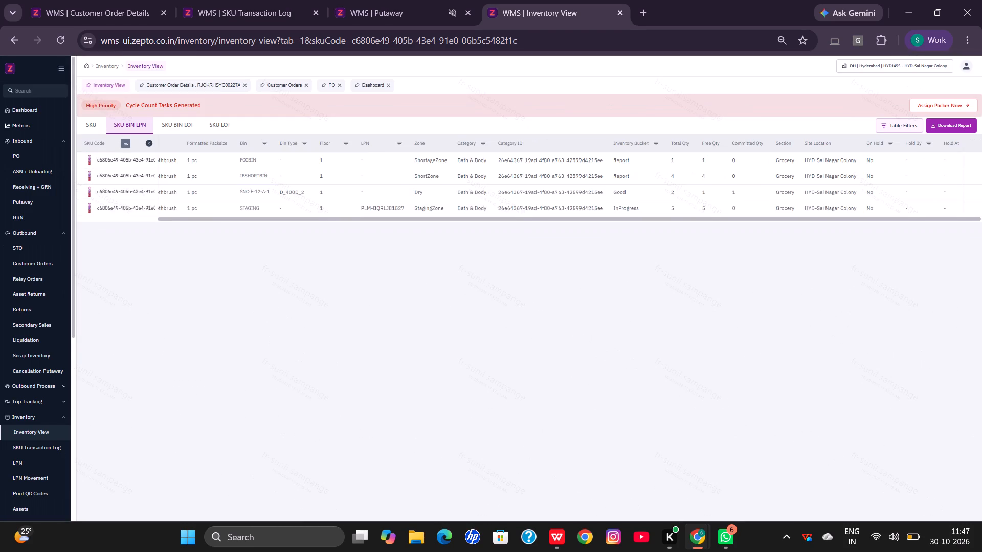
key("ctrl+Tab")
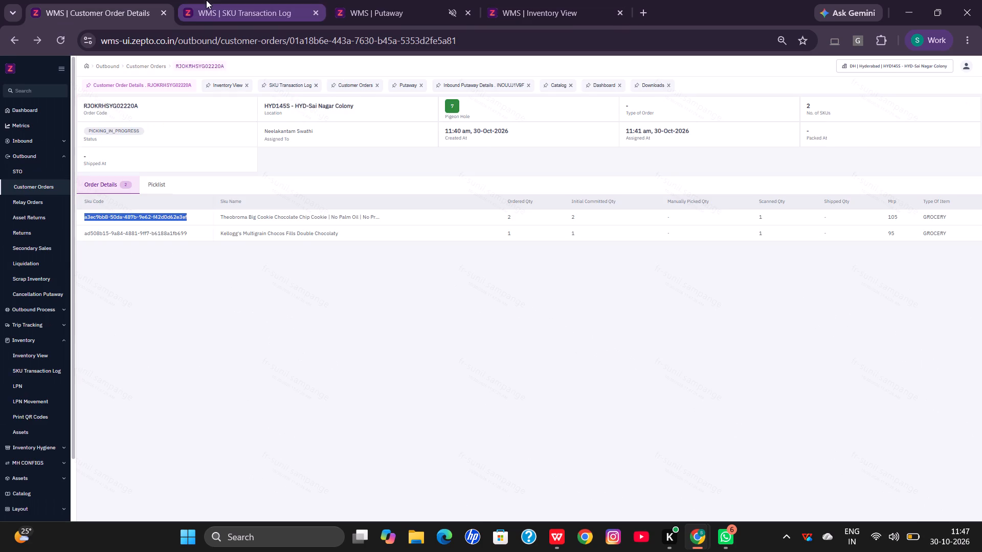
triple_click(233, 217)
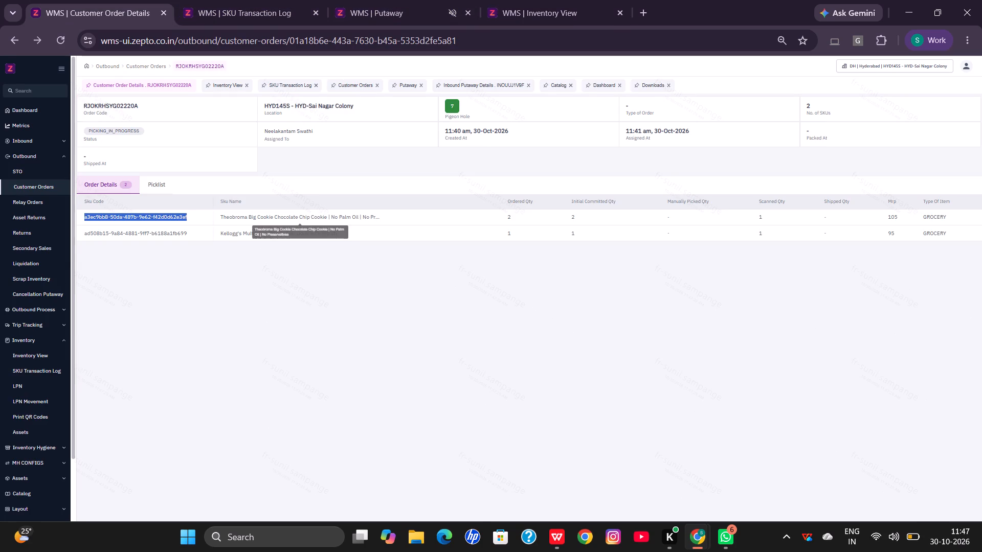
key("ctrl+c")
key("ctrl+c")
key("ctrl+Tab")
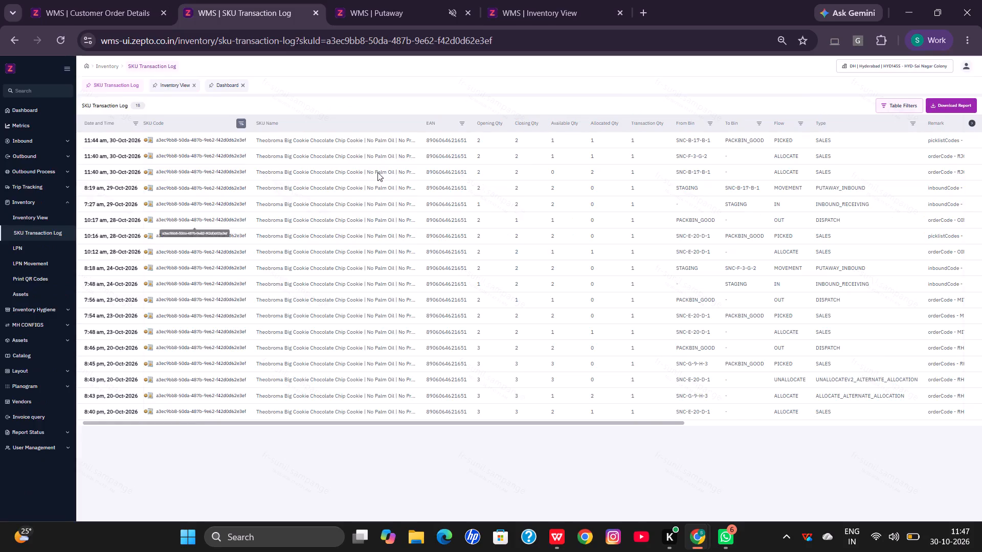
key("ctrl+Tab")
Open the Zepto shopping site in a new browser tab and search for the copied Theobroma cookie name.
left_click(641, 15)
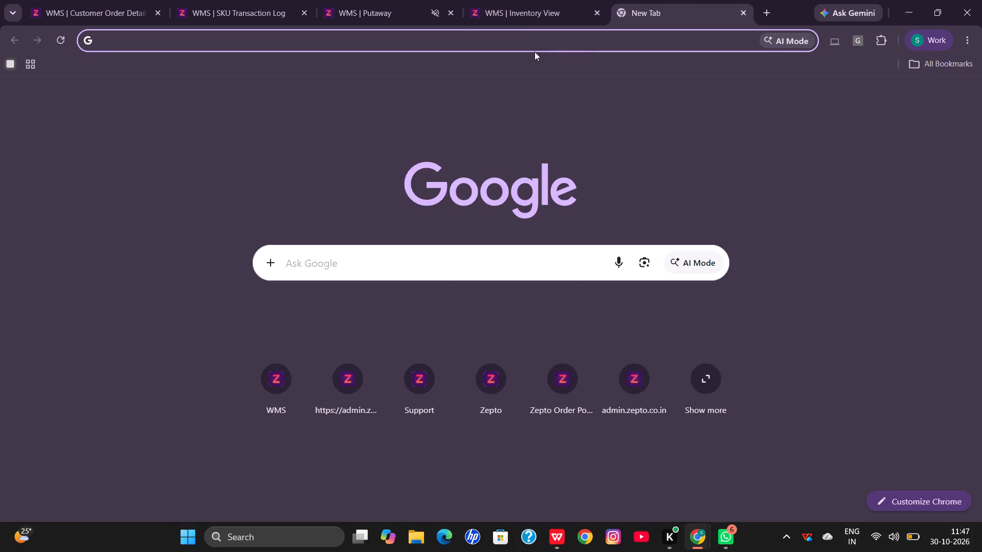
type("ZE")
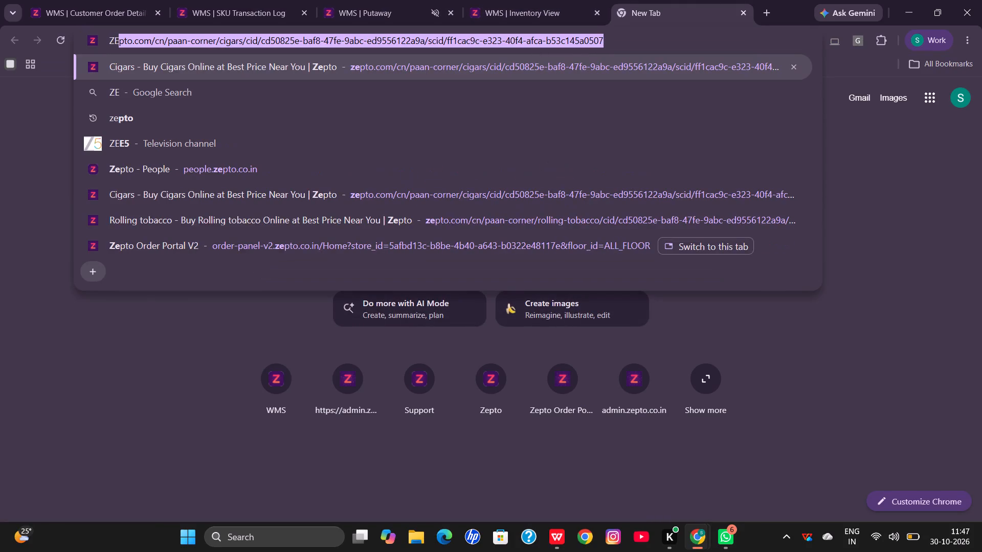
left_click(317, 66)
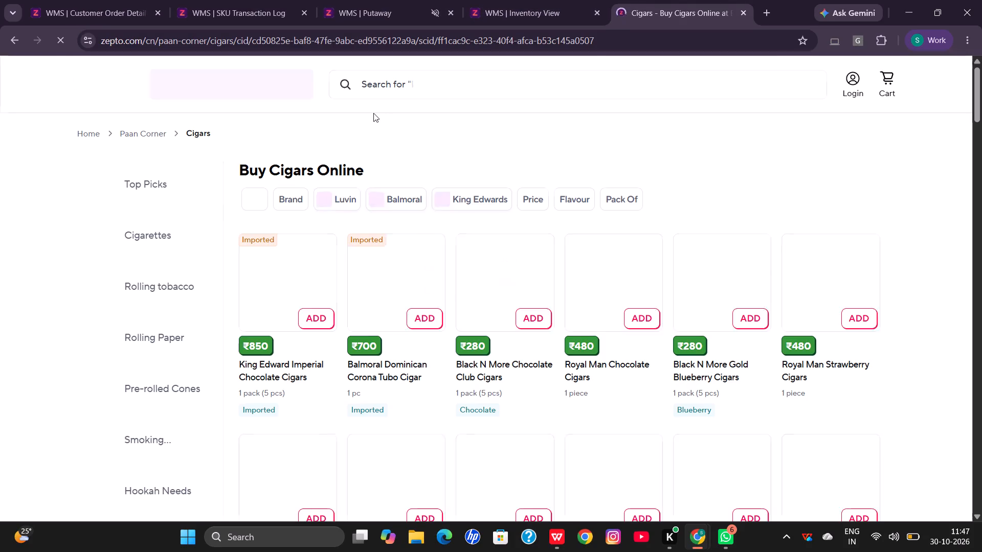
left_click(409, 91)
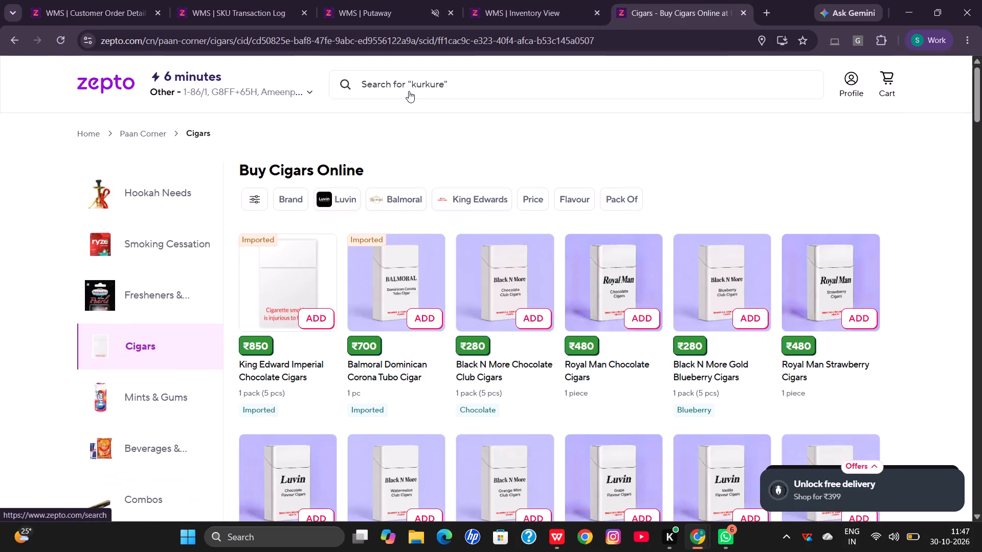
left_click(409, 91)
key("ctrl+v")
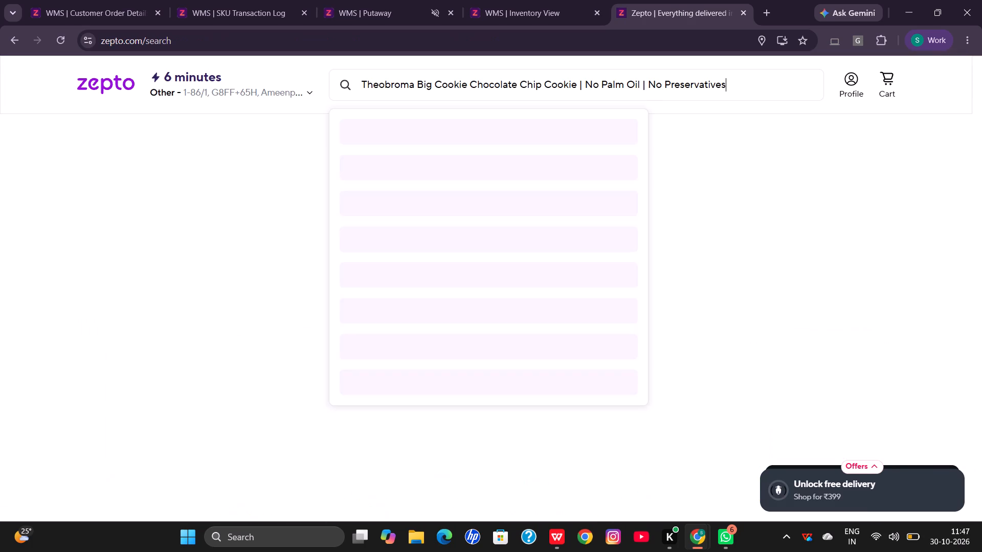
key("Return")
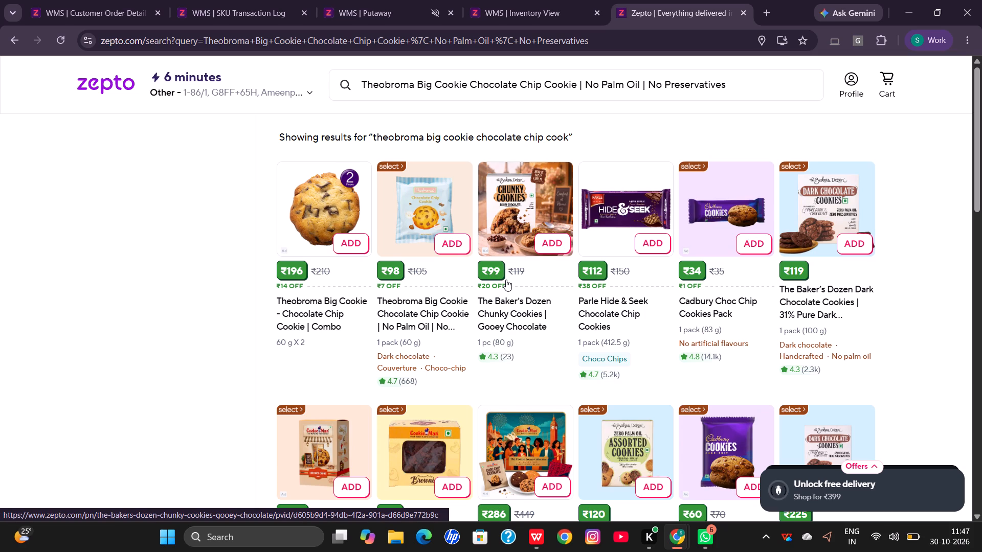
Open the two-piece Theobroma Big Cookie - Chocolate Chip Cookie | Combo product page and copy the product title.
scroll(463, 329, "down", 2)
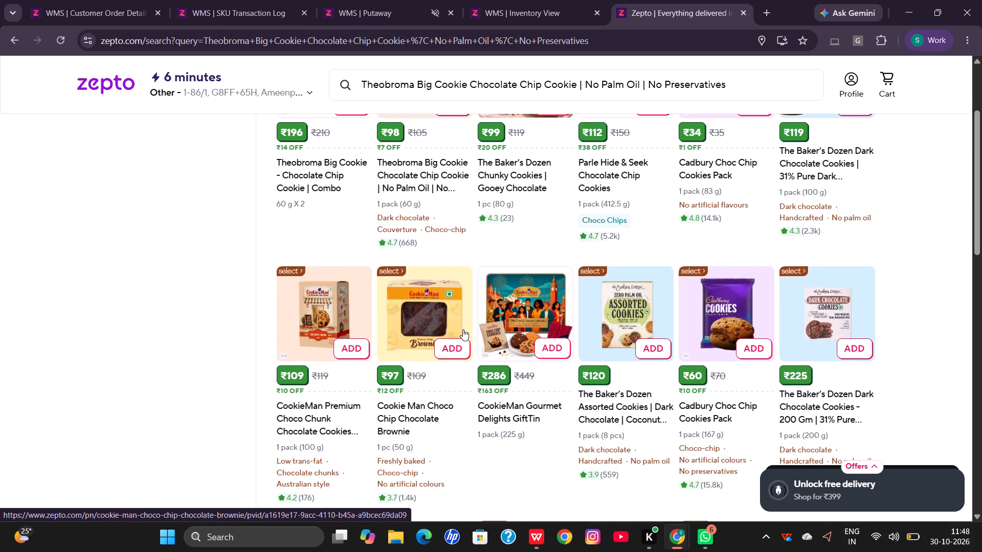
scroll(554, 321, "up", 5)
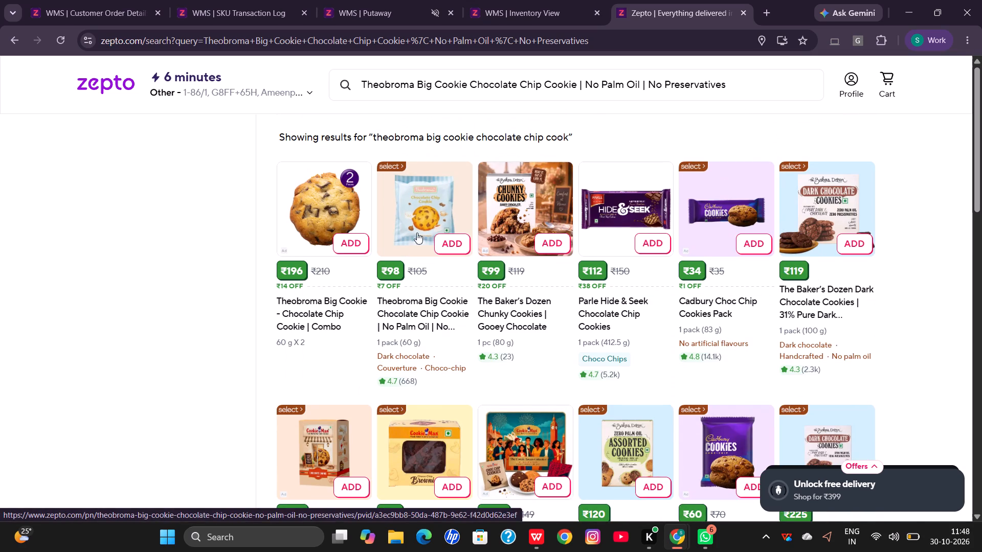
left_click(330, 203)
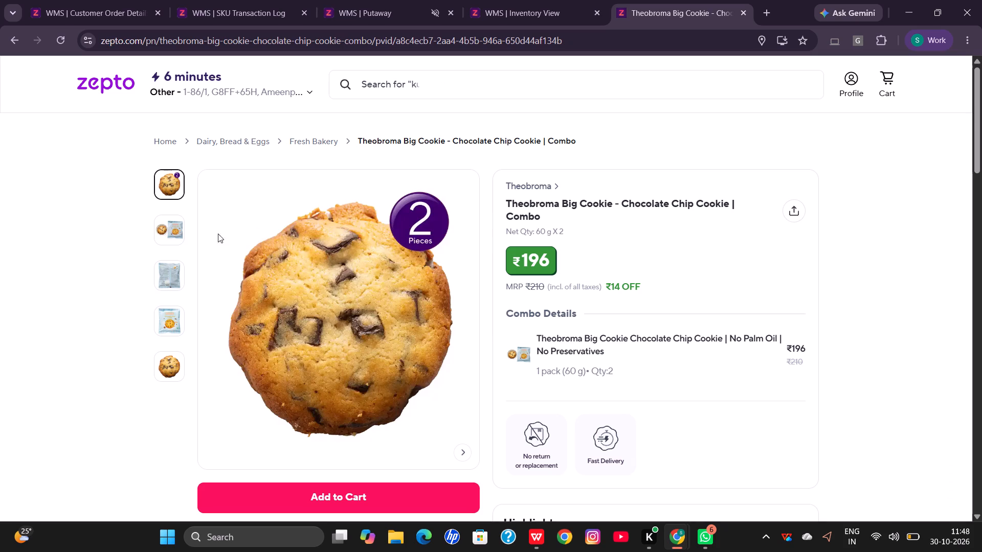
scroll(172, 240, "right", 6)
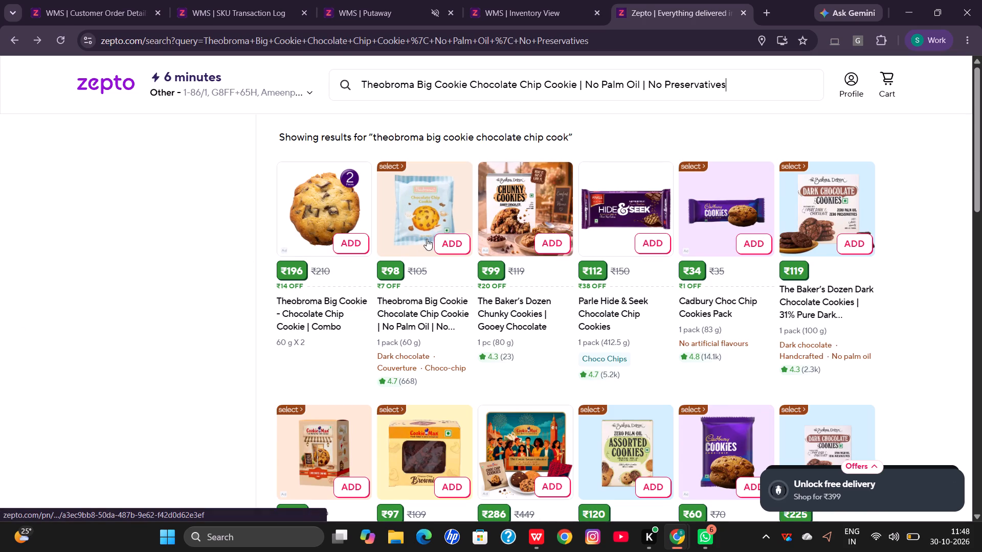
left_click(315, 224)
triple_click(587, 206)
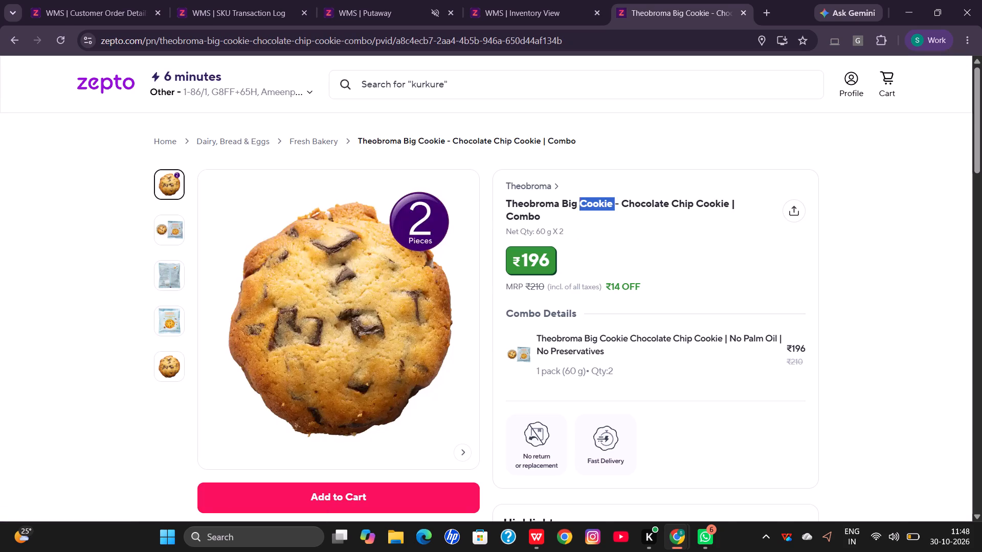
key("ctrl+c")
key("ctrl+c")
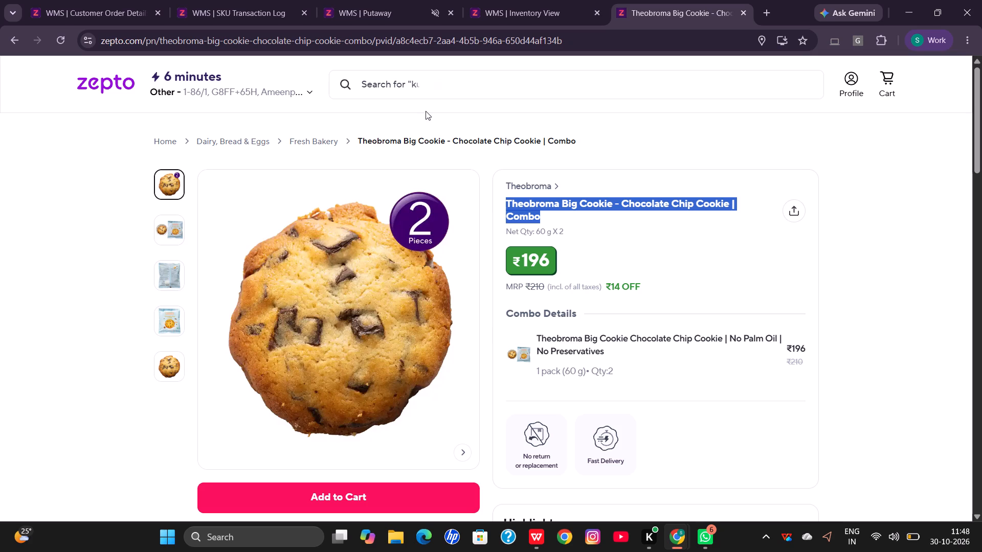
Open the WMS Catalog in the SKU Transaction Log tab and filter SKU Name by the copied combo title.
left_click(226, 0)
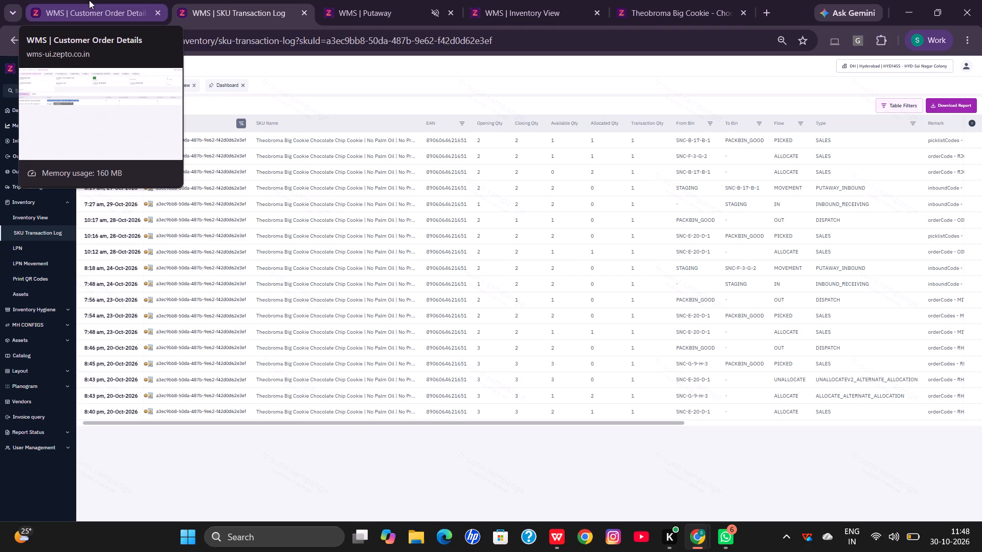
left_click(44, 360)
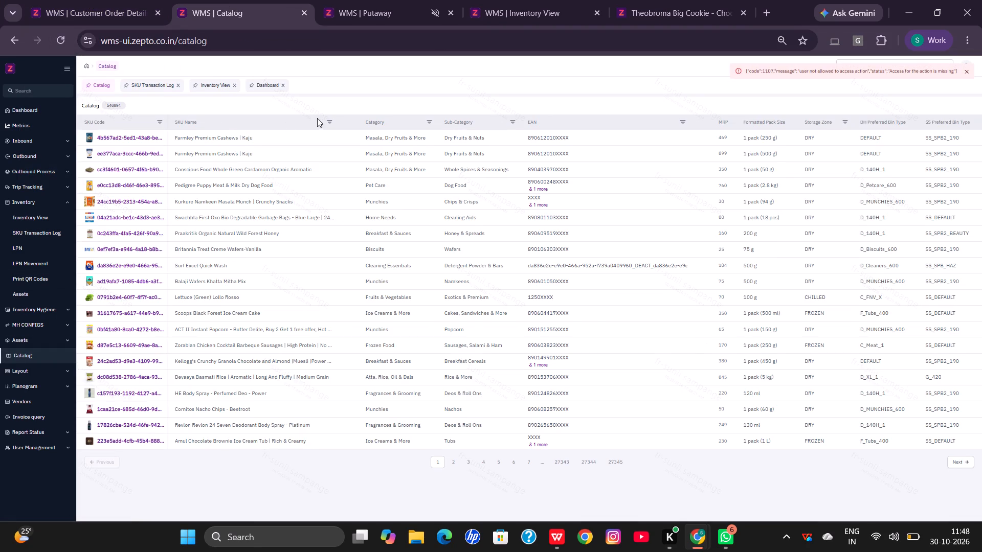
left_click(333, 120)
key("ctrl+v")
key("ctrl+Return")
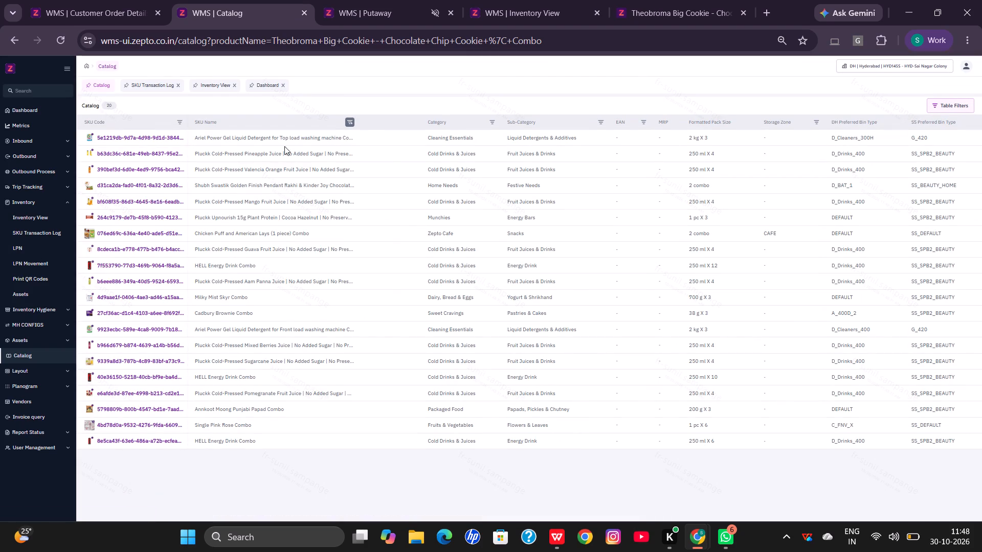
left_click(350, 121)
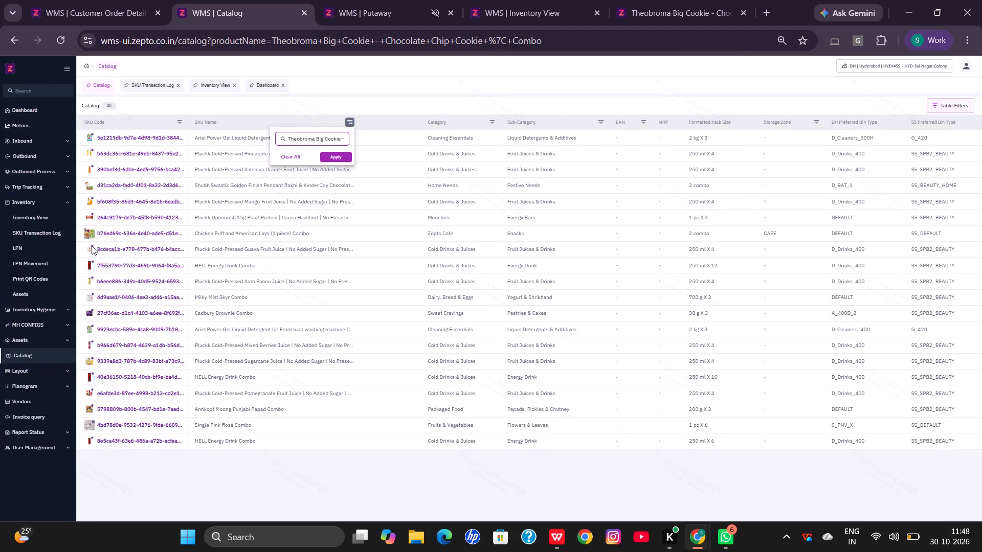
Return to the Zepto search results for the Theobroma cookie and examine the listed single and combo products.
key("ctrl+Tab")
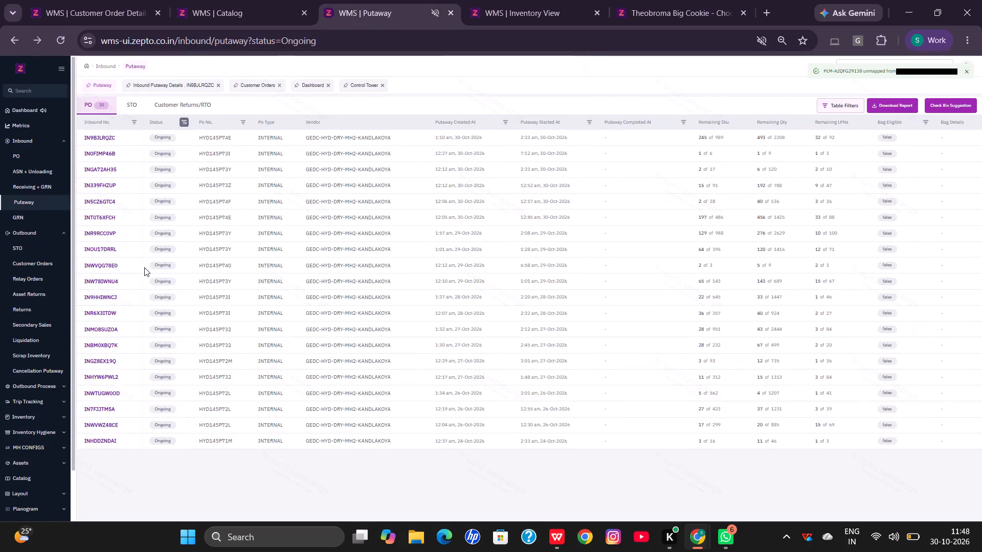
key("ctrl+Tab")
key("ctrl+Tab")
scroll(431, 344, "right", 13)
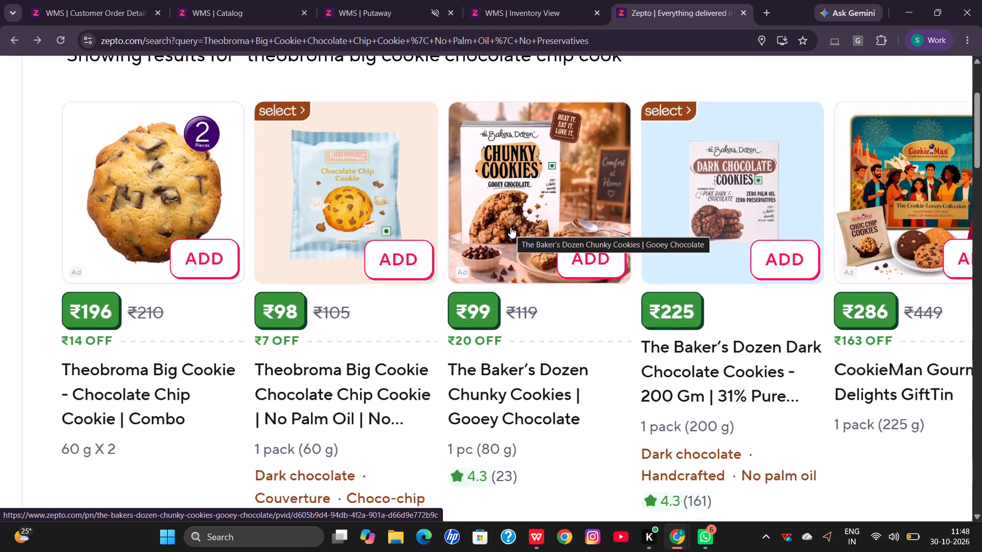
scroll(510, 227, "down", 1)
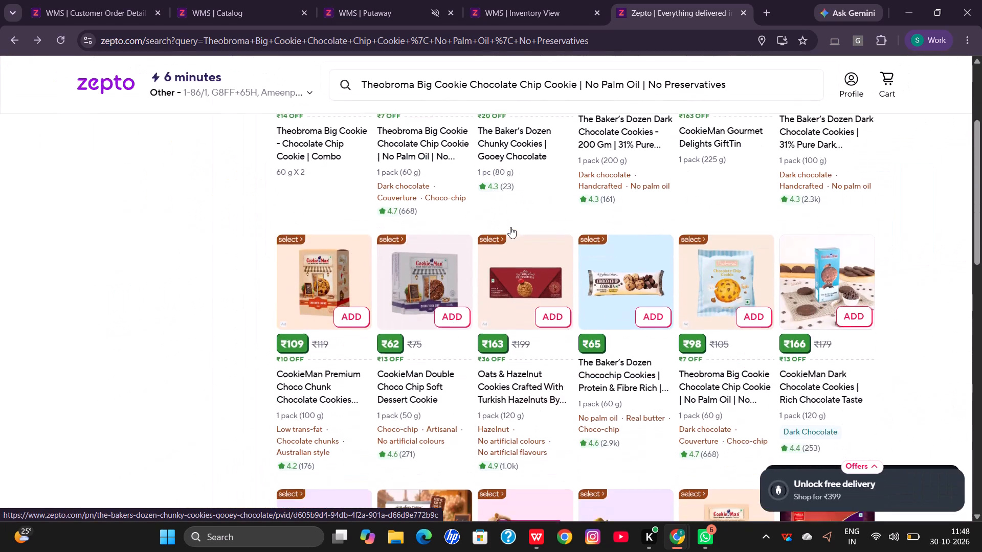
scroll(510, 227, "down", 1)
scroll(510, 227, "up", 1)
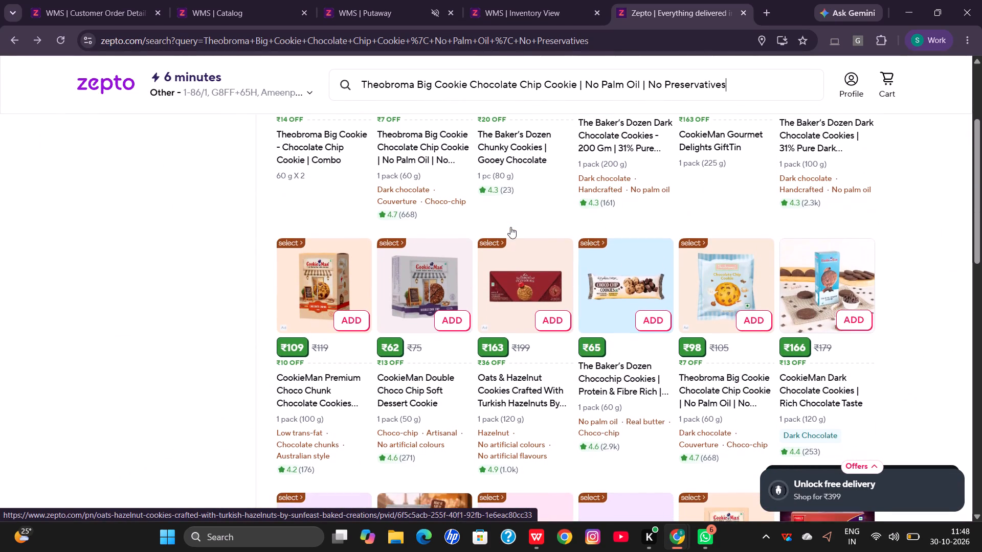
scroll(510, 227, "up", 1)
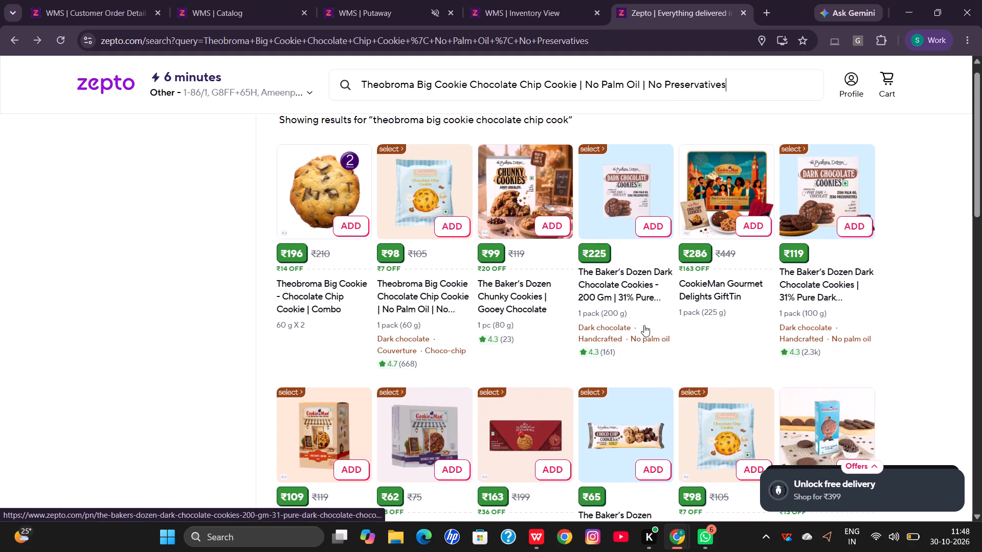
scroll(584, 265, "down", 1)
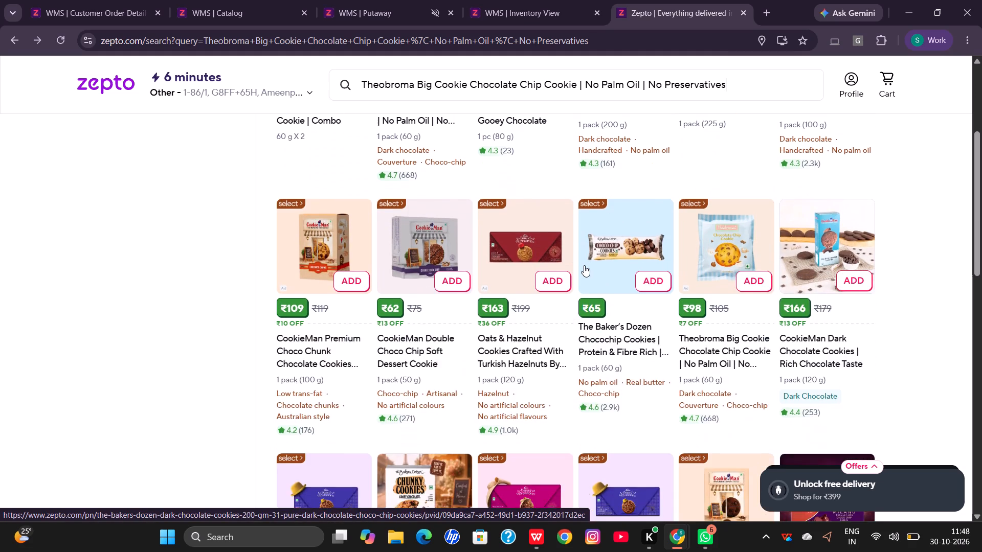
scroll(584, 265, "down", 1)
scroll(584, 265, "up", 3)
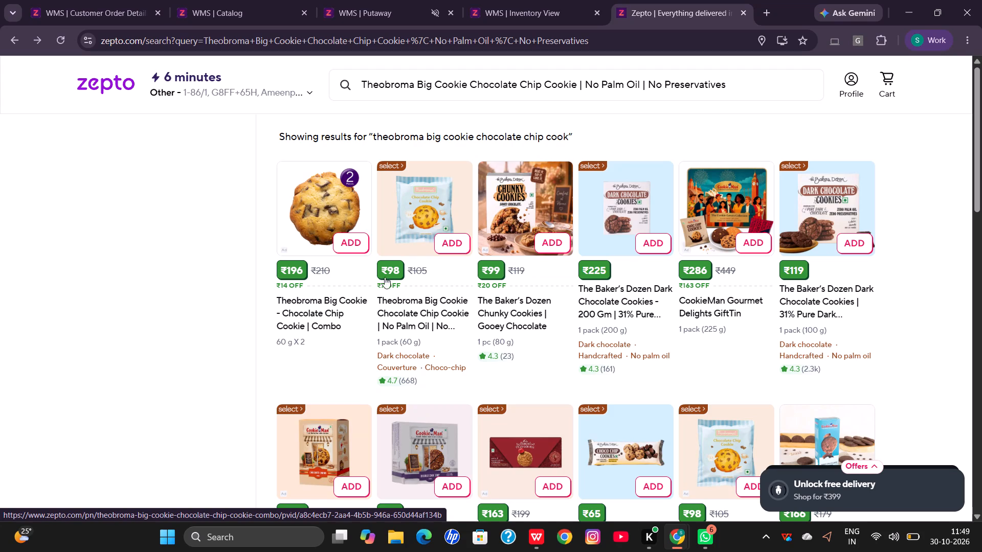
Open the Zepto product page for The Baker's Dozen Chunky Cookies | Gooey Chocolate and copy its title.
left_click(495, 316)
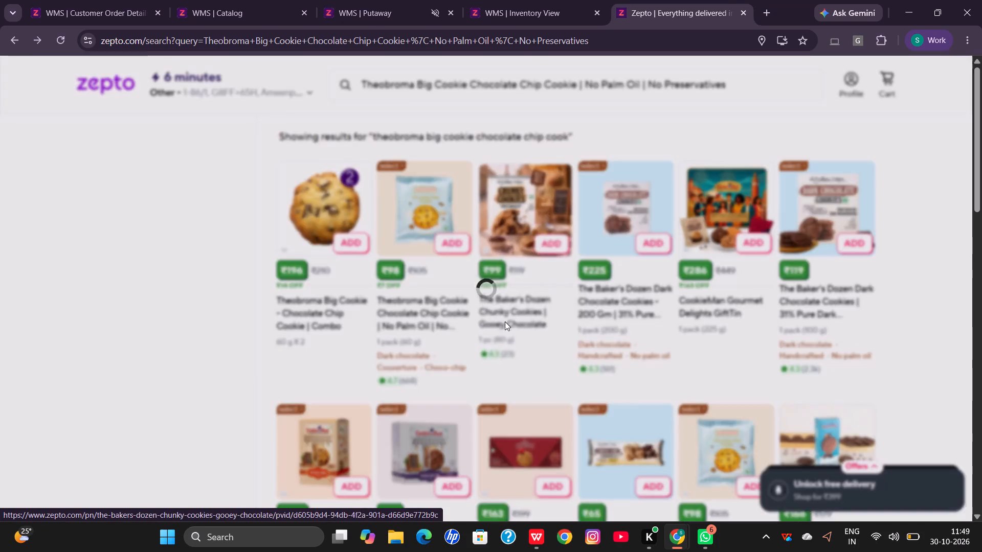
triple_click(595, 209, "ctrl")
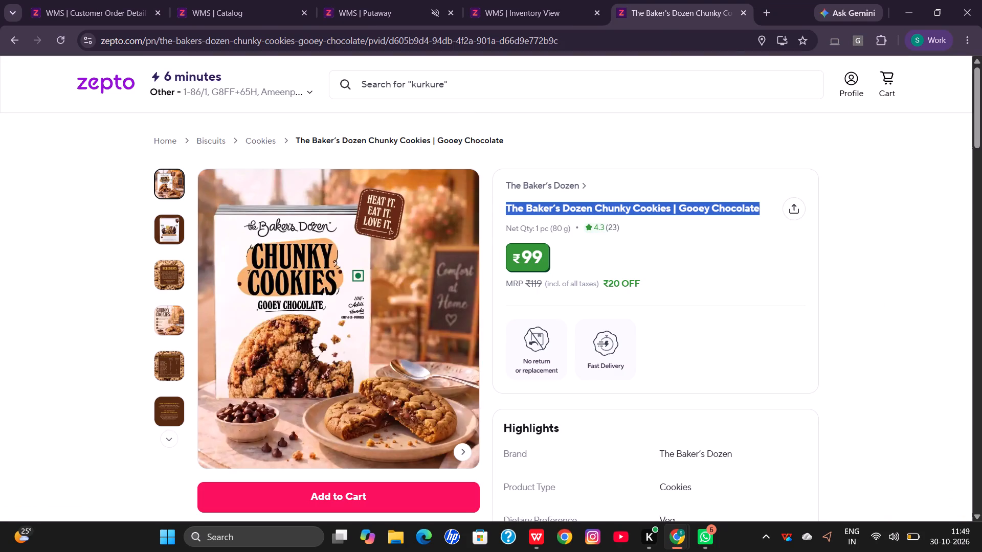
key("ctrl+c")
key("ctrl+c")
Filter the WMS Catalog's SKU Name by the copied title and copy the SKU code of the single, non-combo Baker's Dozen cookie.
key("ctrl+Tab")
key("ctrl+Tab")
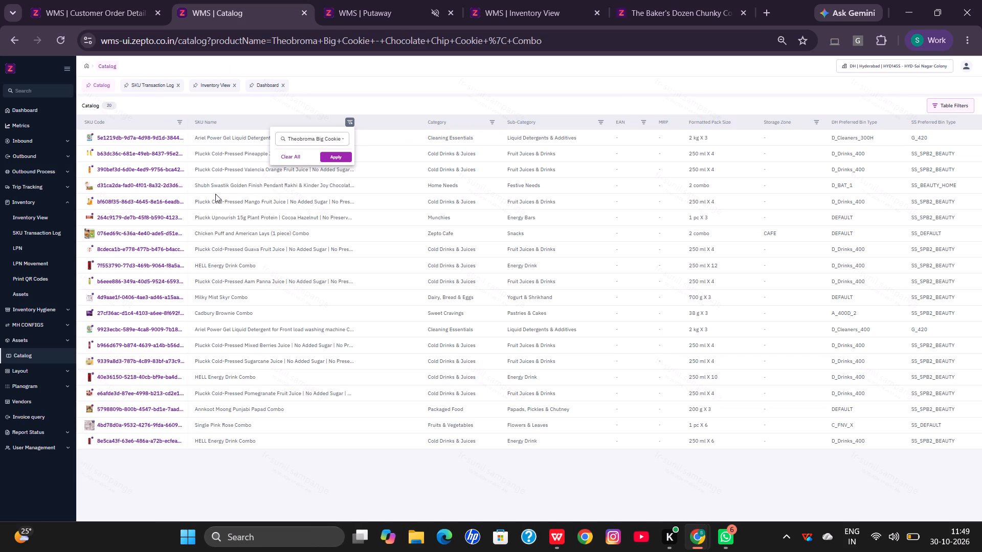
key("ctrl+a")
key("ctrl+v")
key("Return")
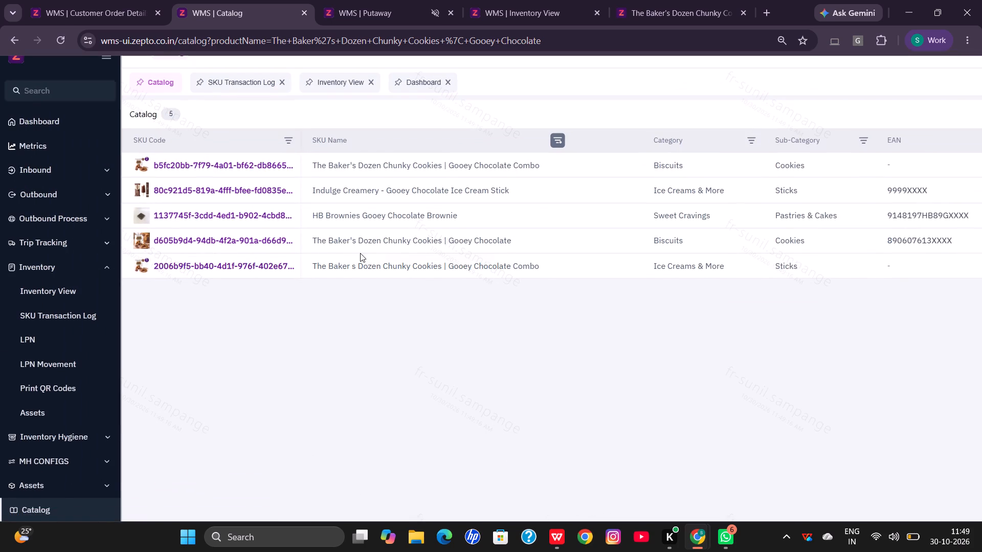
triple_click(300, 246)
key("ctrl+c")
key("ctrl+c")
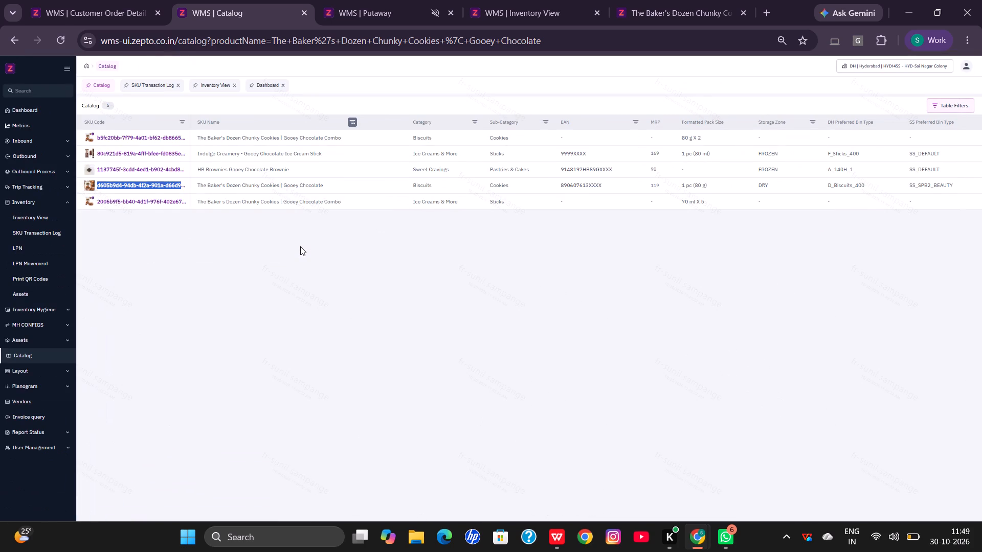
left_click(302, 243, "ctrl")
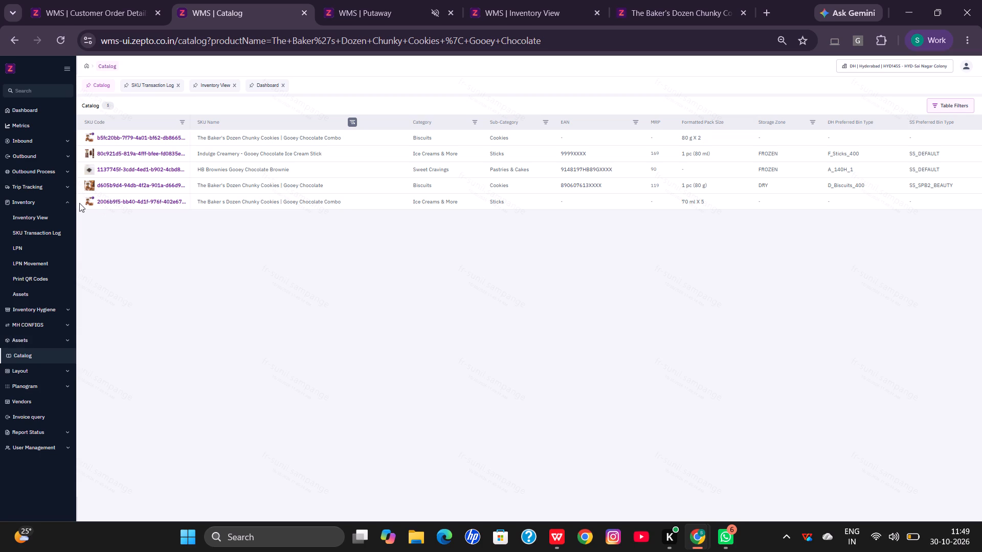
Look up the copied SKU code in the Inventory View's SKU BIN LPN listing and examine its bin details.
left_click(29, 221)
left_click(147, 147)
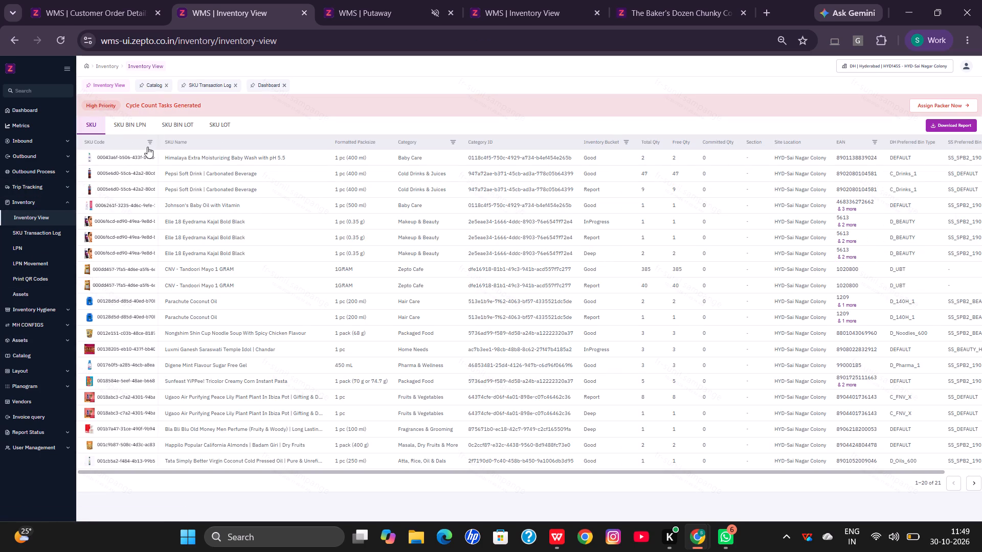
left_click(131, 124)
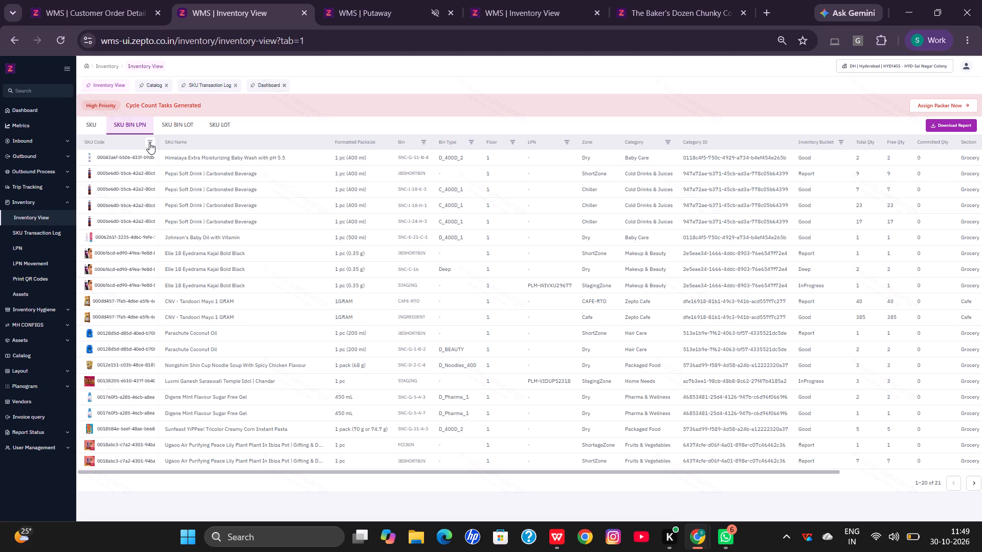
left_click(149, 143)
key("ctrl+v")
key("ctrl+period")
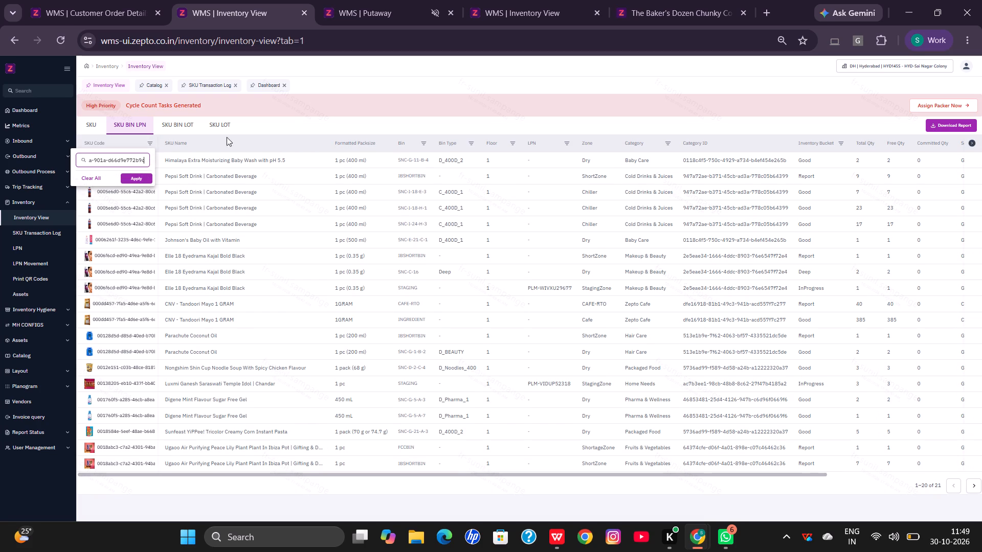
key("Return")
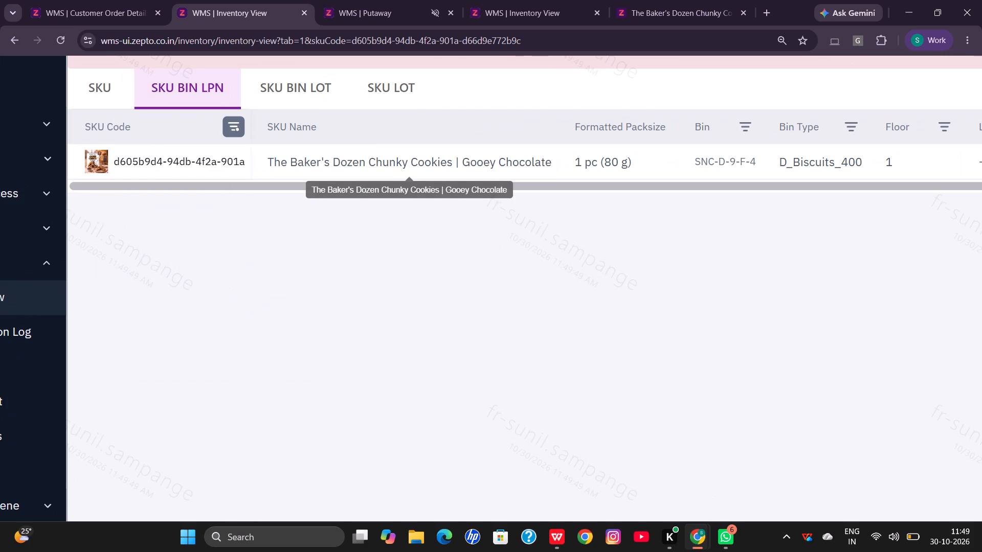
left_click_drag(470, 165, 214, 167)
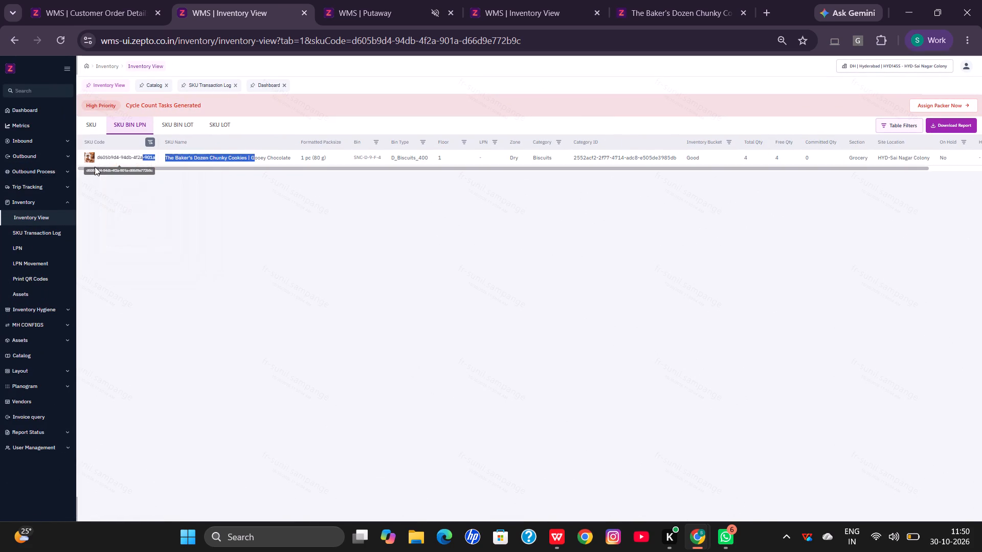
Close the separate WMS Control Tower window and return to the Inventory View.
left_click(349, 0)
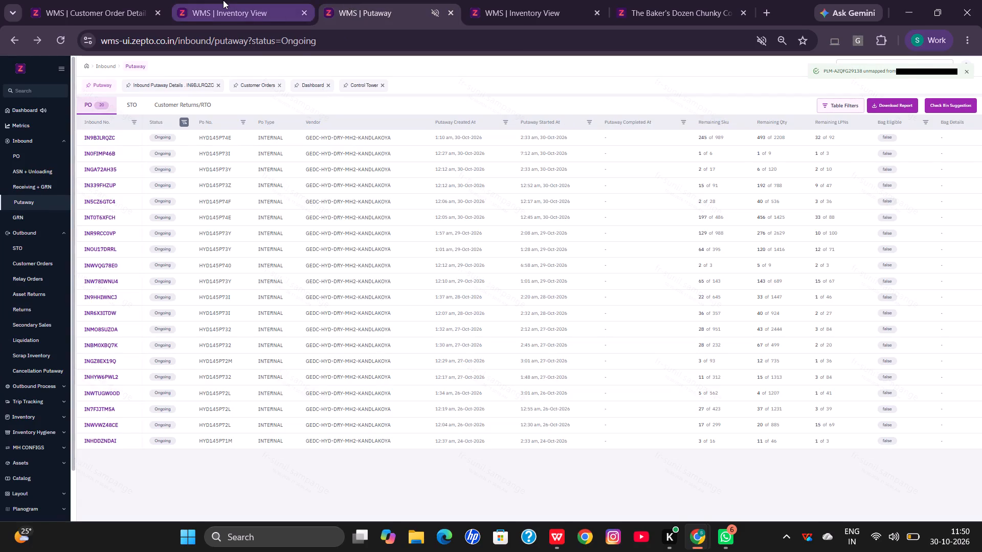
left_click(223, 0)
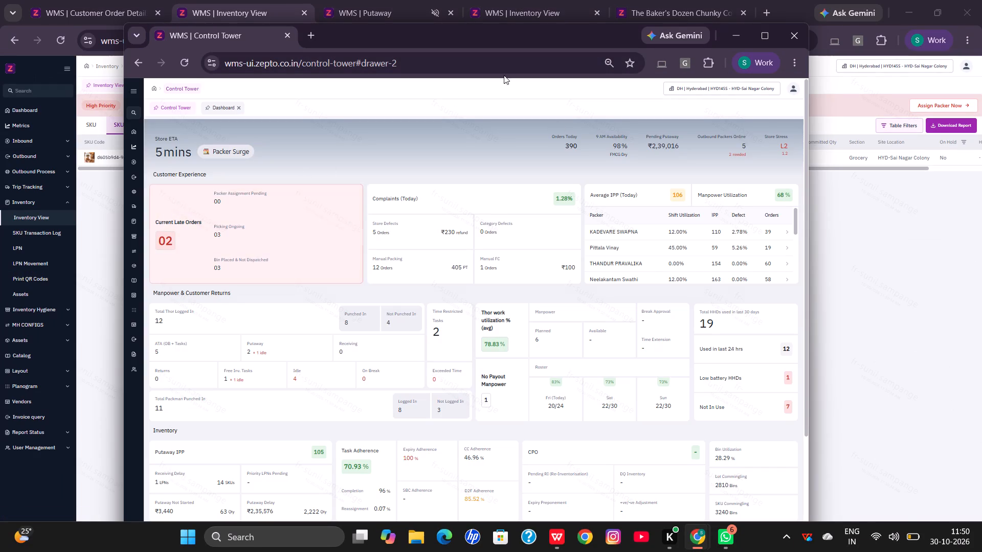
left_click(799, 38)
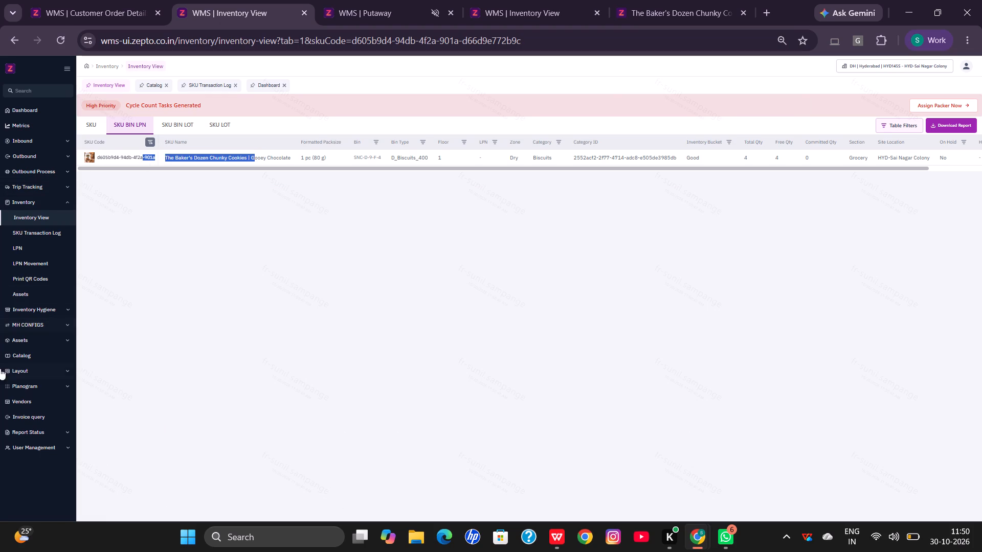
Open the inbound Putaway list and filter its Status to Ongoing.
left_click(36, 146)
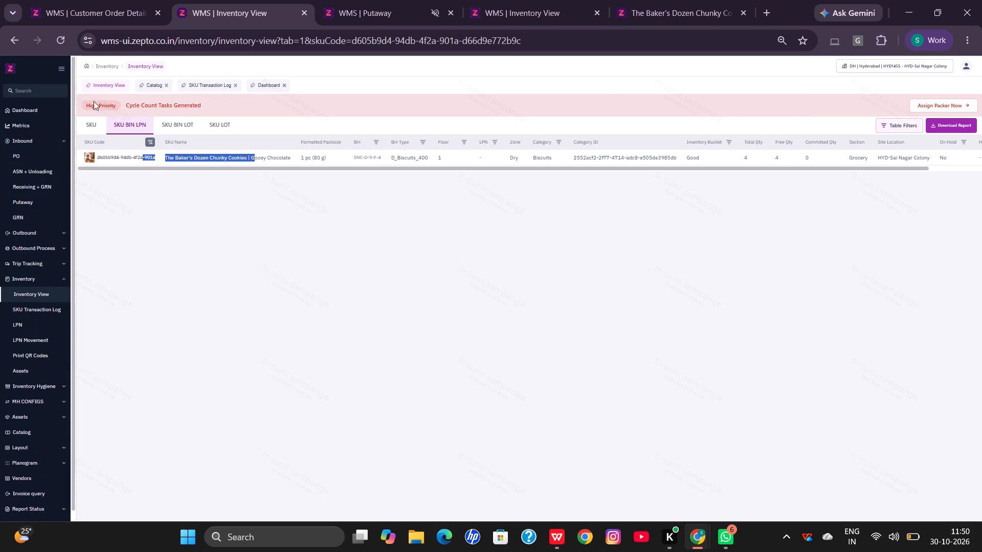
left_click(29, 202)
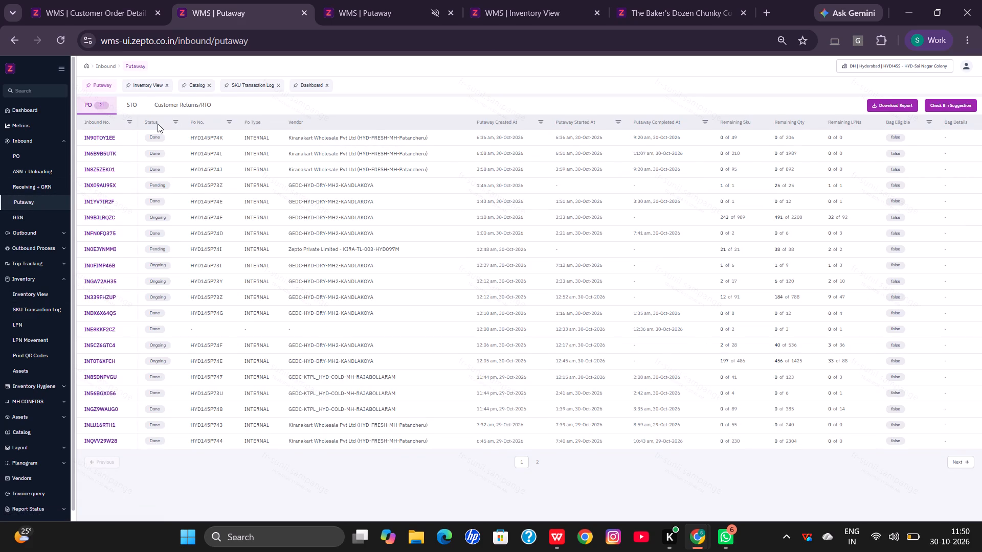
left_click(170, 122)
left_click(172, 122)
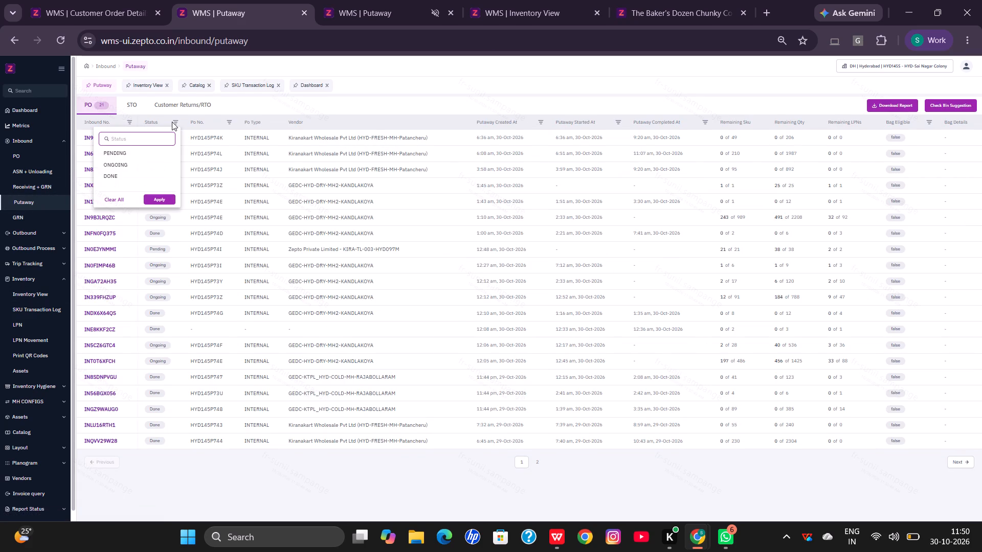
left_click(128, 167)
key("Return")
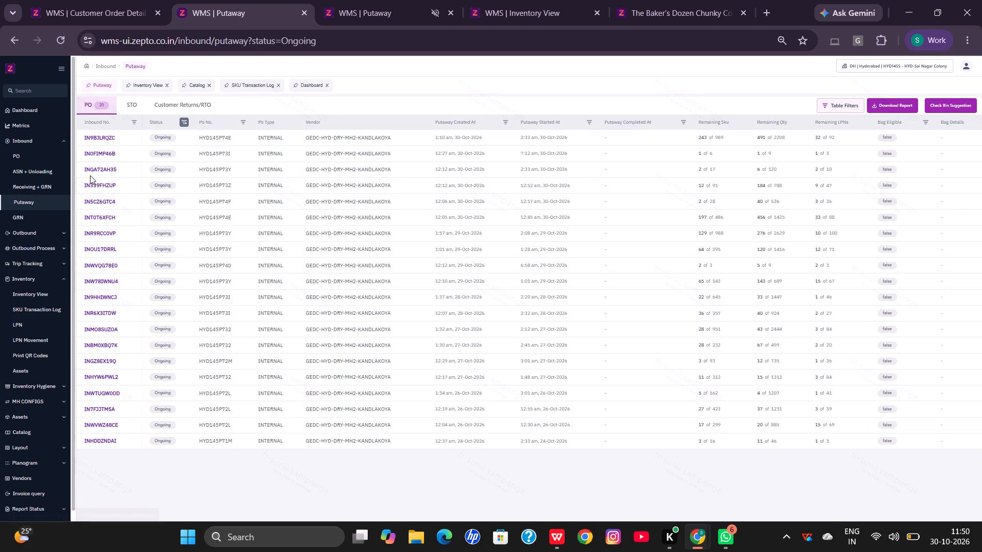
Open putaway IN9BJLRQZC and switch its Putaway Done list to the LPN view.
left_click(93, 138)
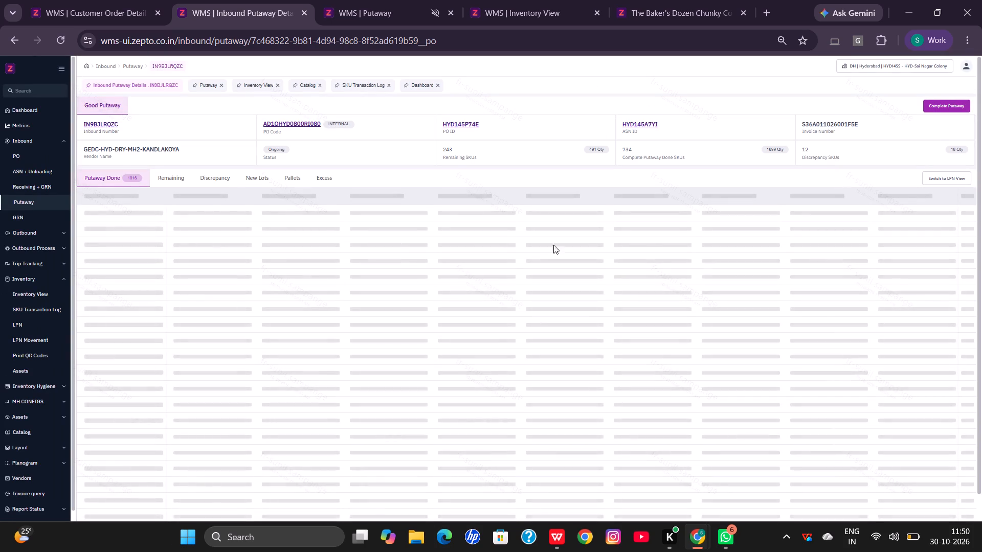
left_click(948, 181)
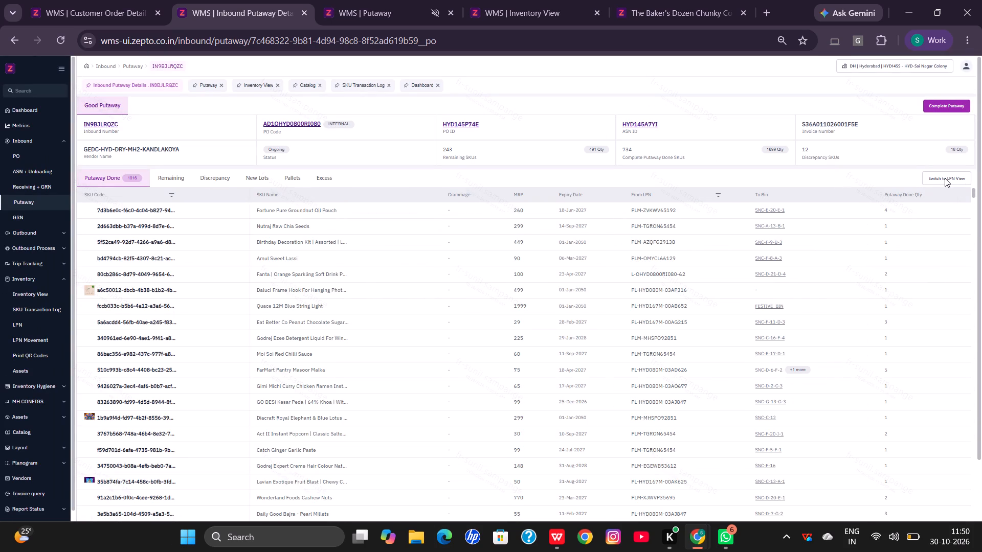
left_click(945, 178)
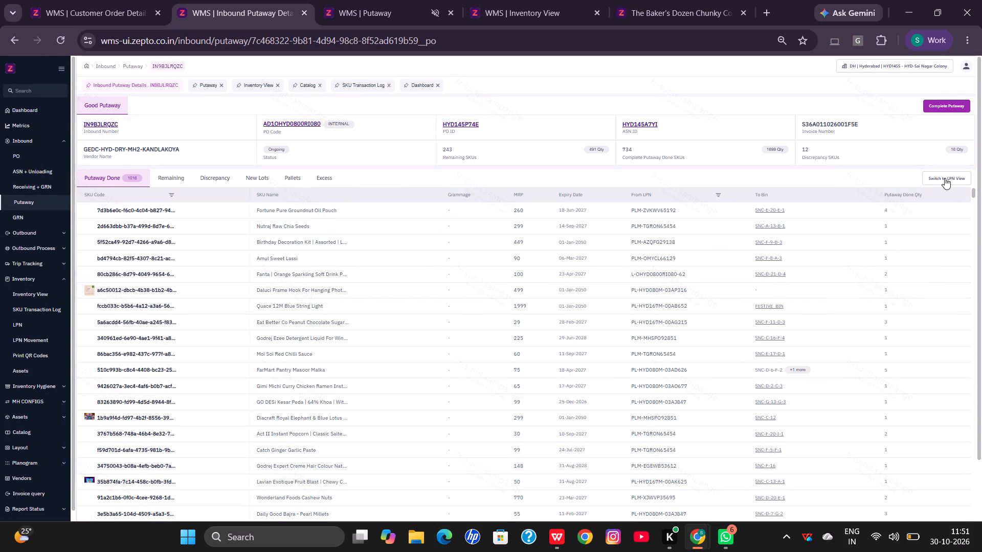
left_click(945, 180)
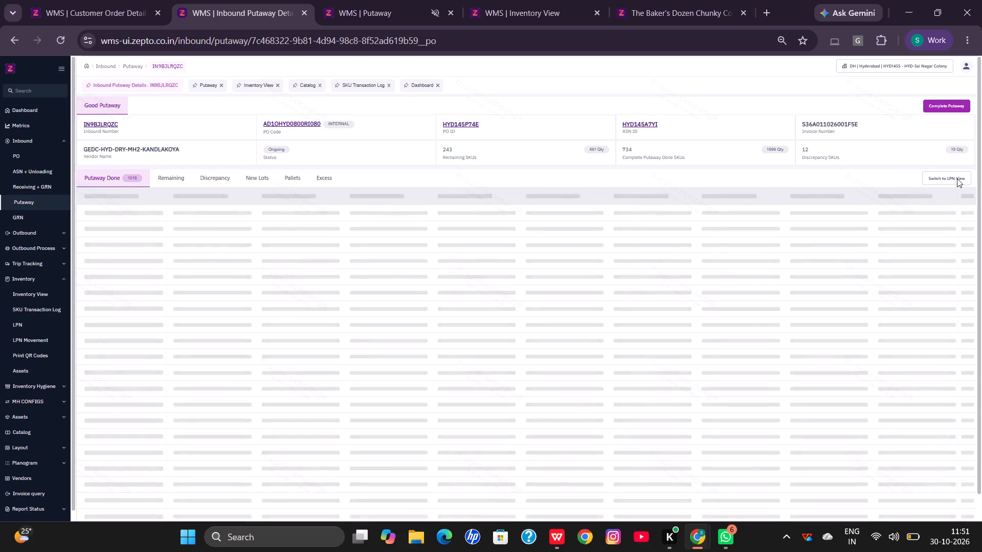
left_click(957, 178)
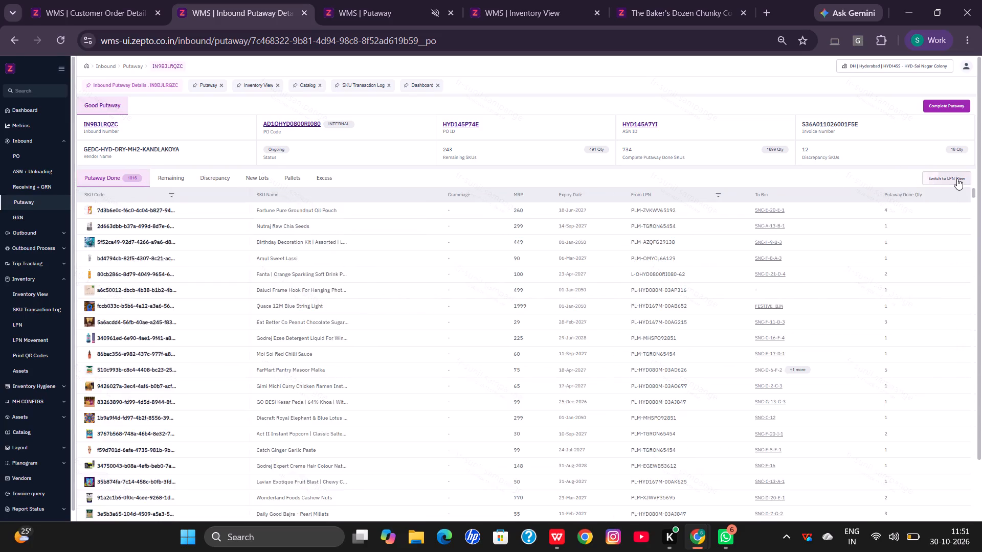
left_click_drag(957, 178, 632, 129)
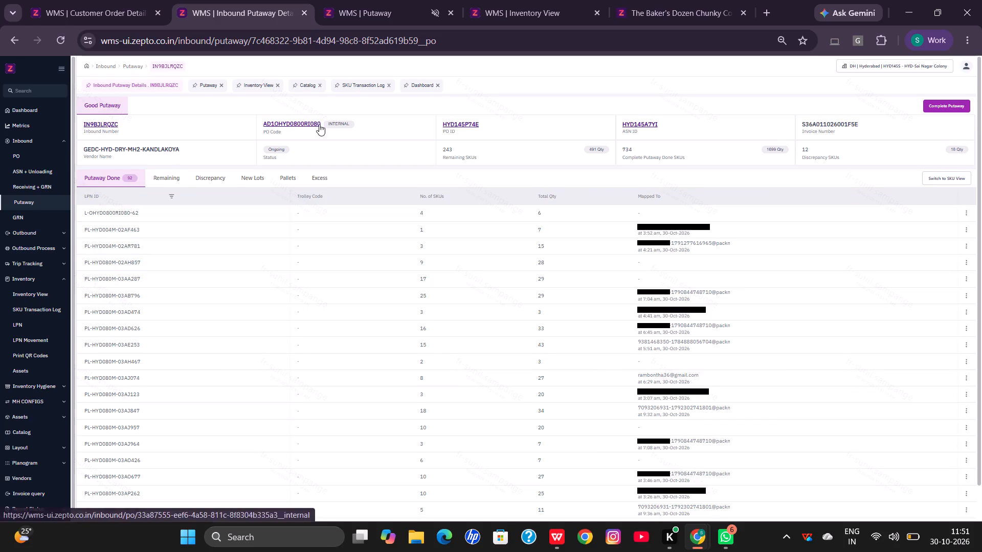
Filter the putaway's LPN ID column by PLM-VBNQB15967, copying the LPN code.
left_click(176, 198)
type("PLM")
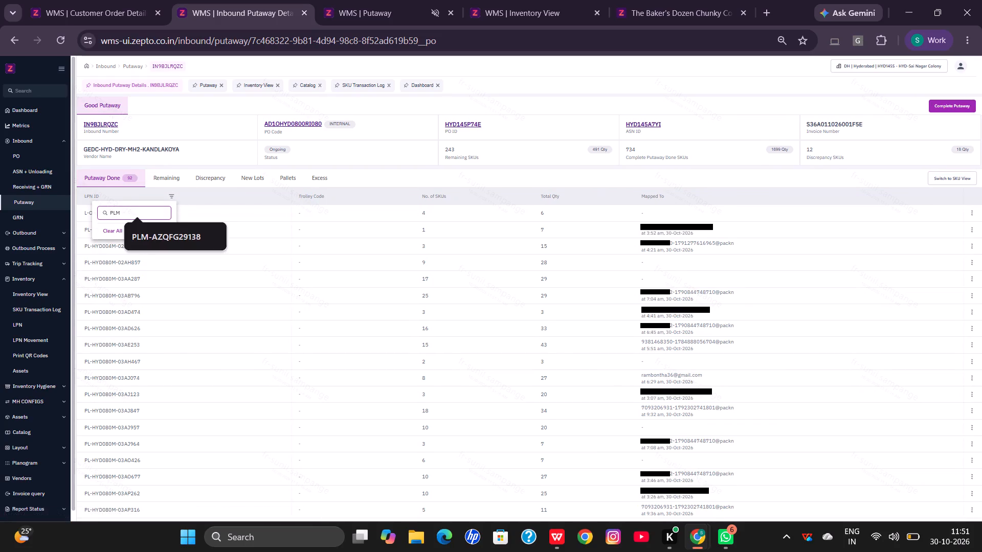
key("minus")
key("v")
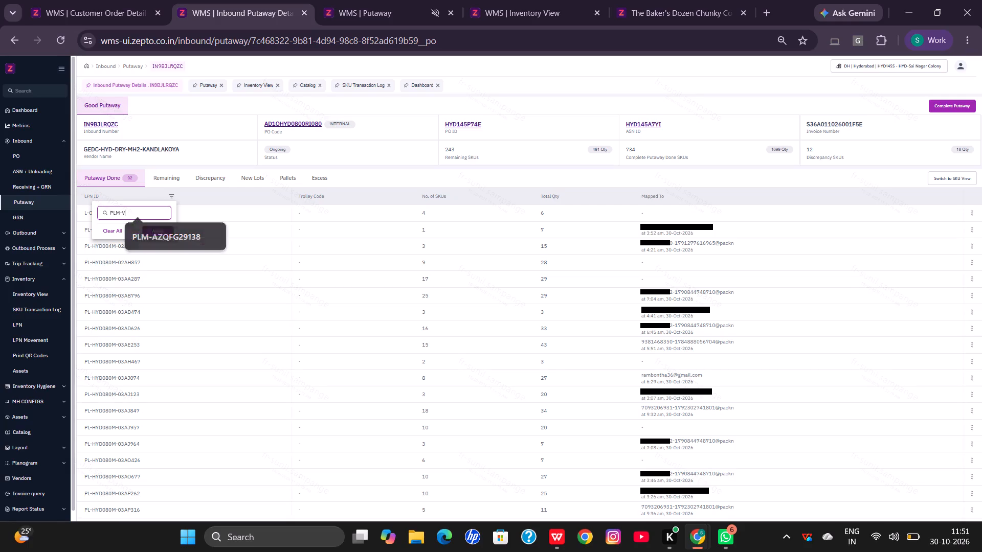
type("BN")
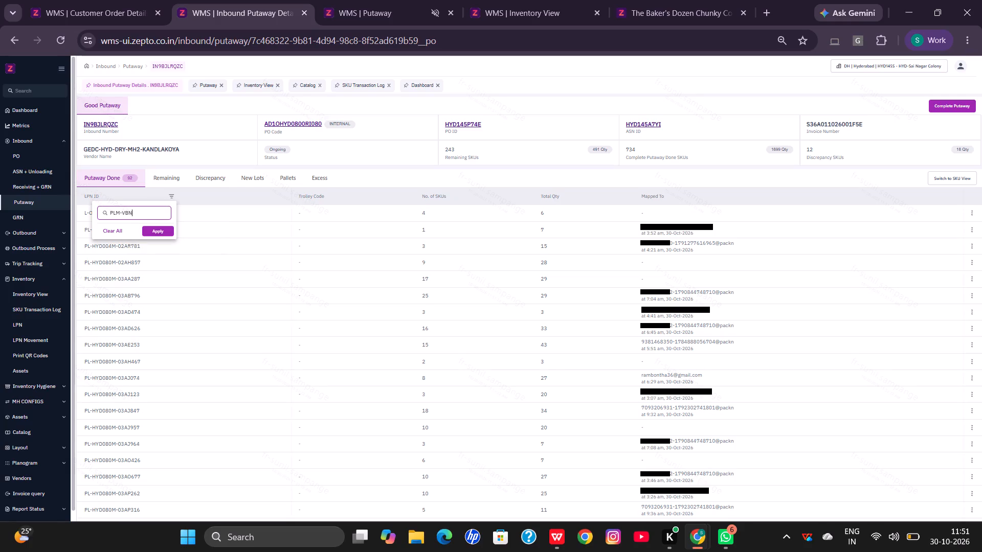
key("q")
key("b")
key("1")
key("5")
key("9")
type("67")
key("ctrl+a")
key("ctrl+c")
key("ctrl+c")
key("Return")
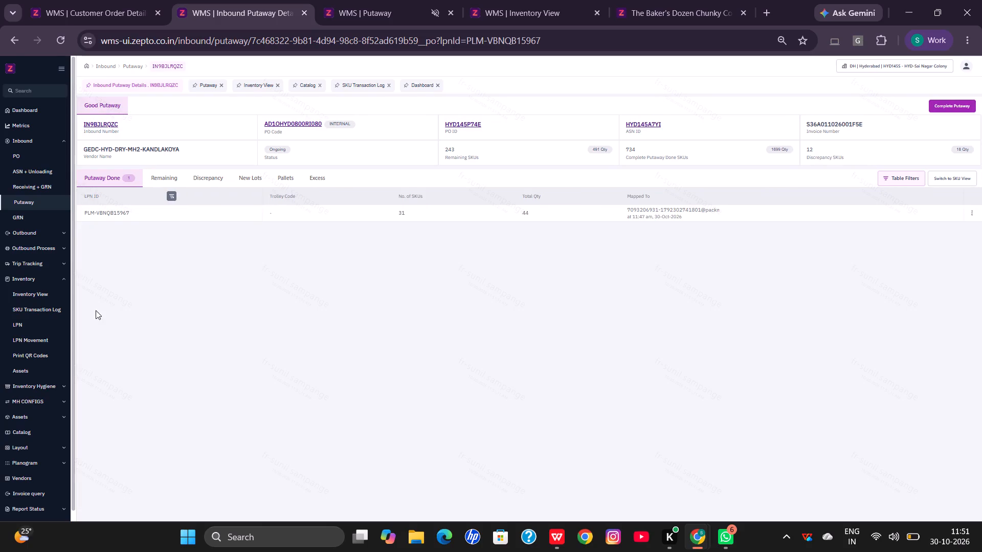
Unmap LPN PLM-VBNQB15967 from its assigned worker.
left_click_drag(966, 209, 978, 215)
left_click(978, 215)
left_click(976, 215)
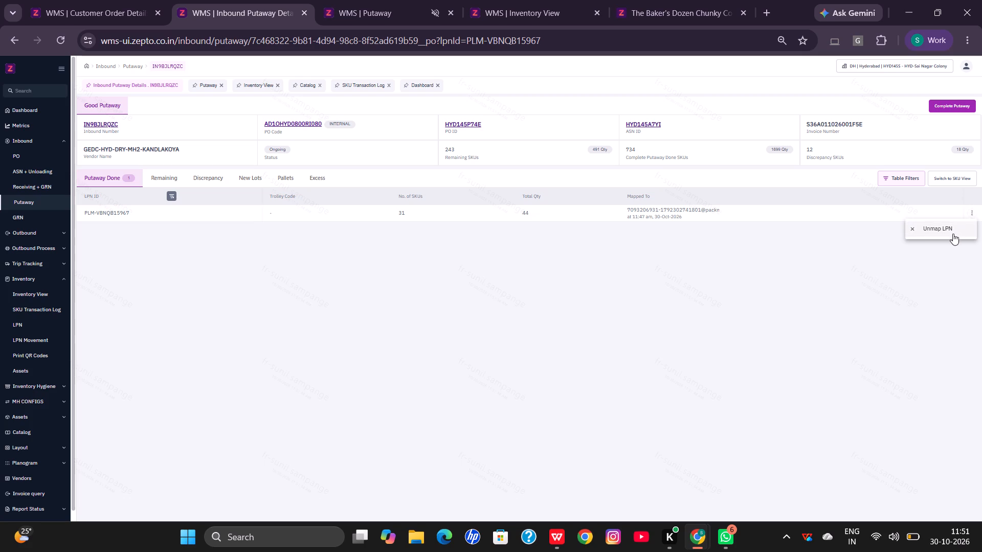
left_click(953, 234)
left_click(524, 315)
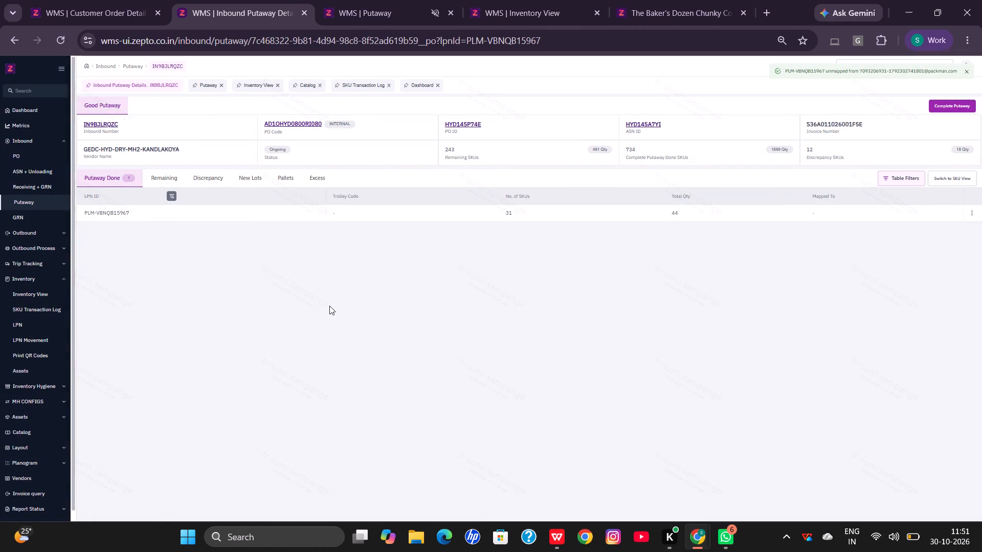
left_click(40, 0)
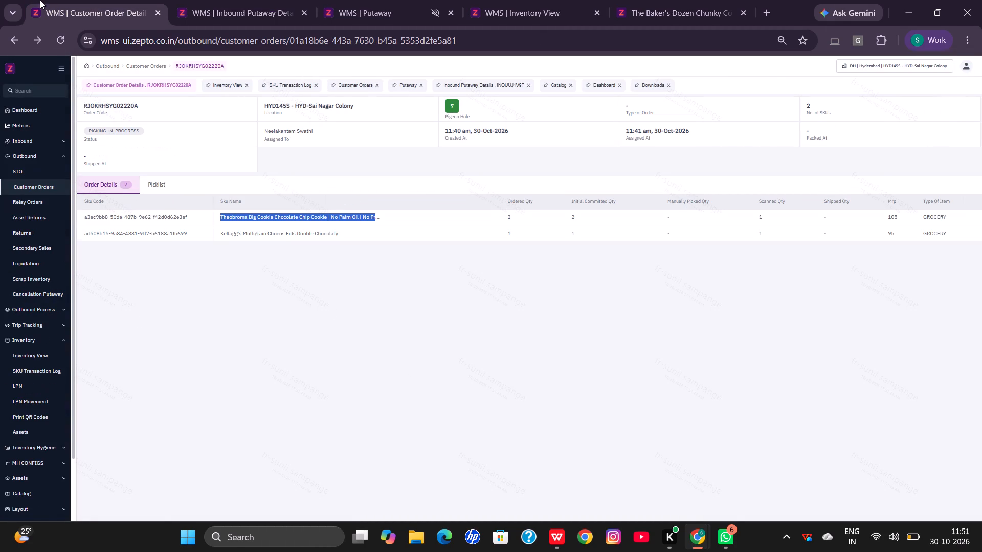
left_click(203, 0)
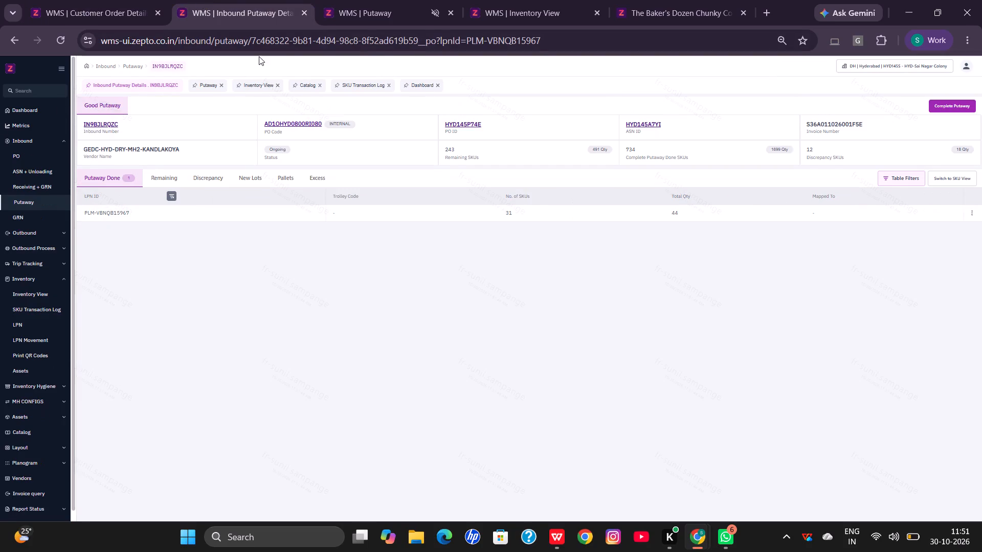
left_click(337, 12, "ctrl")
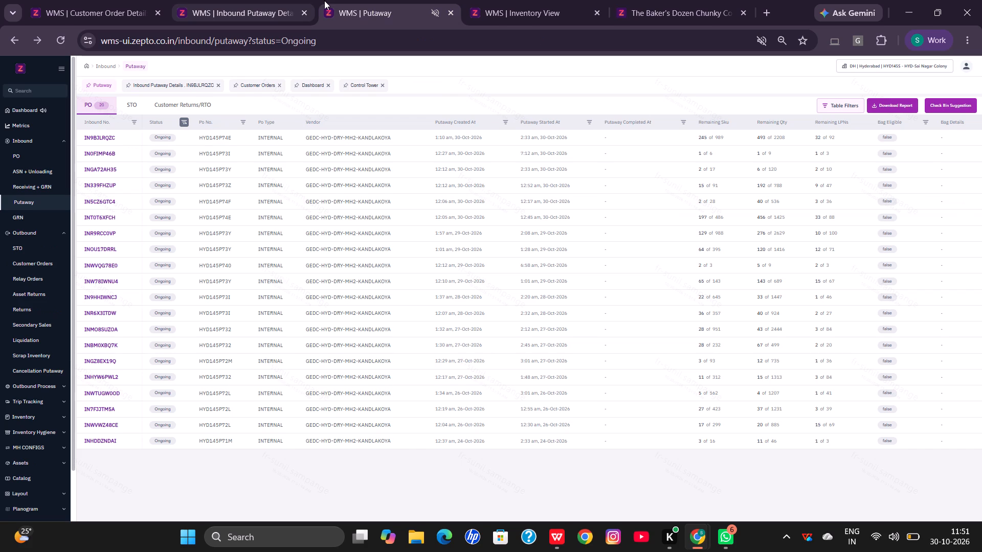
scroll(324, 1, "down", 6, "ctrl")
Return to the Zepto shopping site and go back from the Baker's Dozen product page to the cookie search results.
key("ctrl+Tab")
key("ctrl+Tab")
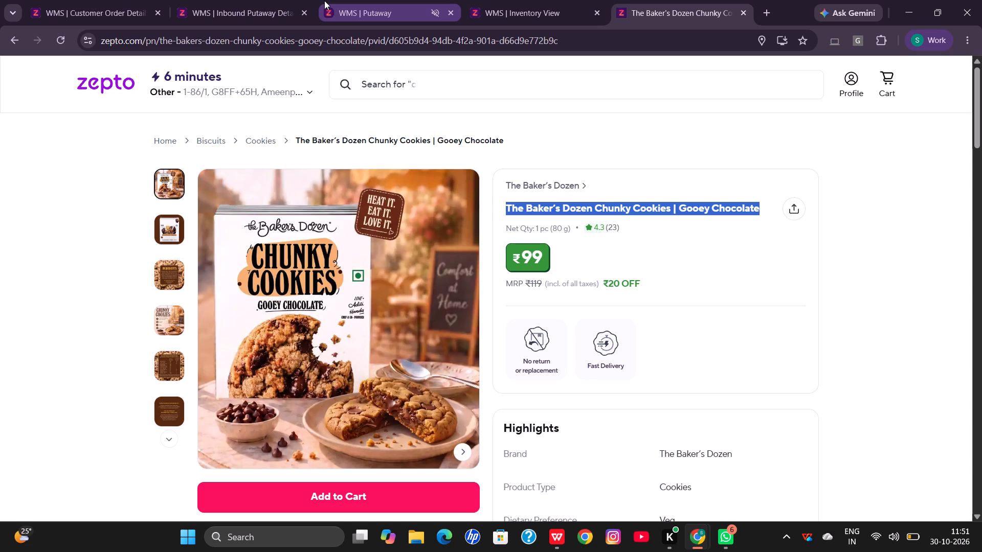
scroll(158, 135, "right", 8)
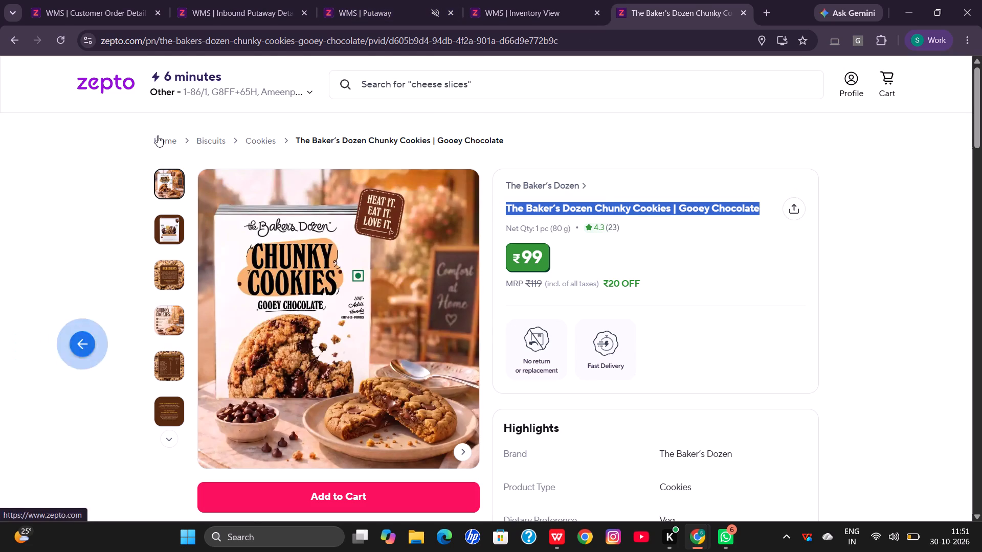
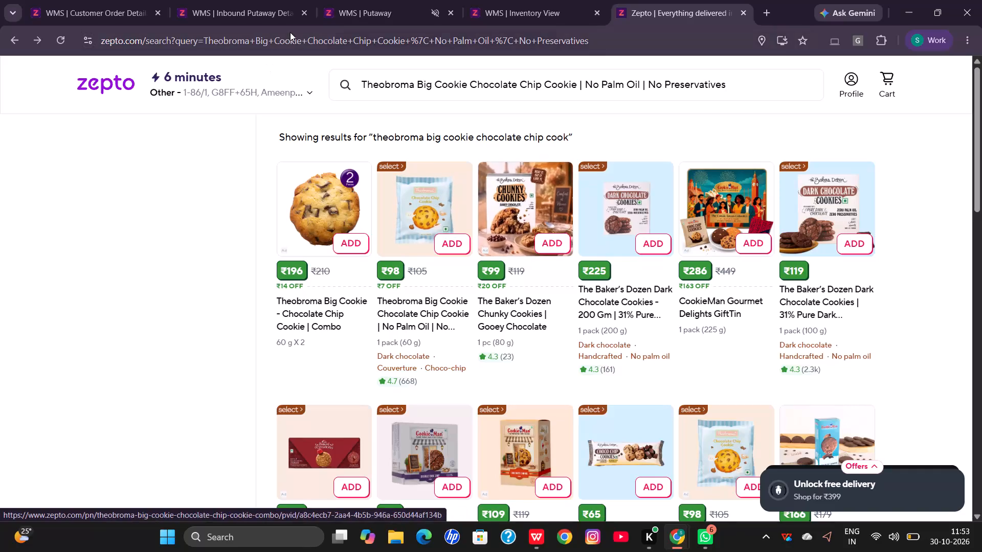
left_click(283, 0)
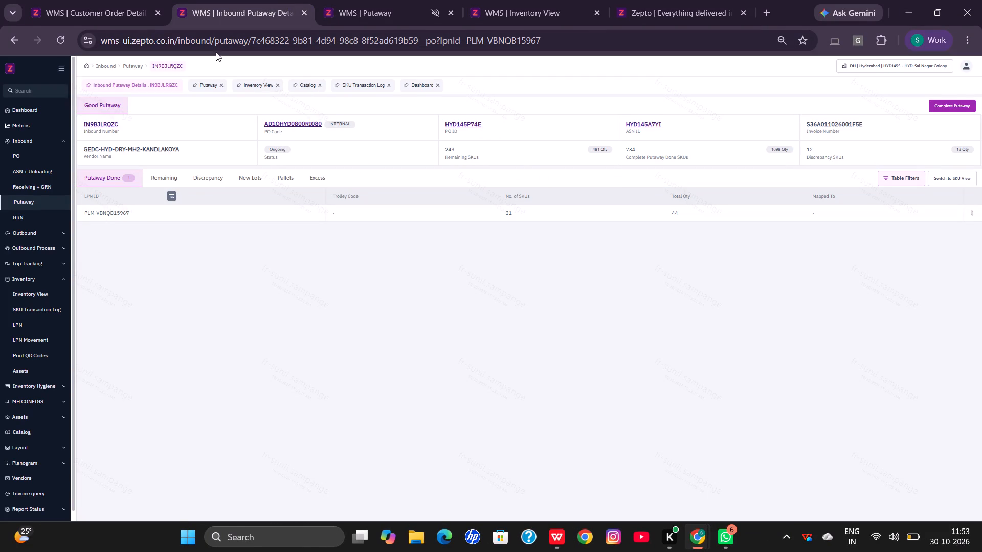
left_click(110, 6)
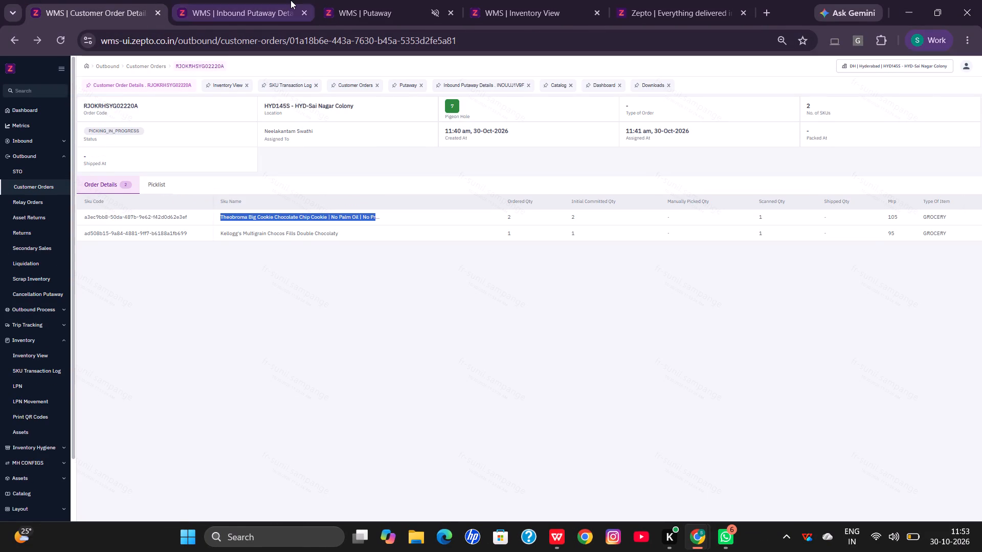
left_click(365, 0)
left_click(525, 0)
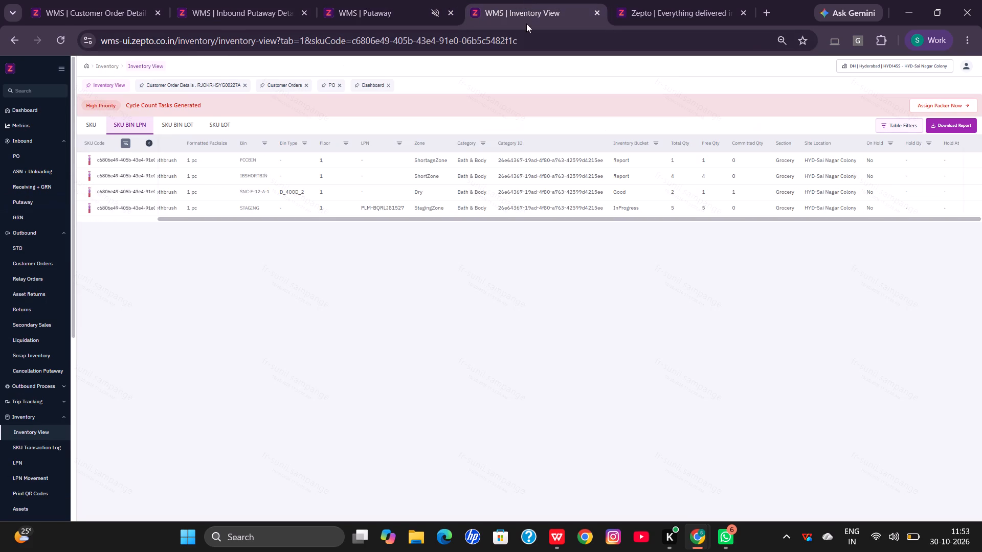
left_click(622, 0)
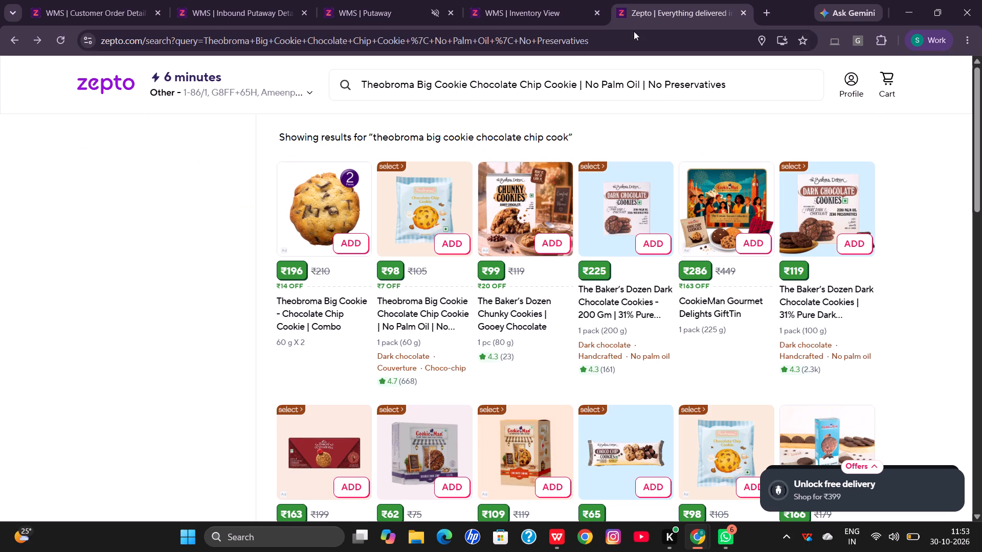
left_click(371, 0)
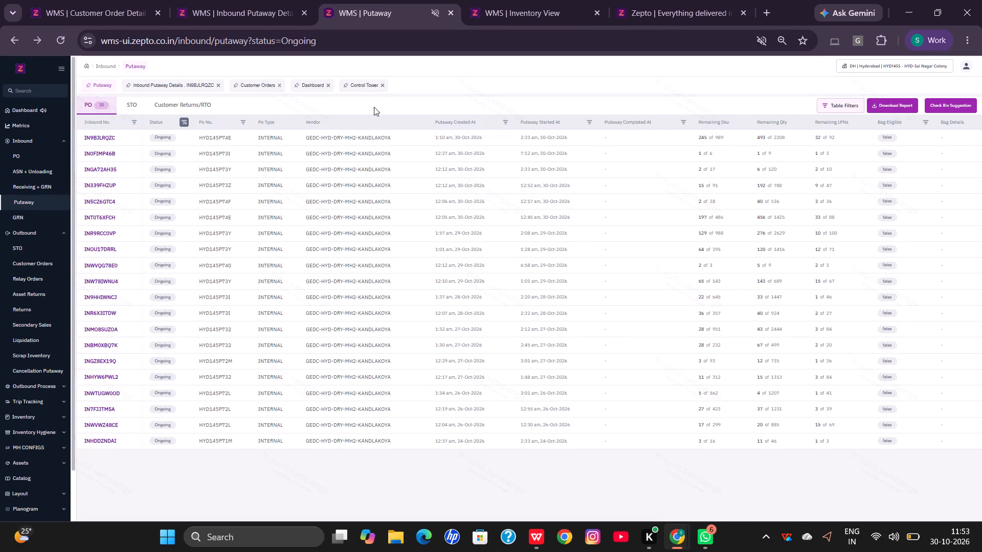
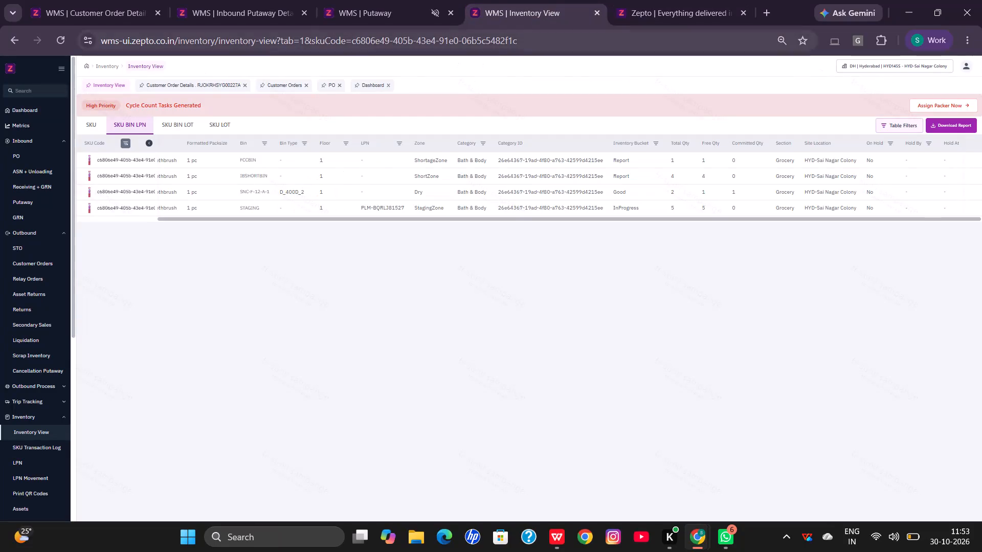
left_click(304, 0)
left_click(127, 0)
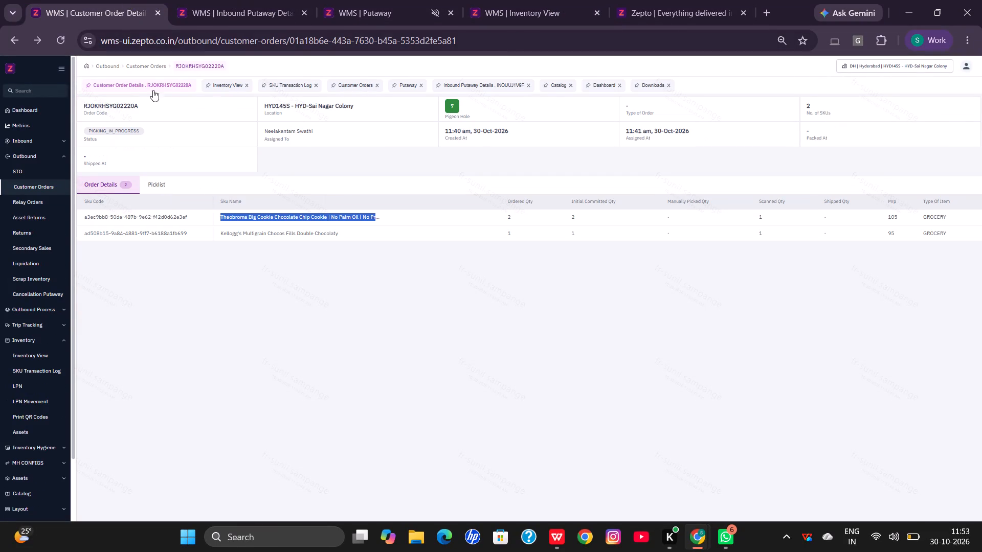
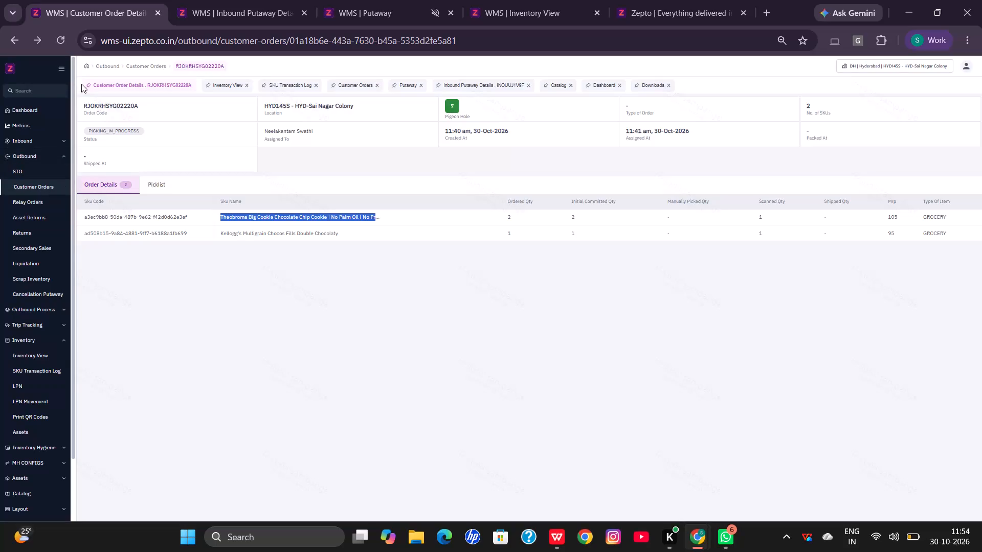
left_click(237, 6)
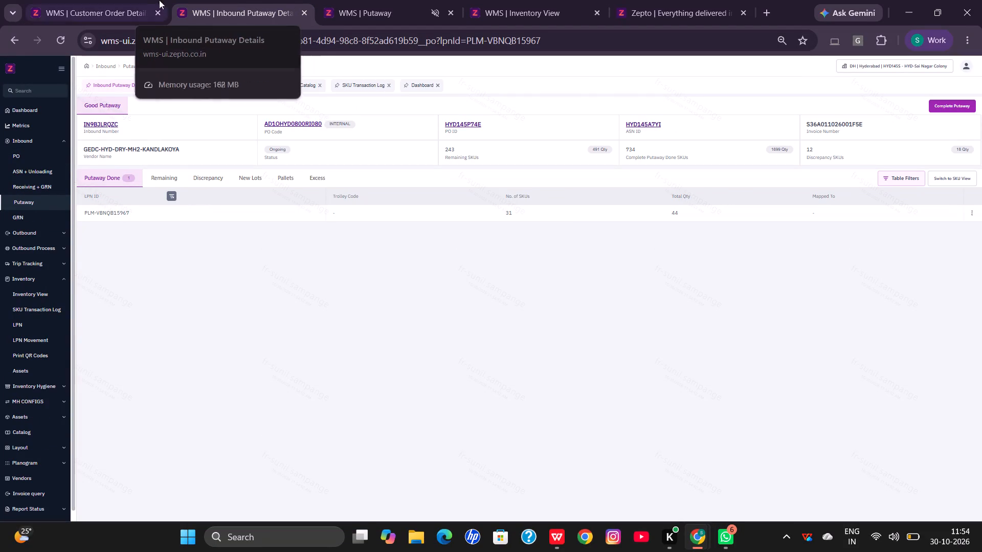
left_click(122, 0)
left_click_drag(112, 5, 114, 28)
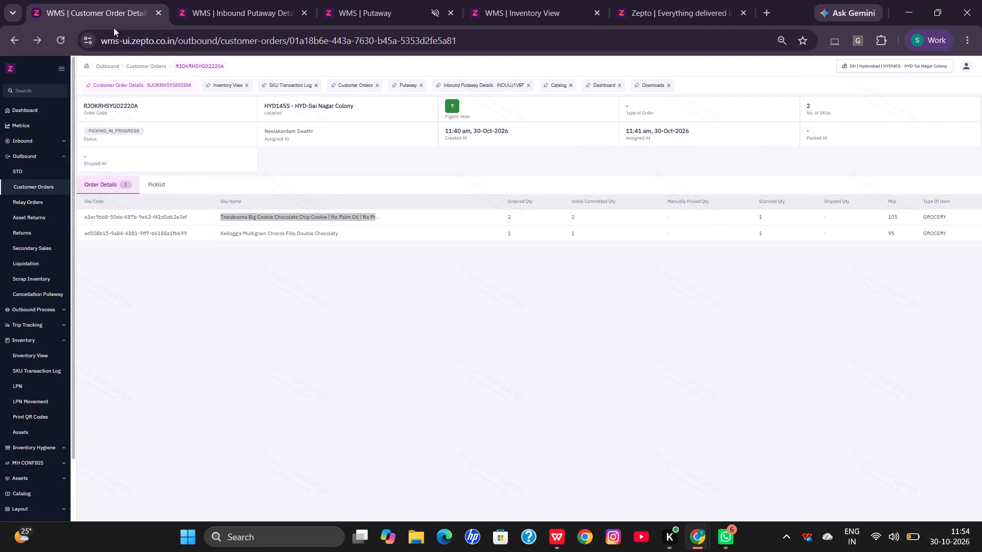
left_click_drag(114, 28, 118, 56)
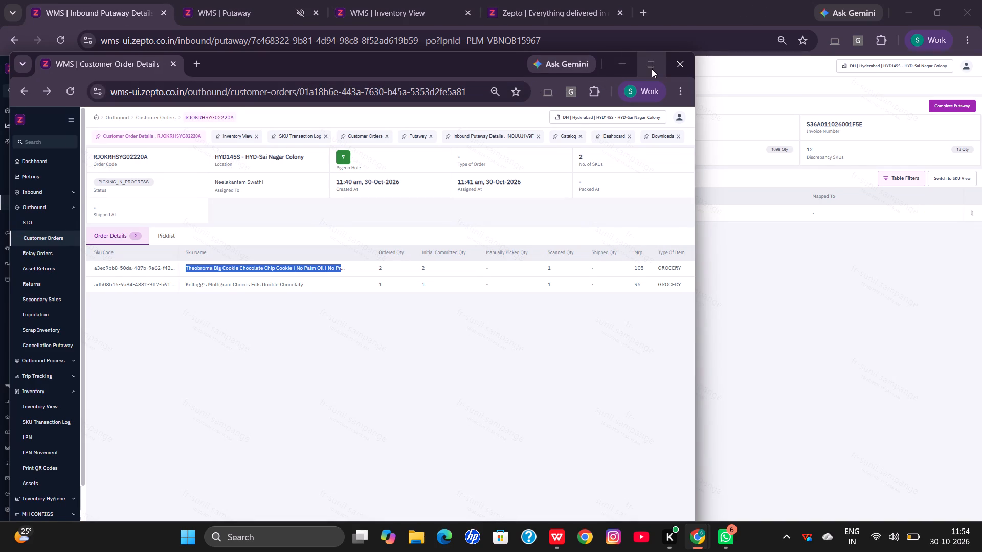
left_click(652, 68)
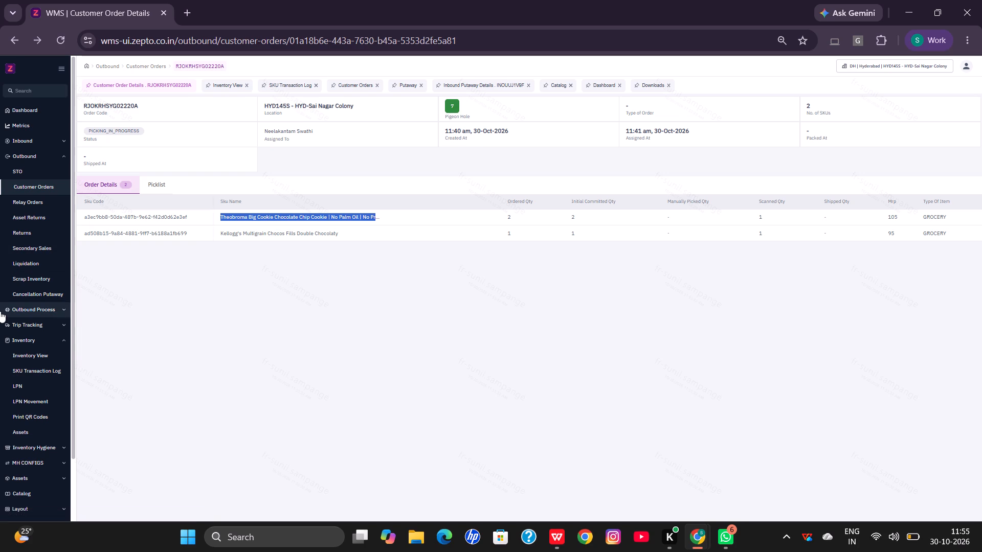
Open WMS in a second browser tab and go to its Inventory View page.
left_click(181, 2)
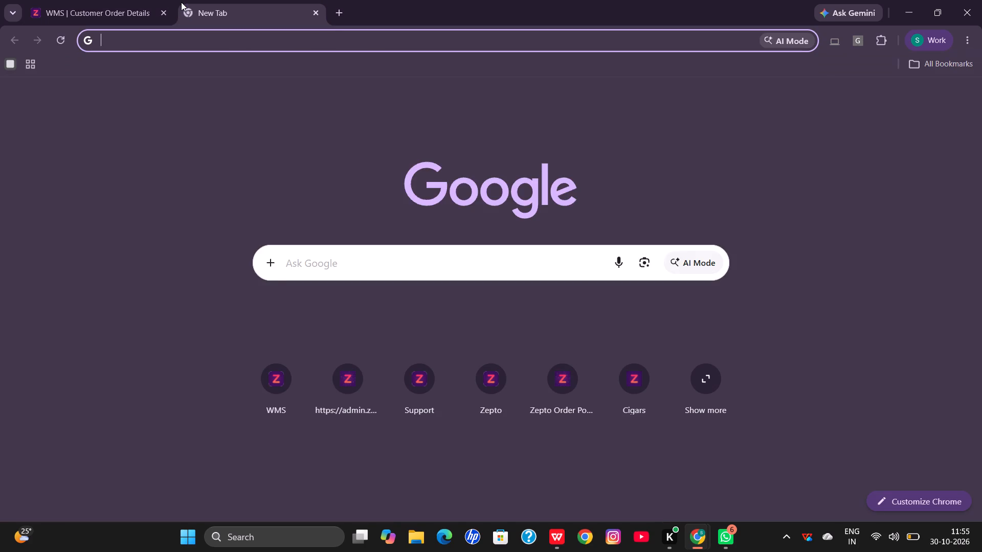
type("WMS")
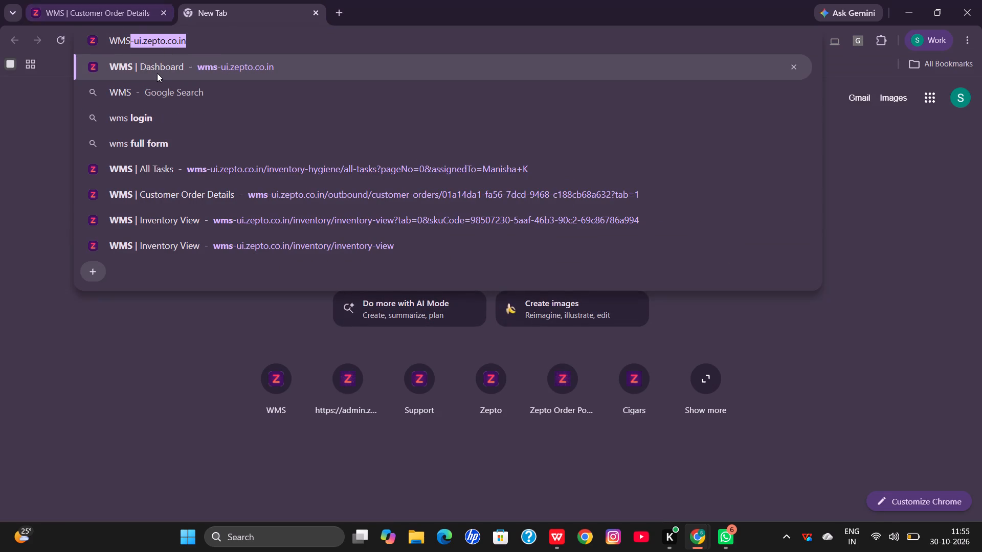
left_click(157, 74)
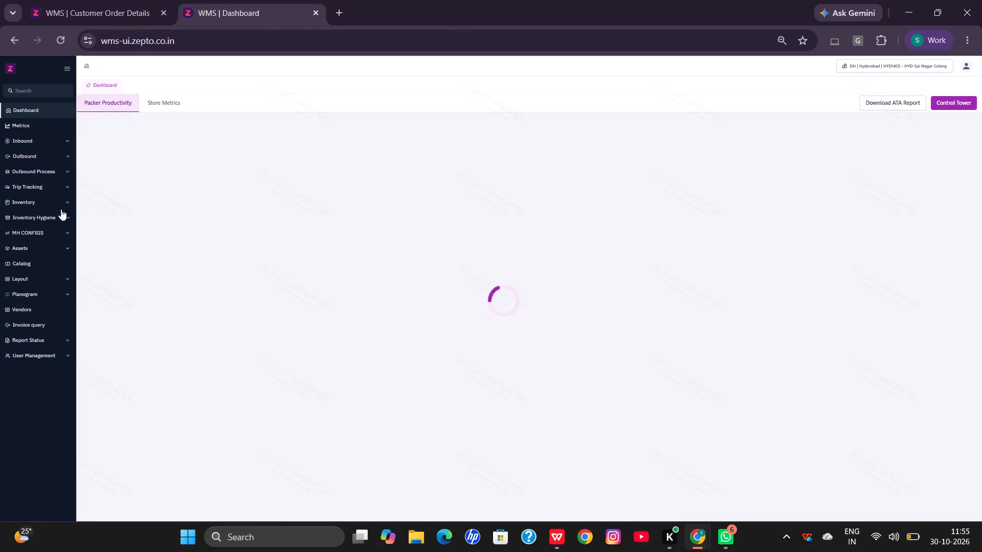
left_click(44, 197)
left_click(38, 214)
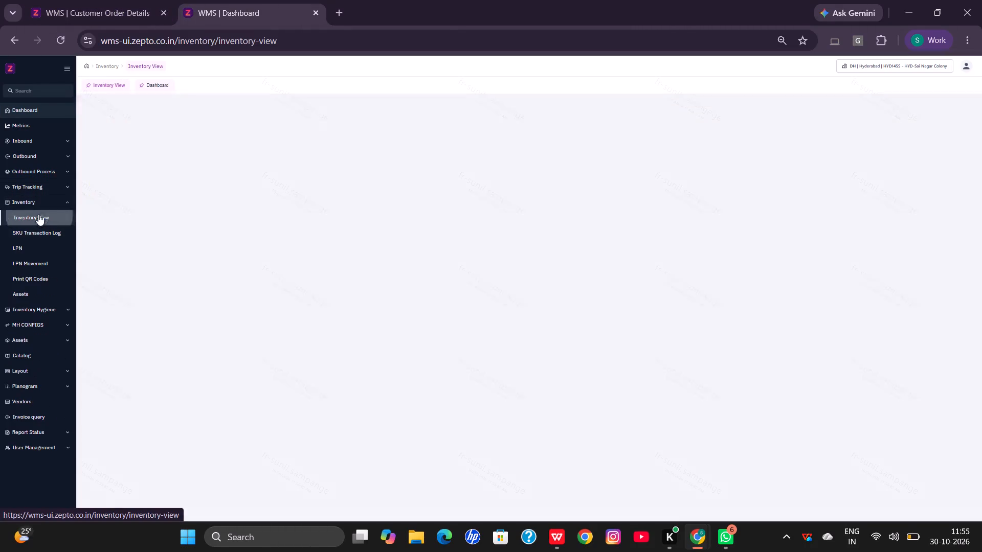
In the original tab, filter the Inventory View's SKU BIN LPN list to bin REINVENTORYBIN.
left_click(104, 0)
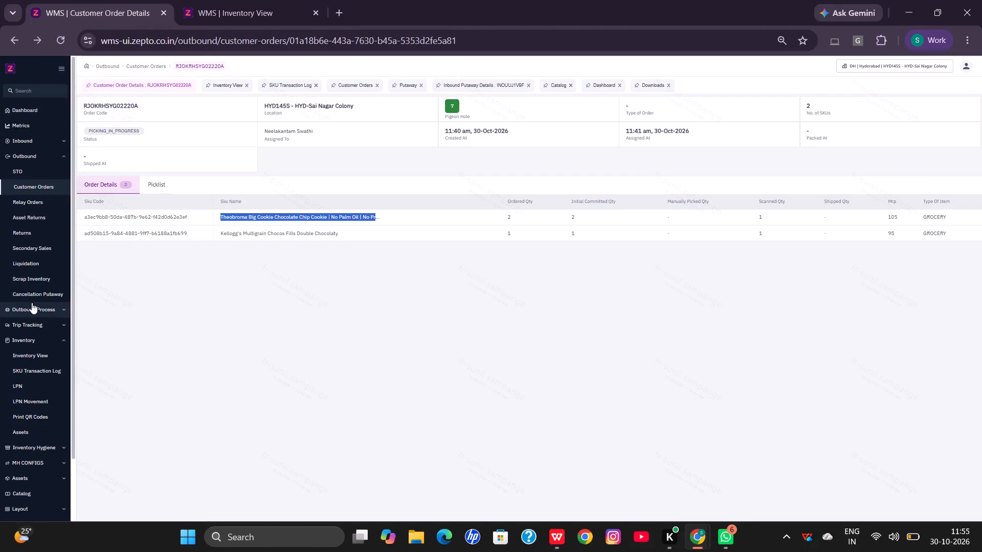
left_click(28, 216)
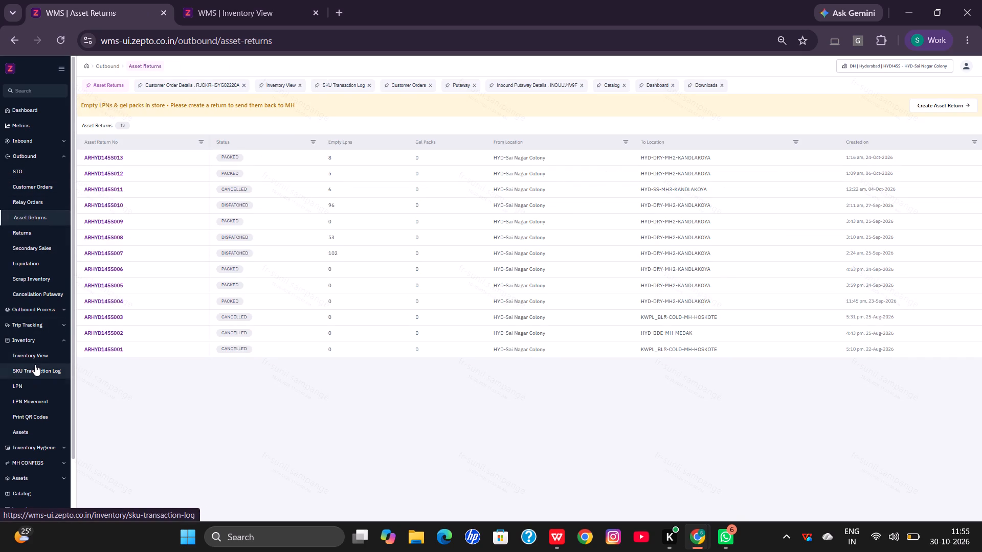
left_click(25, 356)
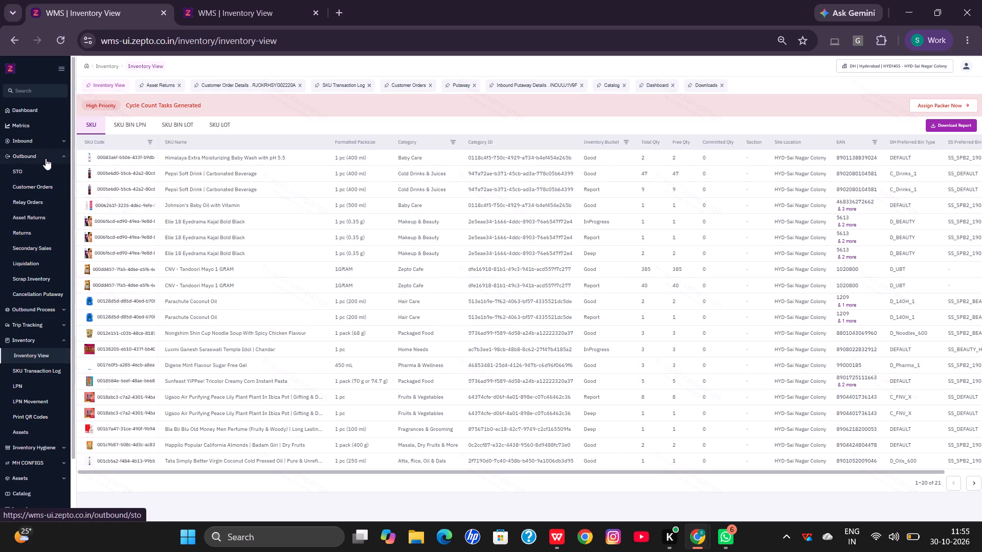
left_click(46, 158)
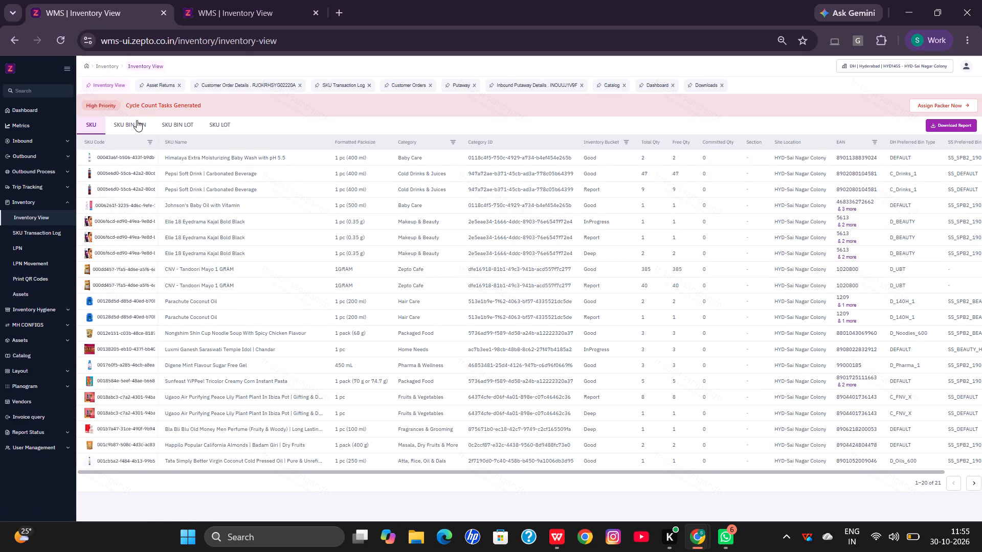
left_click(137, 120)
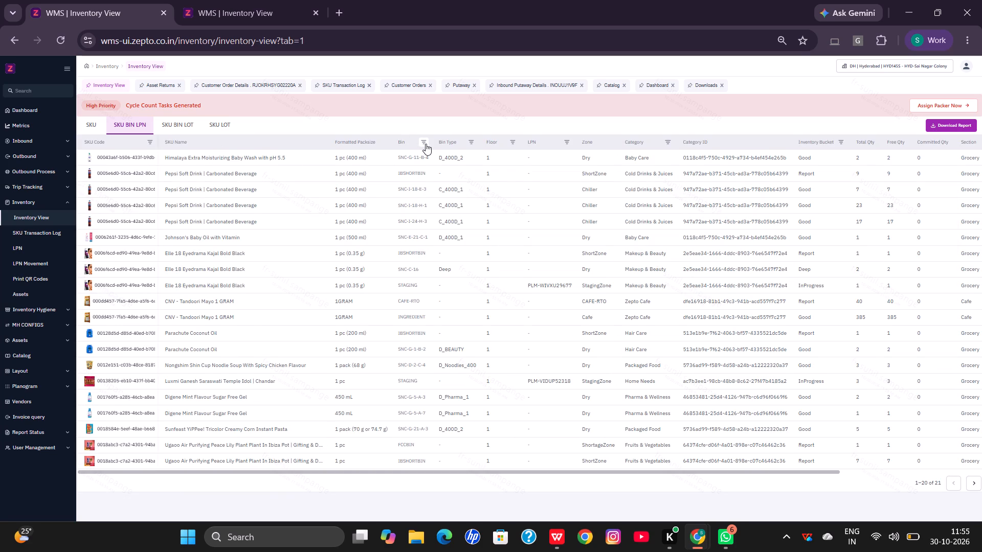
left_click(426, 144)
type("RE")
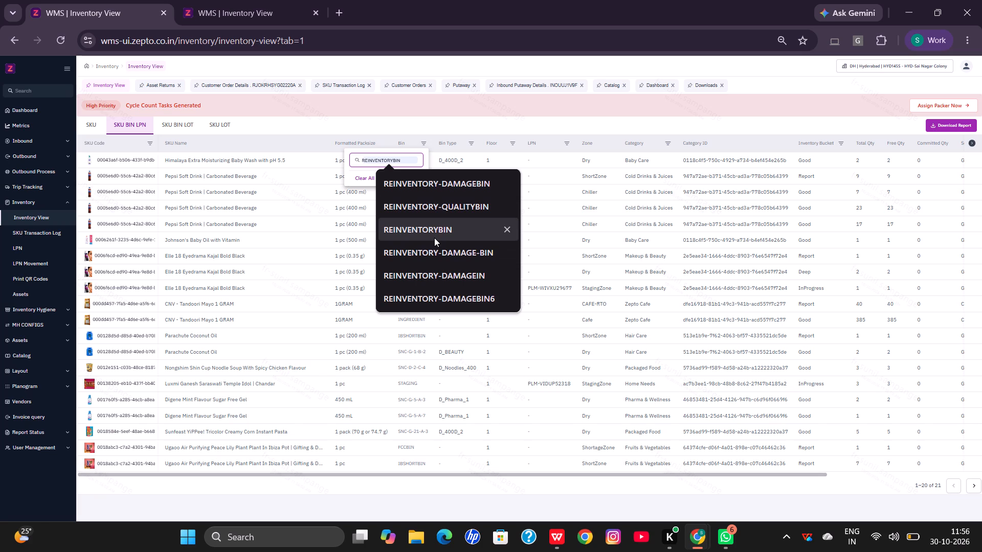
left_click(434, 238)
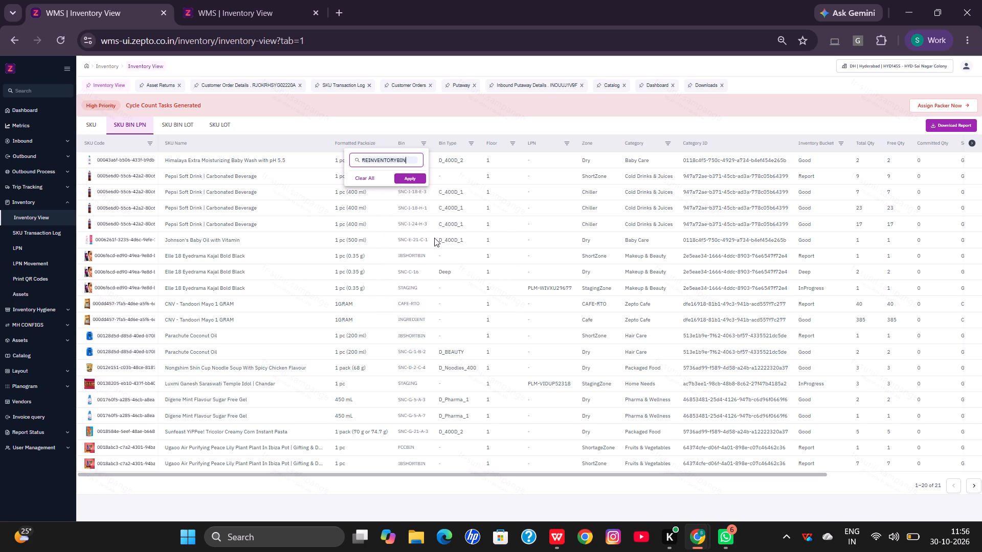
key("Return")
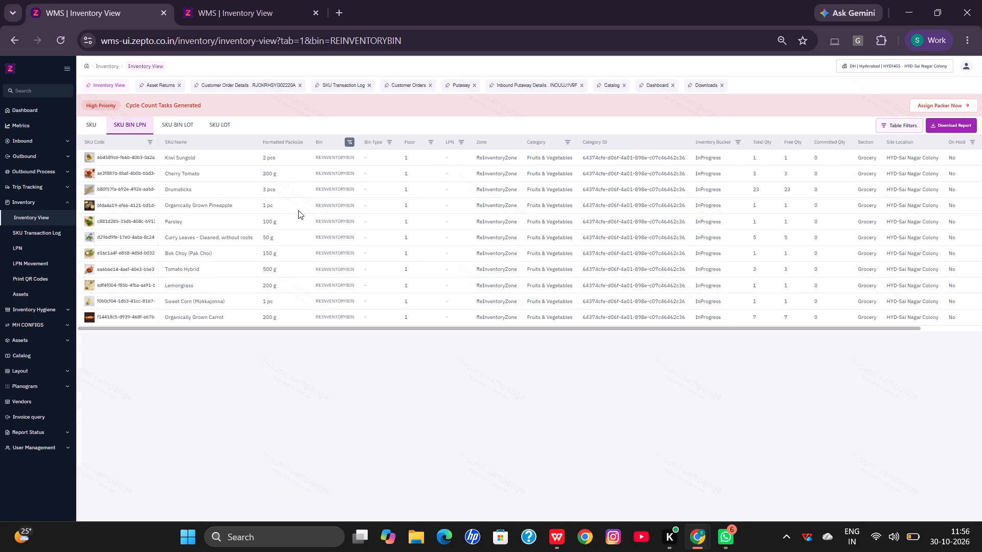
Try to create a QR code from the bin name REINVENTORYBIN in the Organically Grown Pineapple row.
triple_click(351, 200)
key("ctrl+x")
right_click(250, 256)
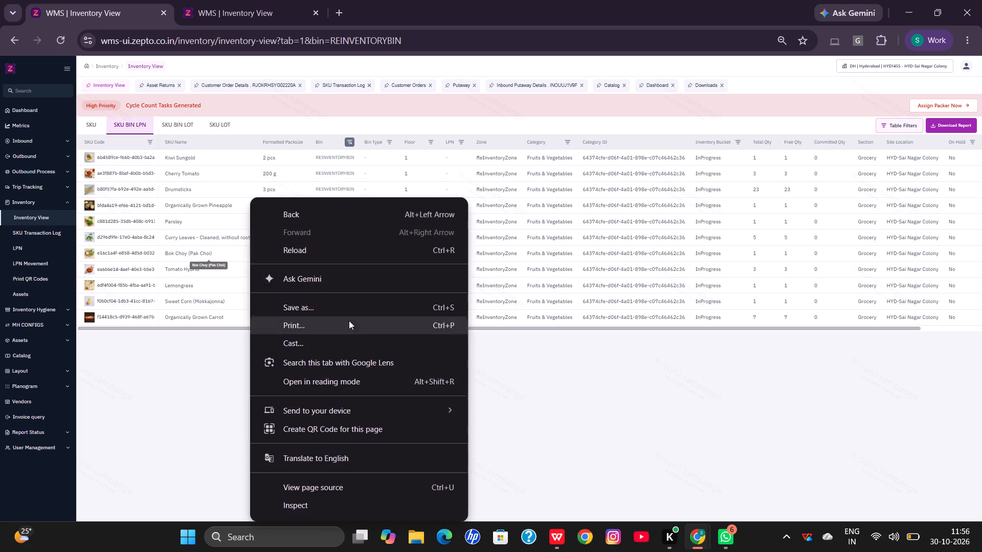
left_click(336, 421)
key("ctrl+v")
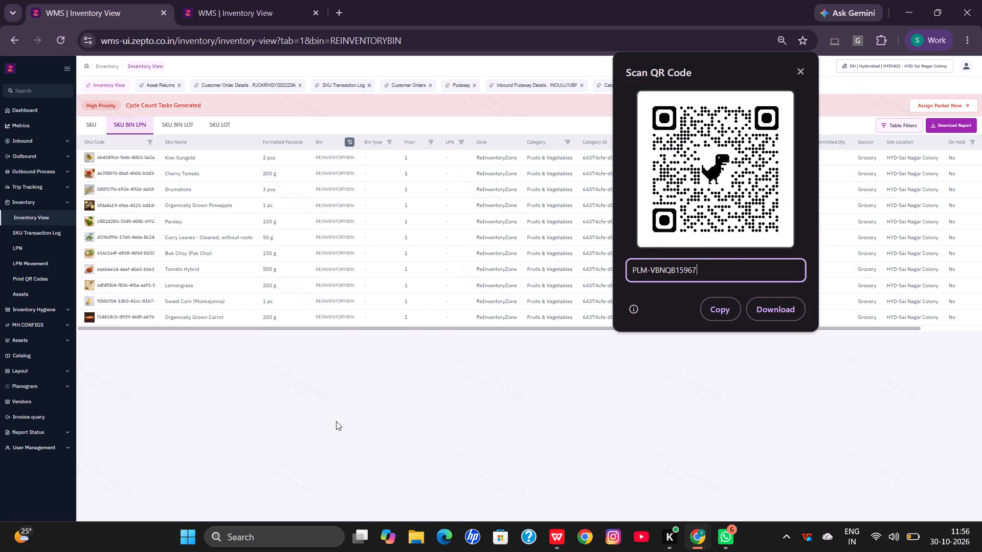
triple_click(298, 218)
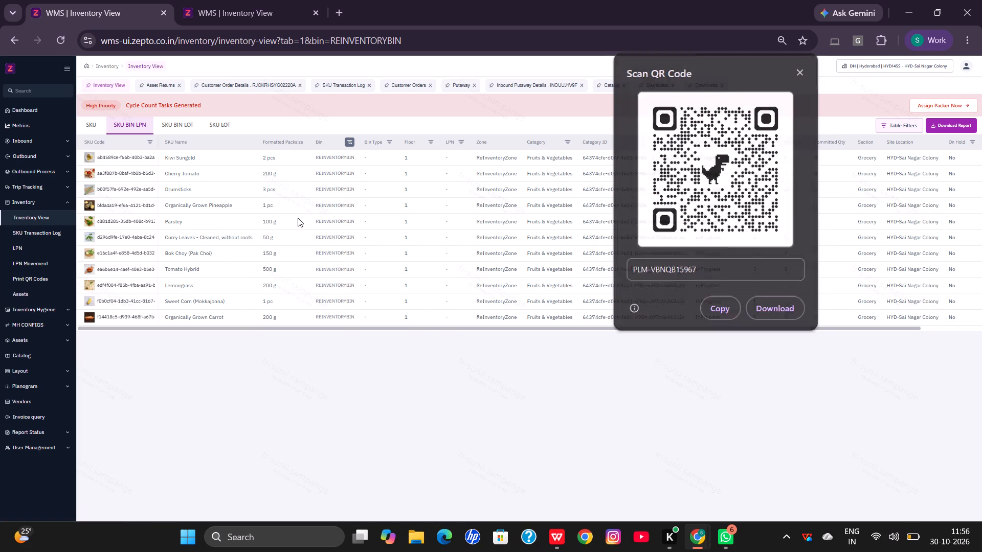
Copy the bin name from the Parsley row and create a QR code containing REINVENTORYBIN.
triple_click(327, 220)
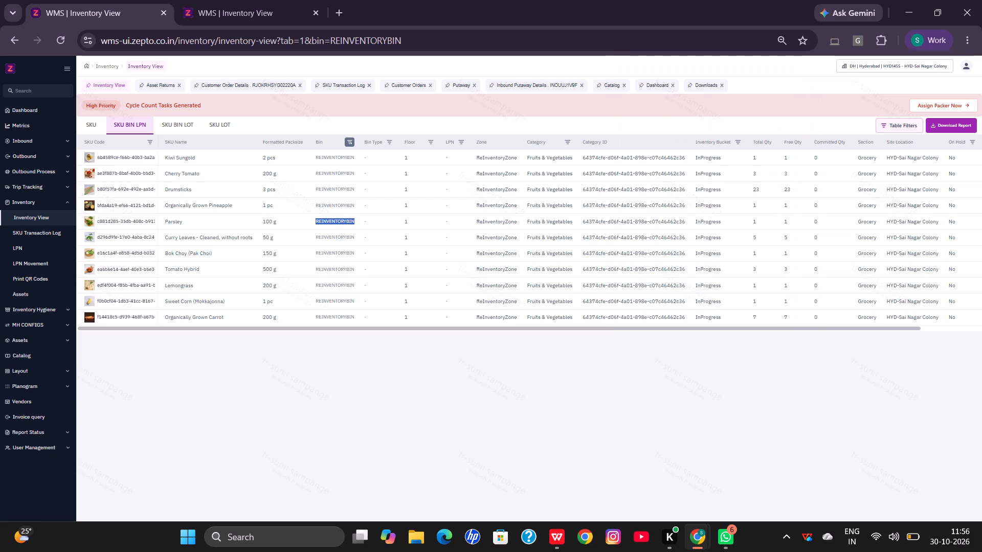
key("ctrl+c")
key("ctrl+c")
right_click(313, 274)
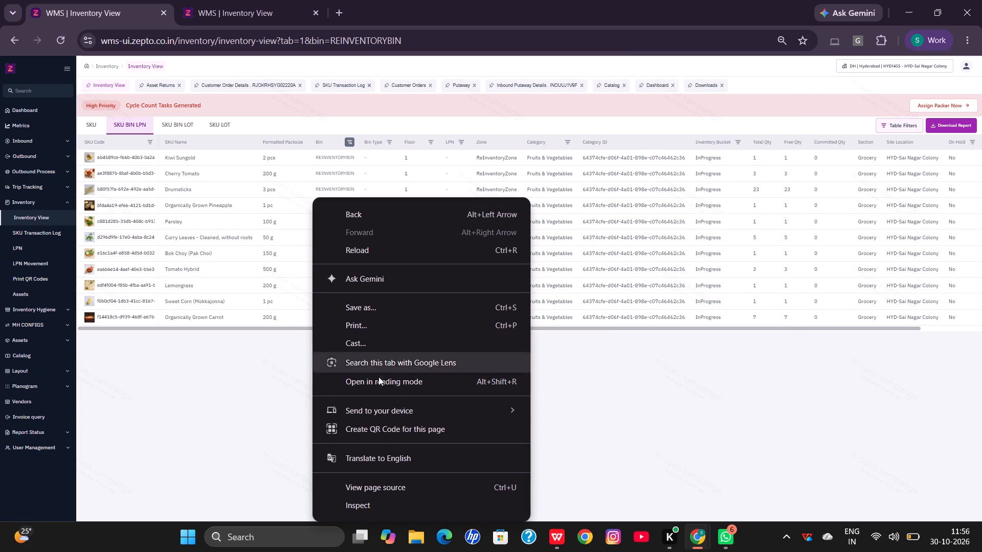
left_click(372, 421)
key("ctrl+v")
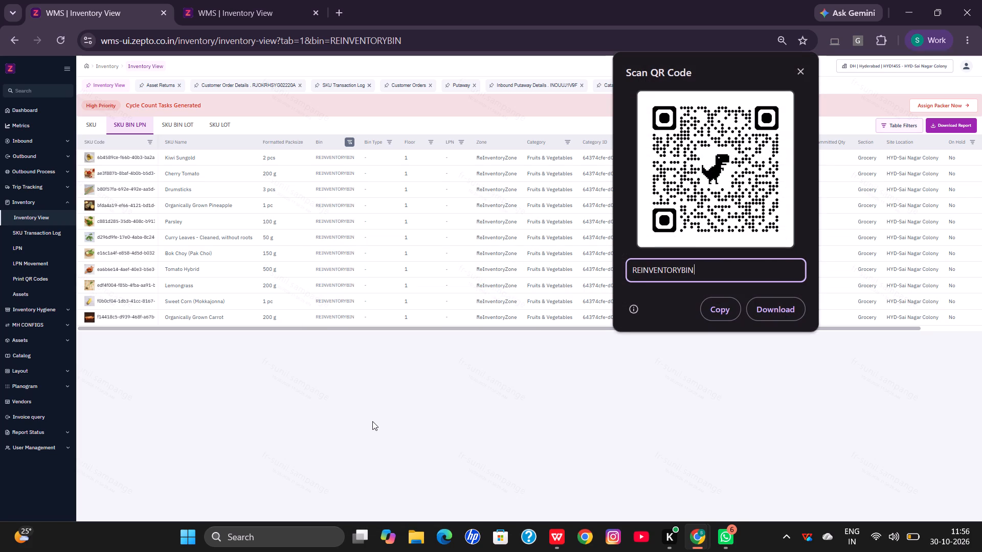
Create a QR code containing the Organically Grown Carrot's SKU code, f14418c5-d939-468f-a67b-19c79fd113ec.
double_click(133, 311)
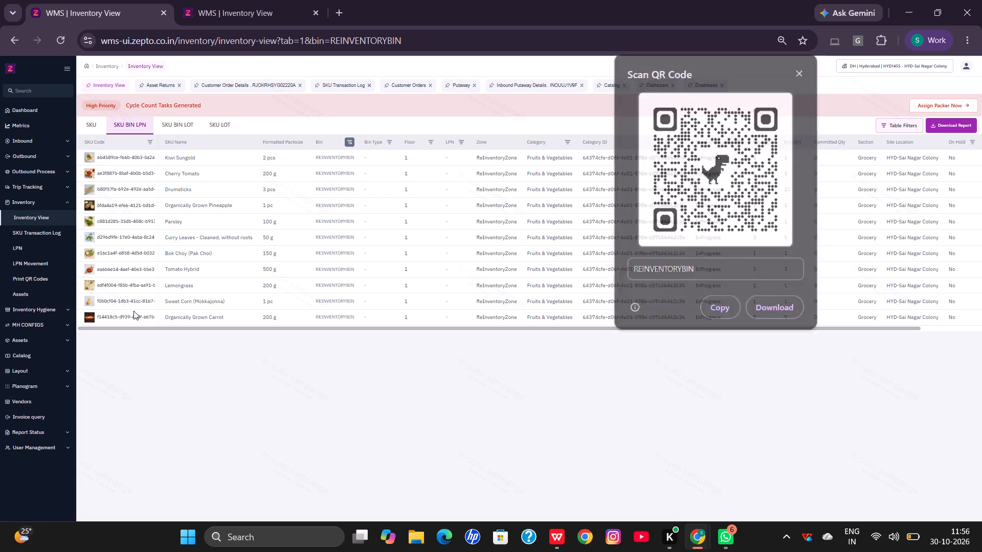
triple_click(133, 311)
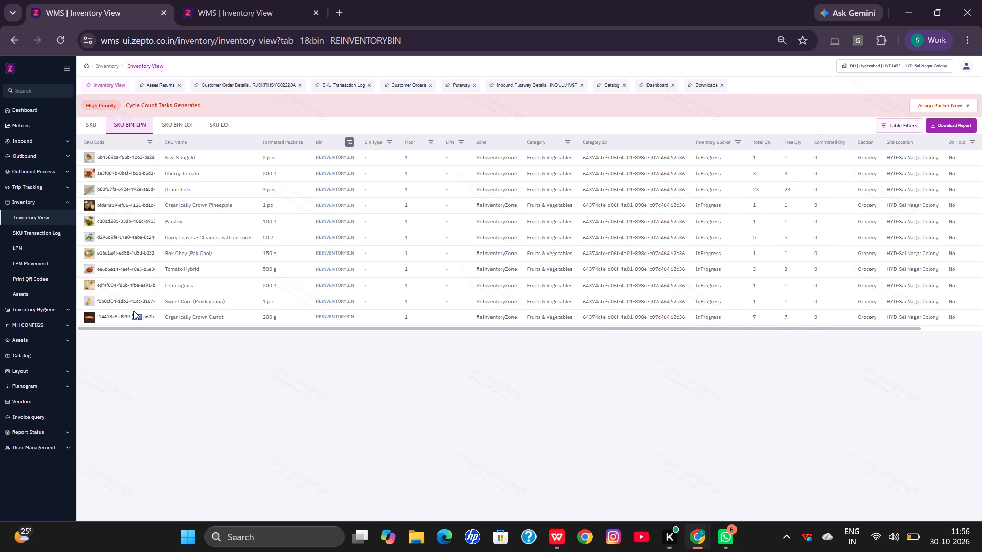
key("ctrl+c")
key("ctrl+c")
right_click(216, 352)
left_click(261, 261)
key("ctrl+v")
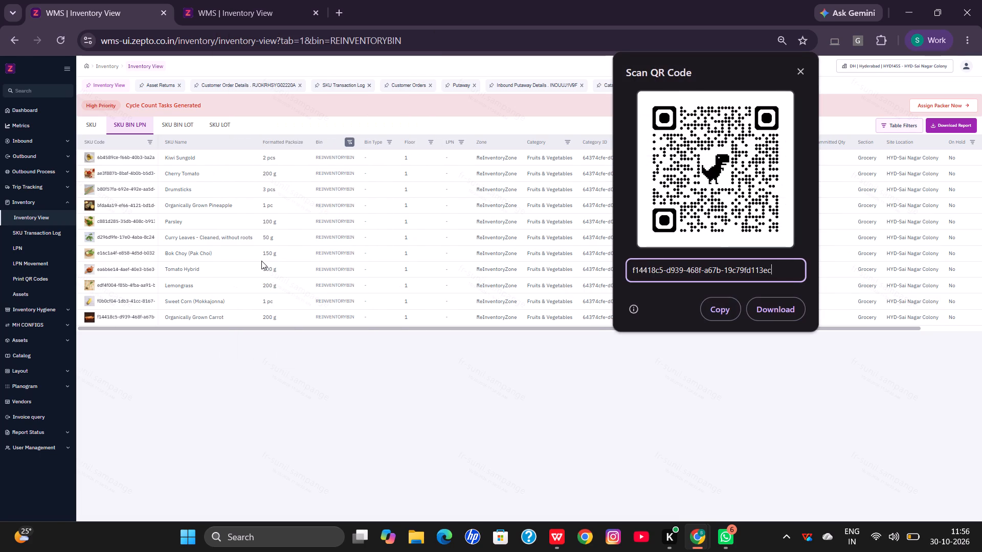
Copy the Organically Grown Carrot's SKU code and filter the second tab's Inventory View SKU list by it.
left_click(141, 315)
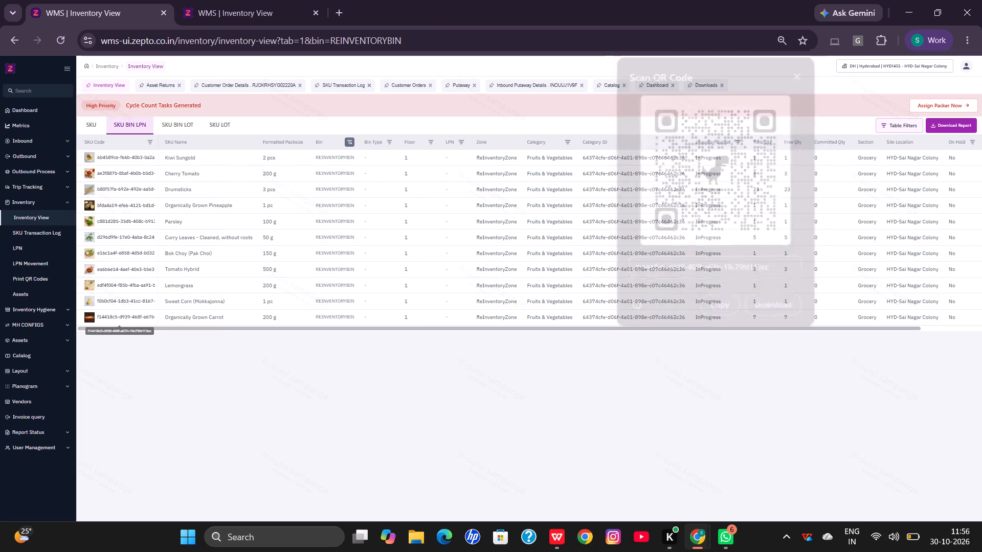
triple_click(128, 314)
key("ctrl+c")
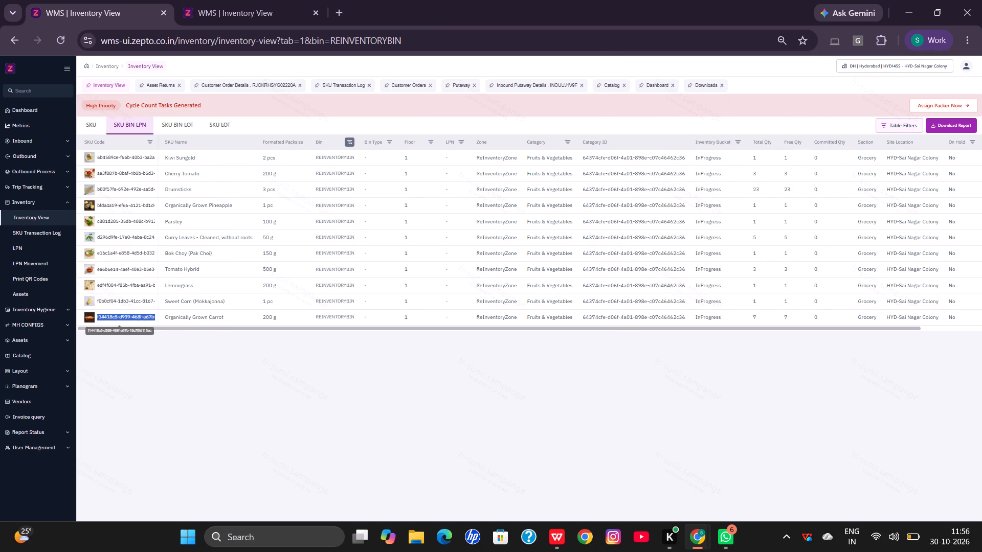
key("ctrl+c")
key("Tab")
key("ctrl+Tab")
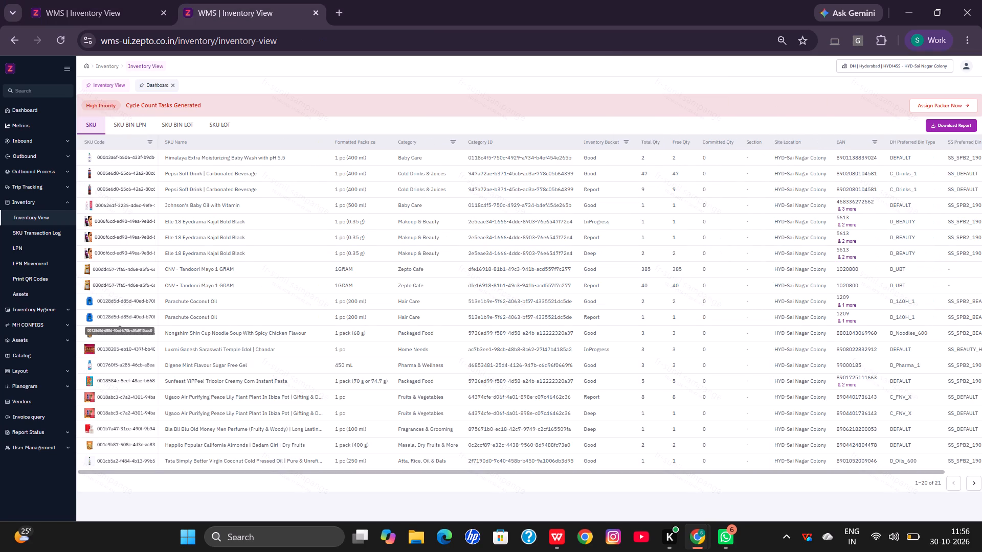
left_click(151, 146)
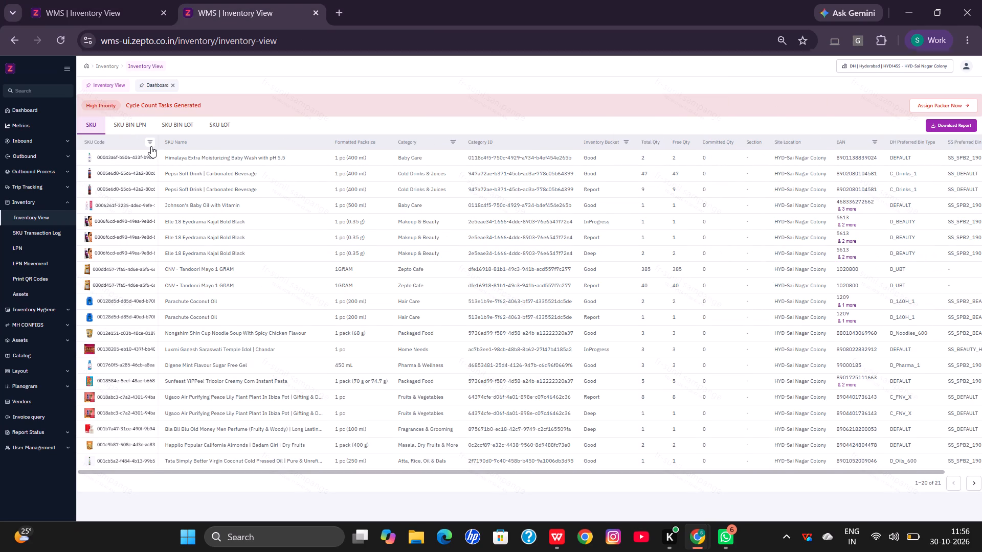
key("ctrl+v")
key("Return")
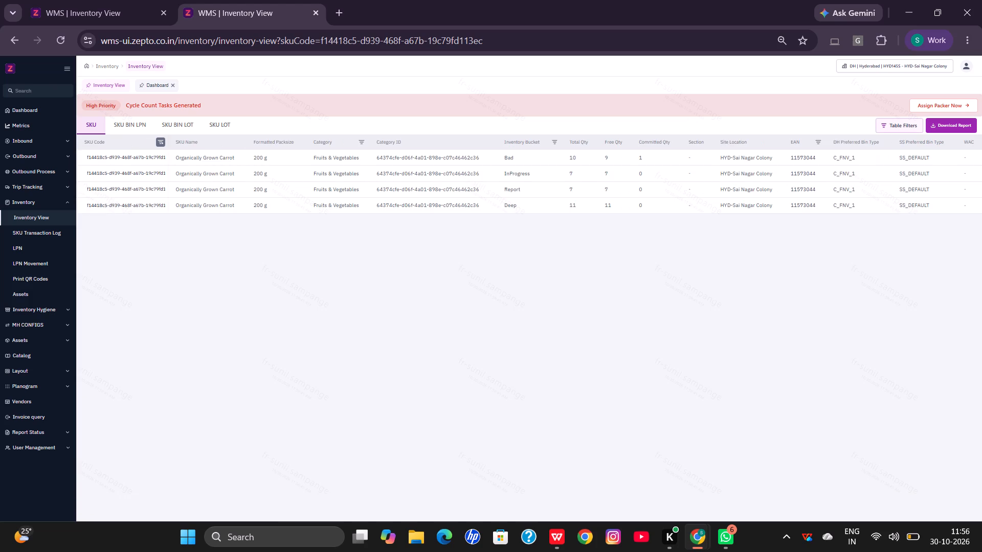
Create a QR code for the Organically Grown Carrot's EAN, 11573044, from its InProgress row.
double_click(780, 175)
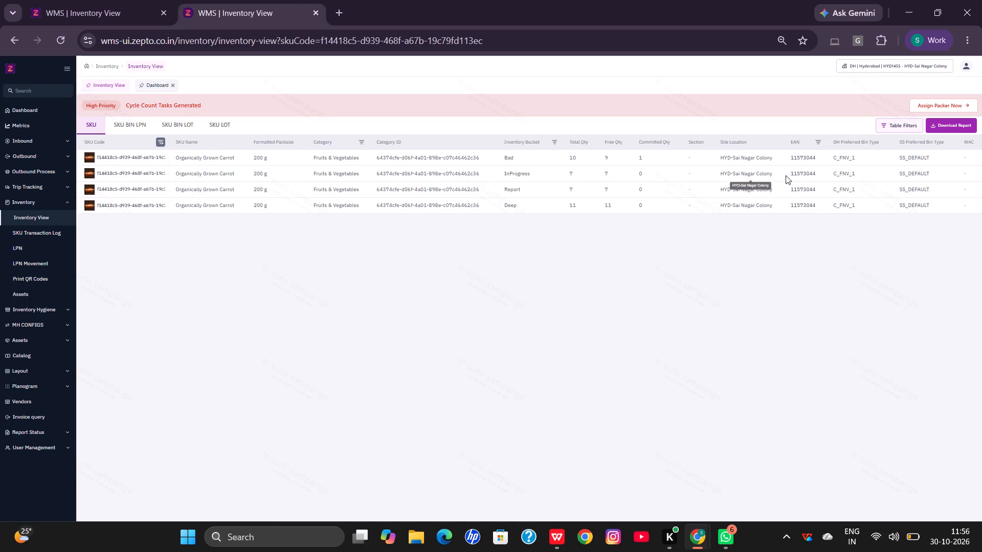
triple_click(795, 176)
right_click(716, 260)
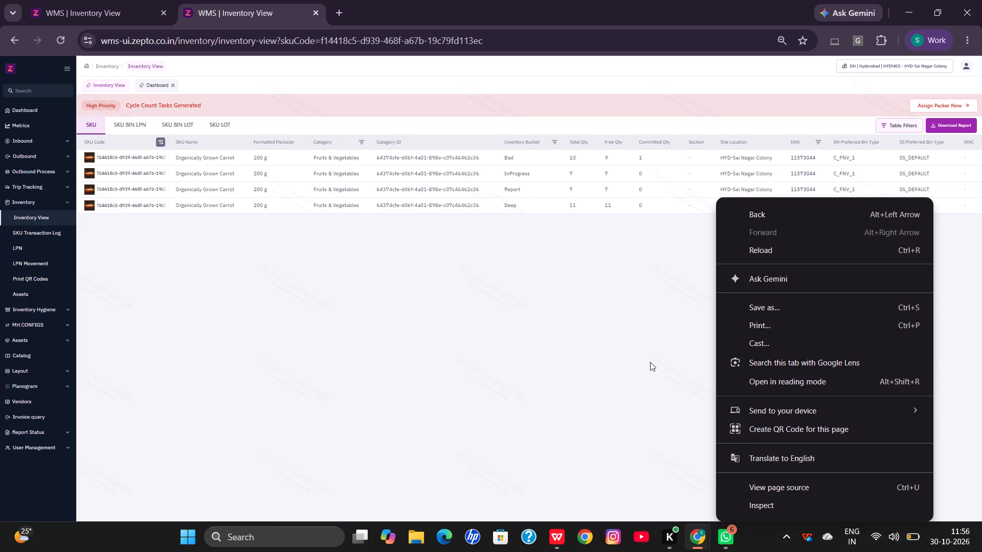
left_click(768, 424)
key("s")
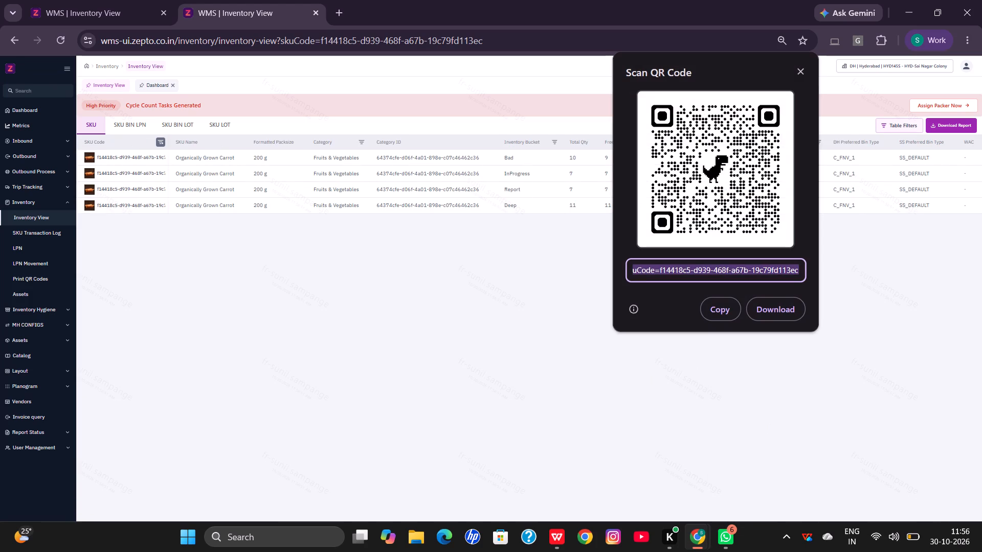
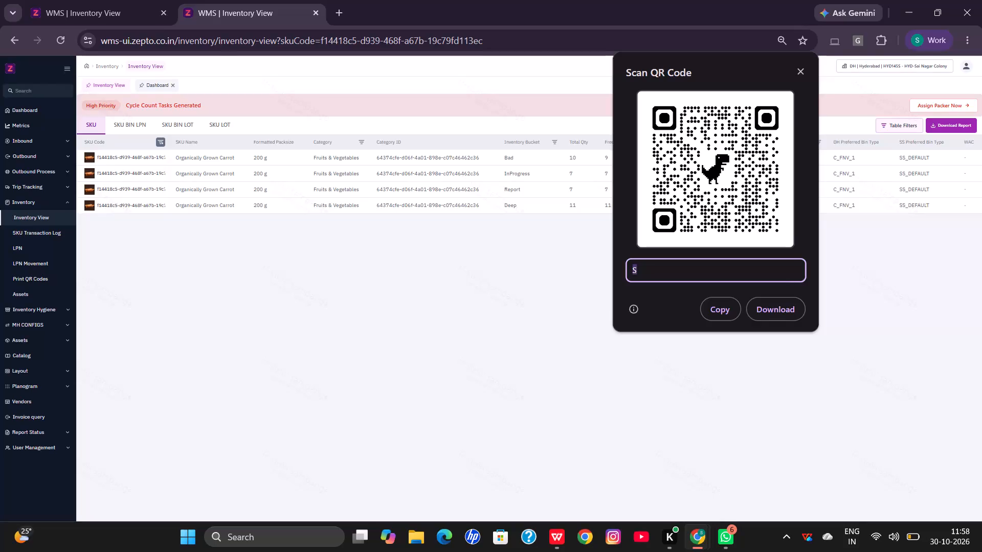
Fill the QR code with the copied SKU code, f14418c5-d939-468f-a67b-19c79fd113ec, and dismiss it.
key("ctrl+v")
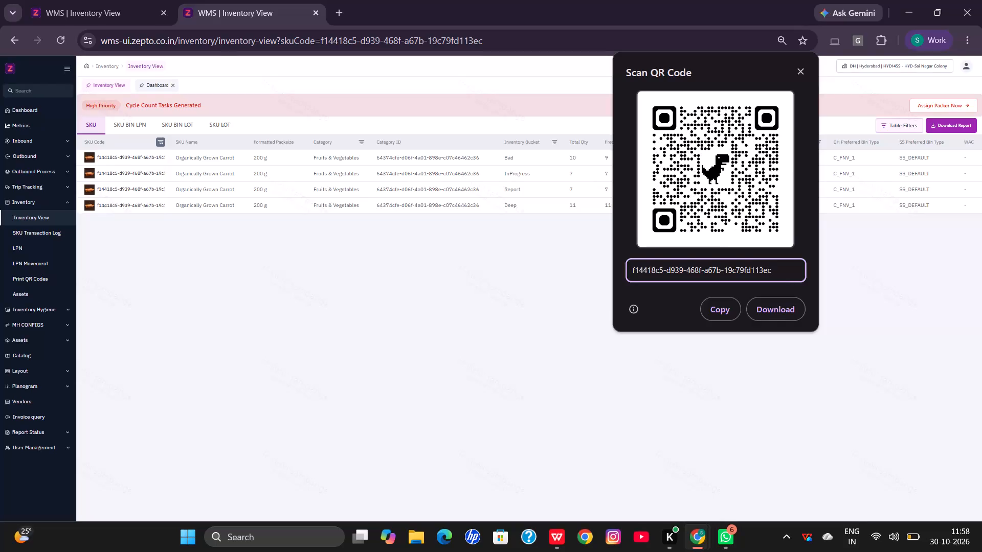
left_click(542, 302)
Copy the Organically Grown Carrot's EAN from its Report row and create a QR code containing 11573044.
double_click(800, 184)
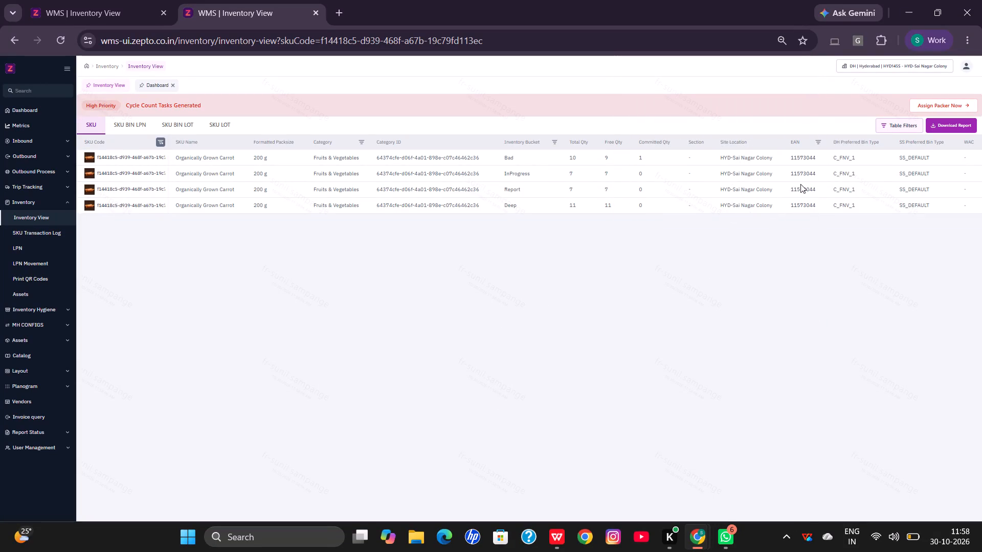
key("ctrl+c")
key("ctrl+c")
key("ctrl+c")
key("ctrl+c")
key("ctrl+c")
key("ctrl+c")
key("ctrl+c")
key("ctrl+c")
right_click(701, 291)
left_click(760, 420)
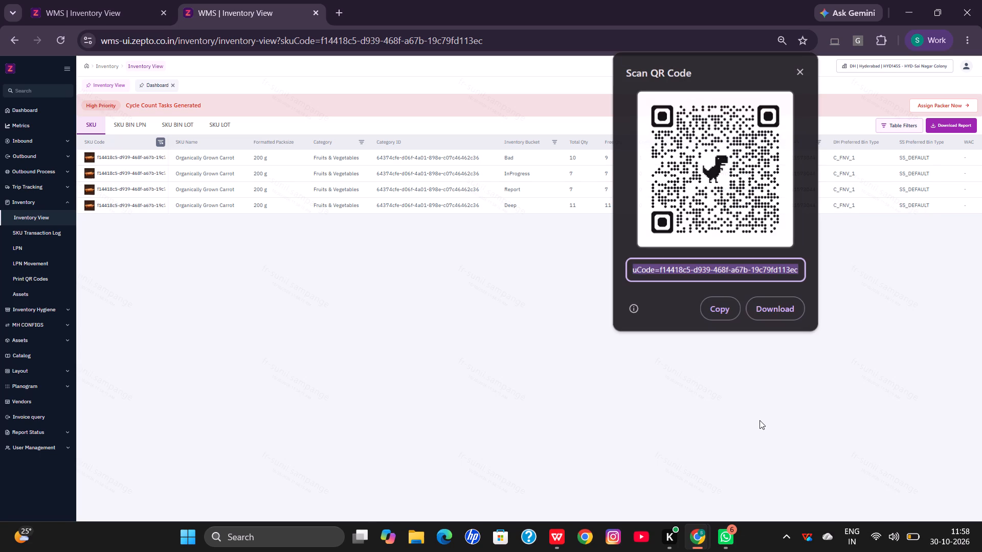
key("ctrl+v")
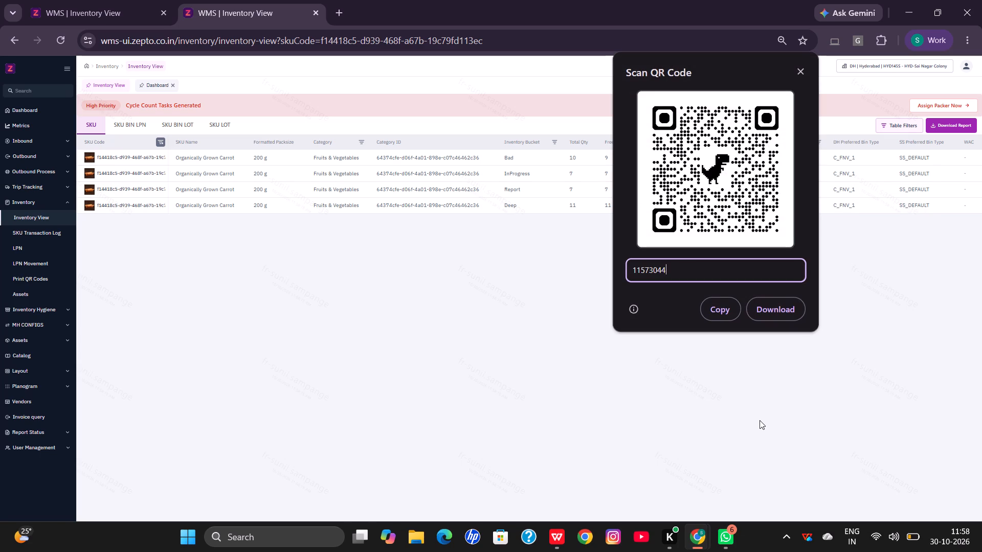
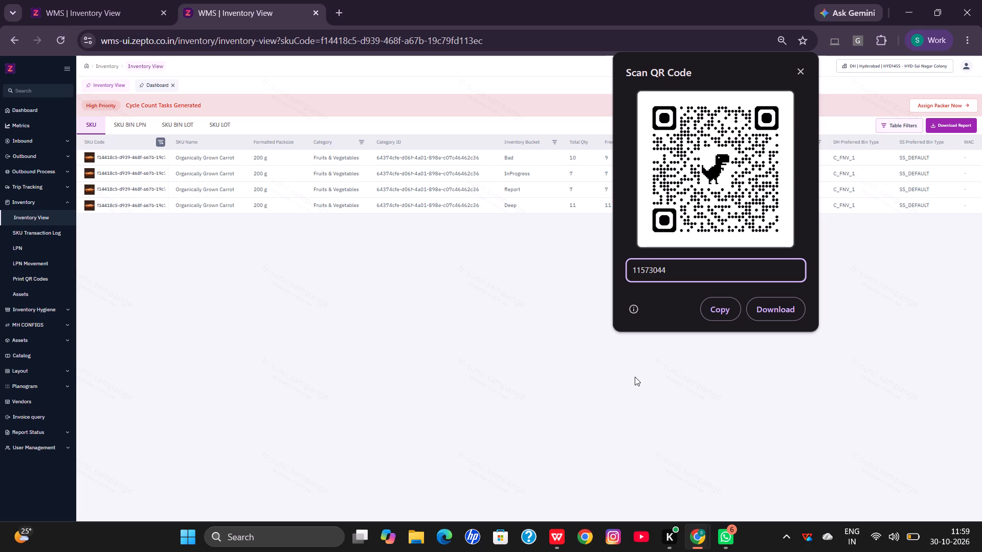
Copy the SKU code of Sweet Corn (Mokkajonna) from the REINVENTORYBIN inventory list.
key("ctrl+Tab")
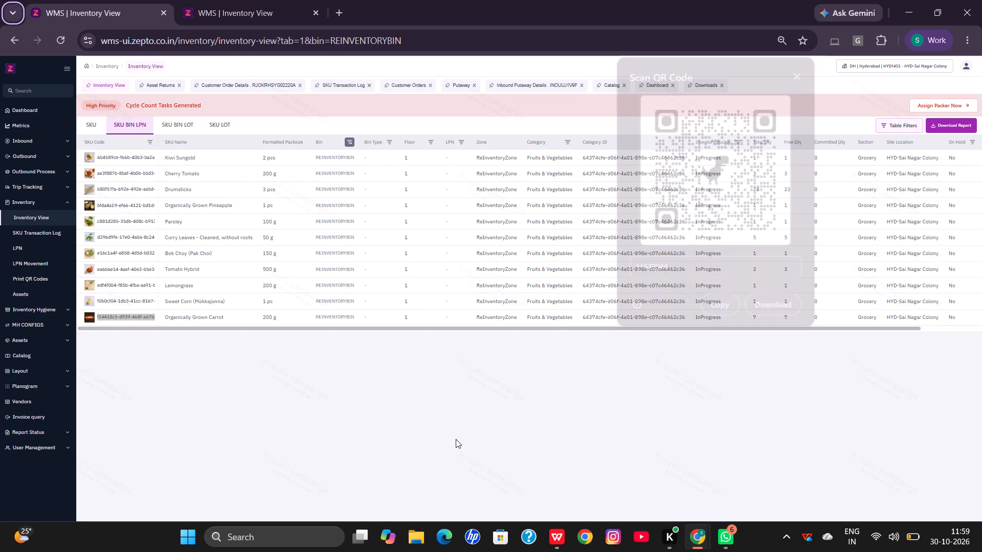
triple_click(114, 300)
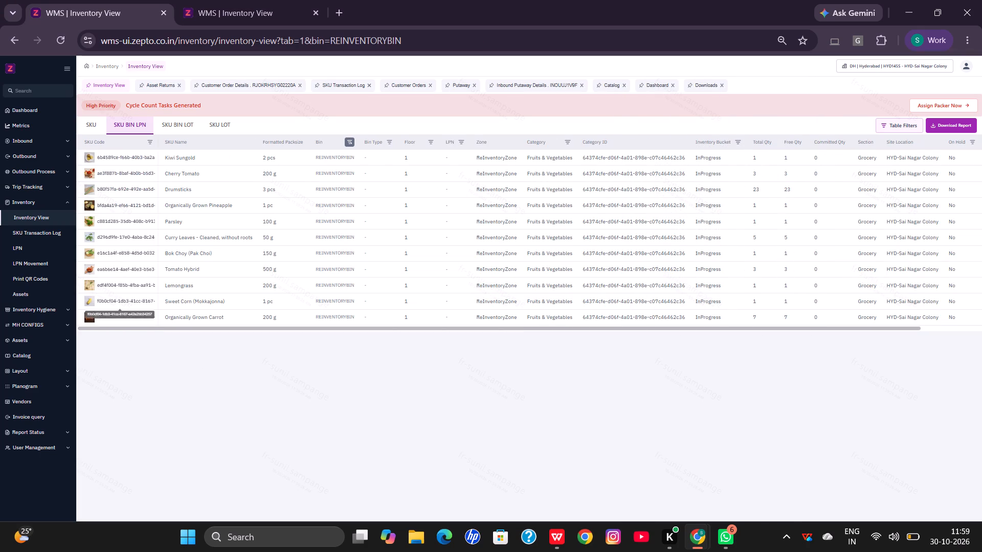
key("ctrl+c")
key("ctrl+c")
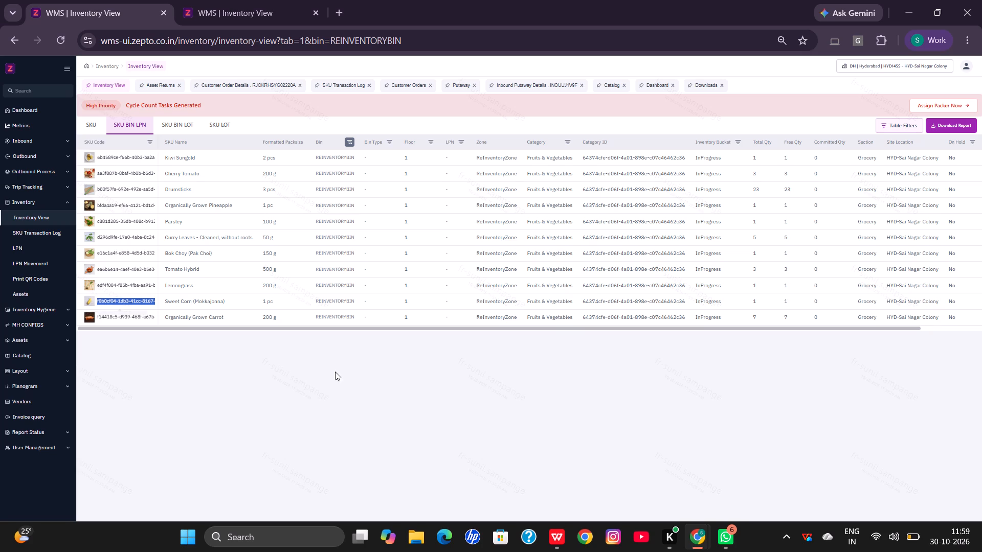
Open the SKU Code filter in the other inventory view, which lists the Organically Grown Carrot.
key("ctrl+Tab")
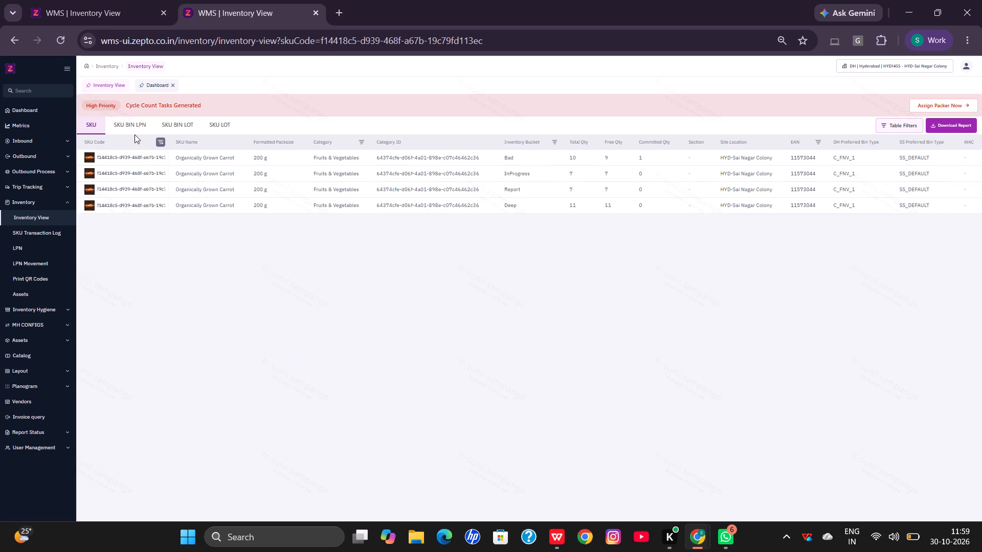
left_click(158, 136)
double_click(158, 136)
left_click(188, 249)
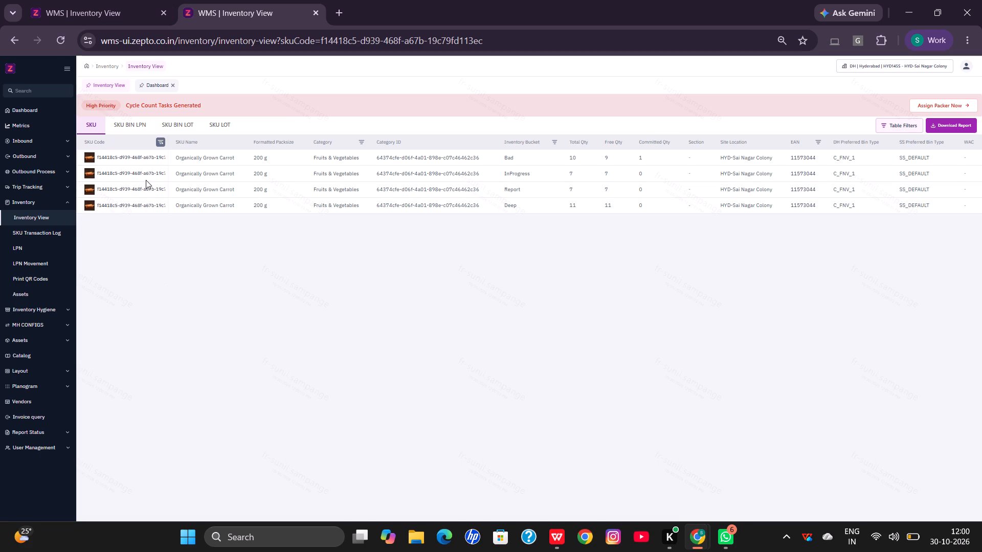
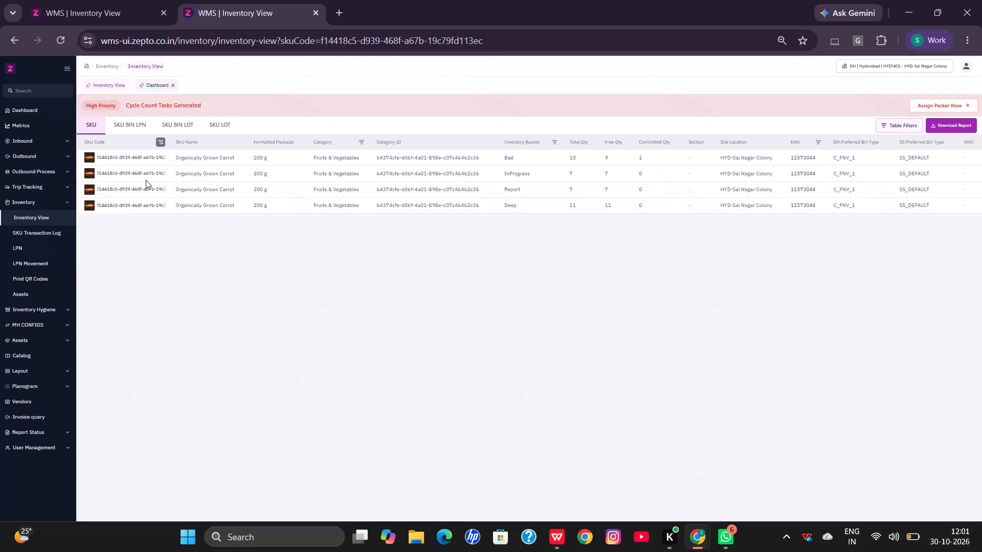
Copy the Sweet Corn (Mokkajonna) SKU code from the REINVENTORYBIN list and filter the other inventory view's SKU list by it.
key("ctrl+Tab")
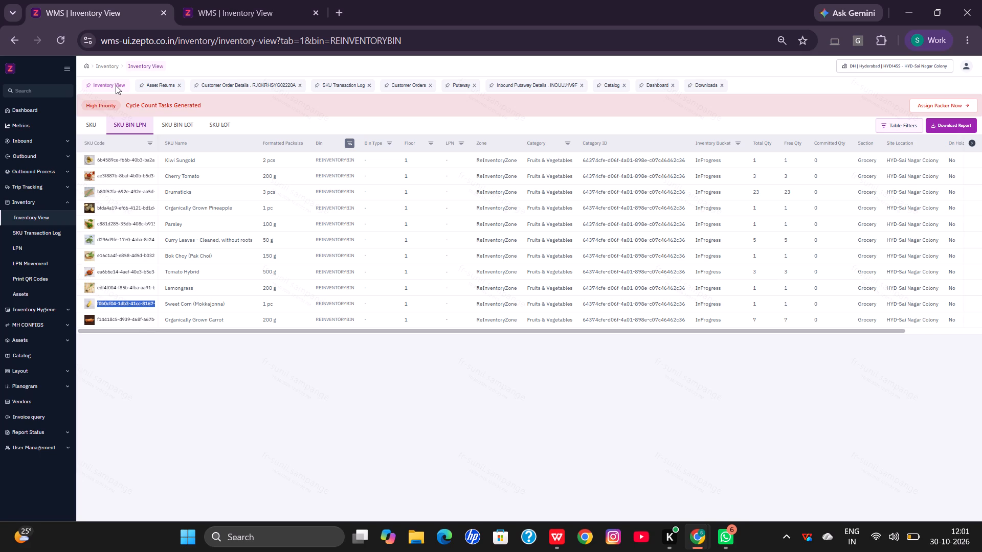
key("ctrl+c")
key("ctrl+c")
key("ctrl+Tab")
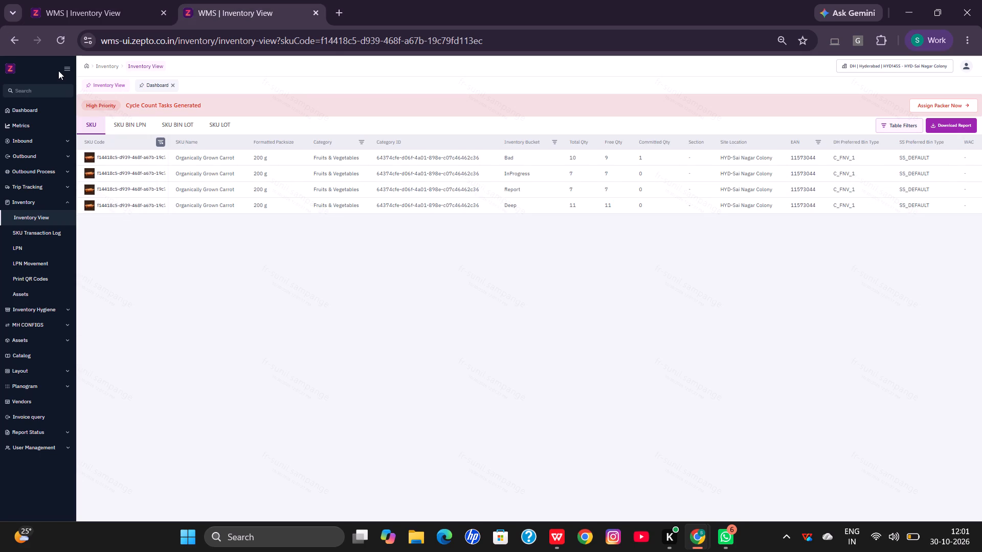
left_click_drag(166, 144, 159, 141, "ctrl")
left_click(159, 141, "ctrl")
key("ctrl+a")
key("ctrl+a")
key("ctrl+v")
key("ctrl+Return")
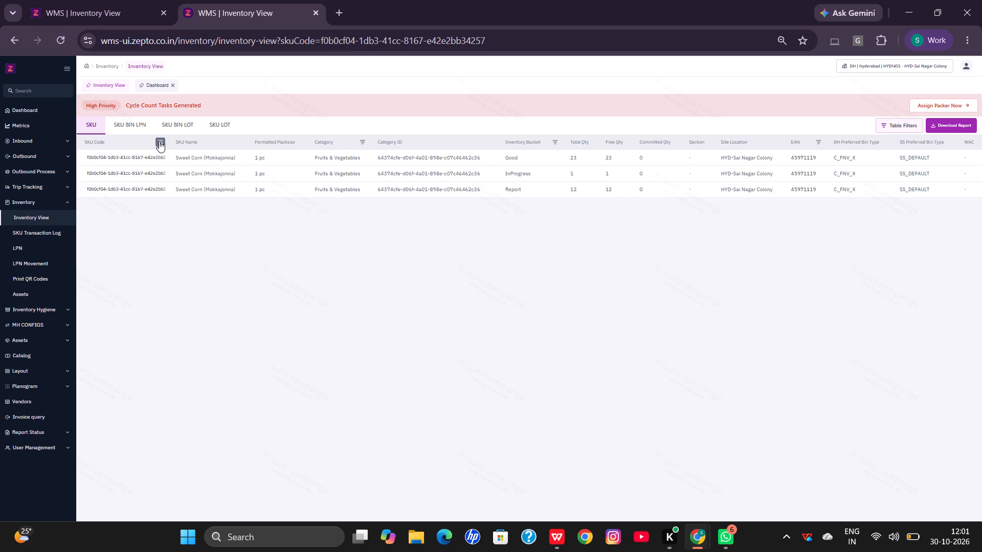
Copy the EAN 45971119 from the Sweet Corn InProgress row and generate a QR code for it.
triple_click(785, 178, "ctrl")
key("ctrl+c")
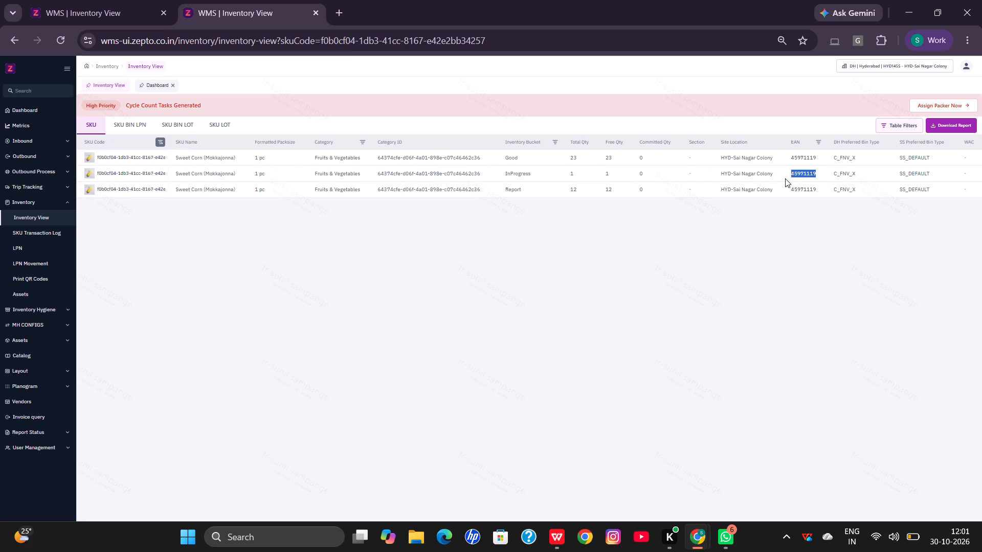
key("ctrl+c")
right_click(657, 263, "ctrl")
left_click(709, 429, "ctrl")
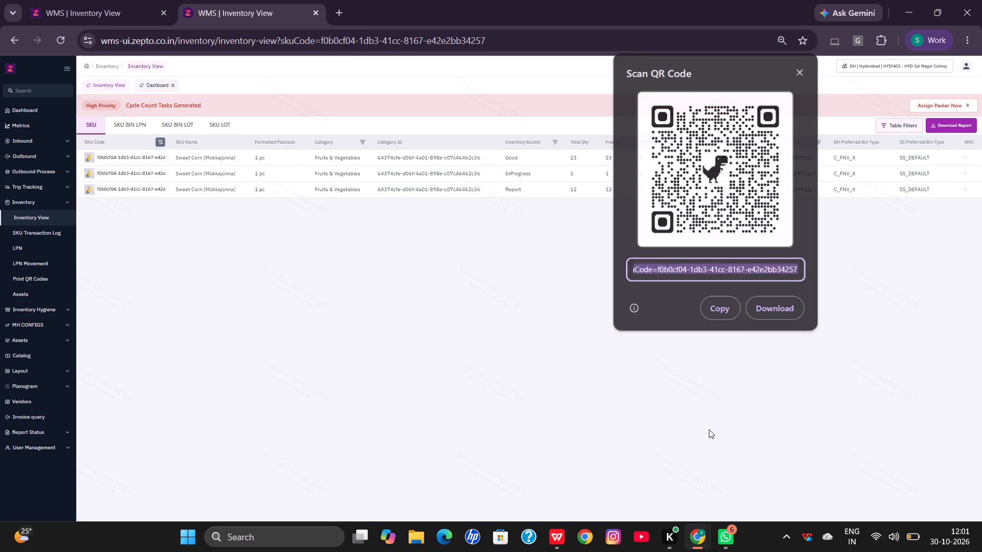
key("ctrl+v")
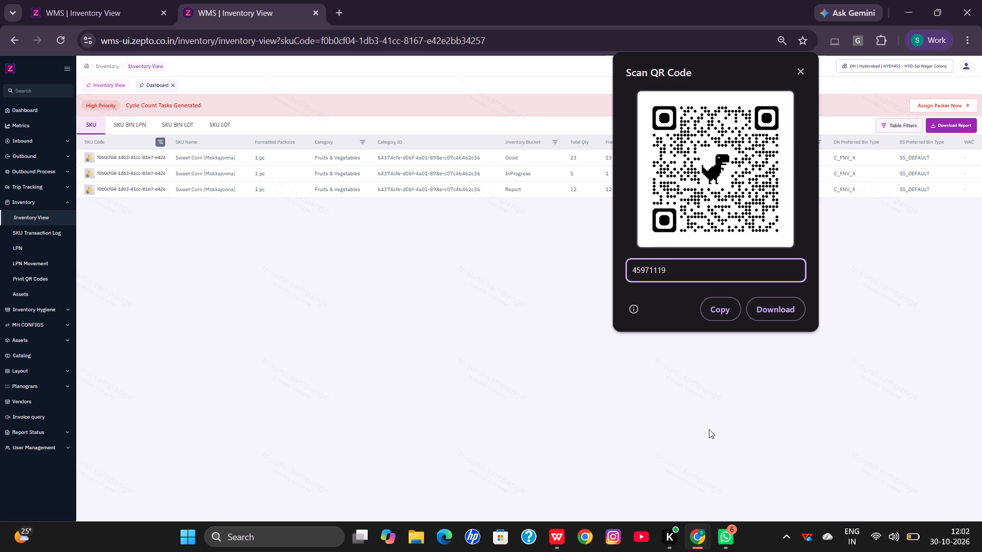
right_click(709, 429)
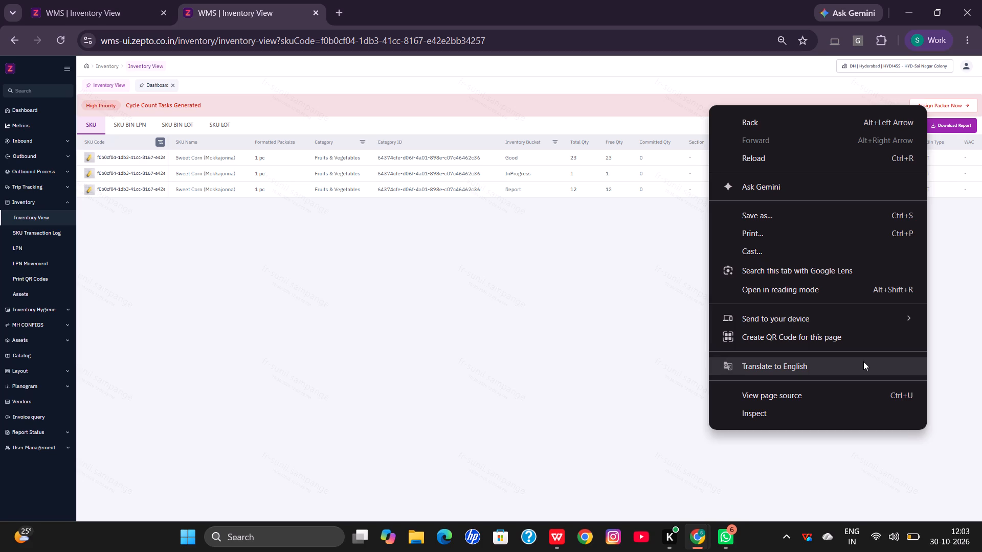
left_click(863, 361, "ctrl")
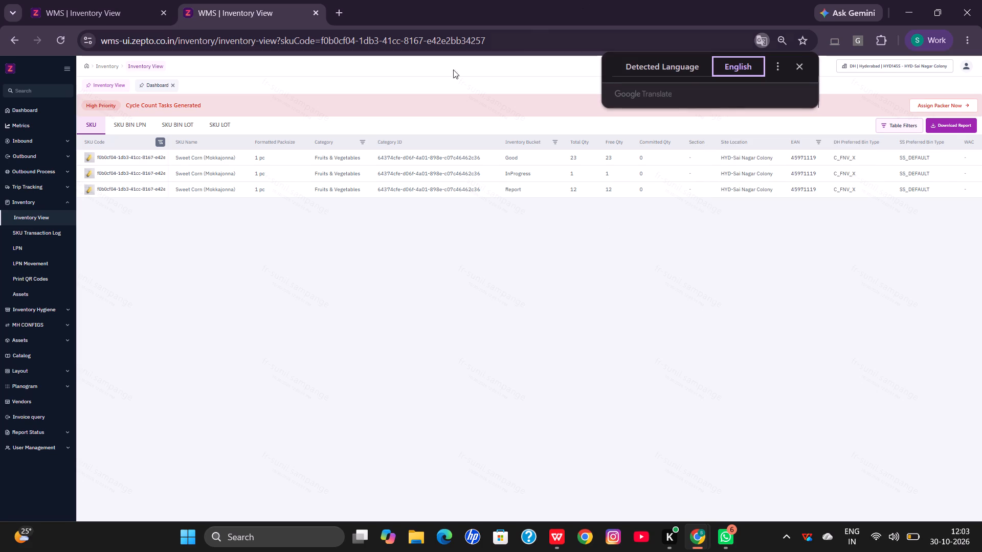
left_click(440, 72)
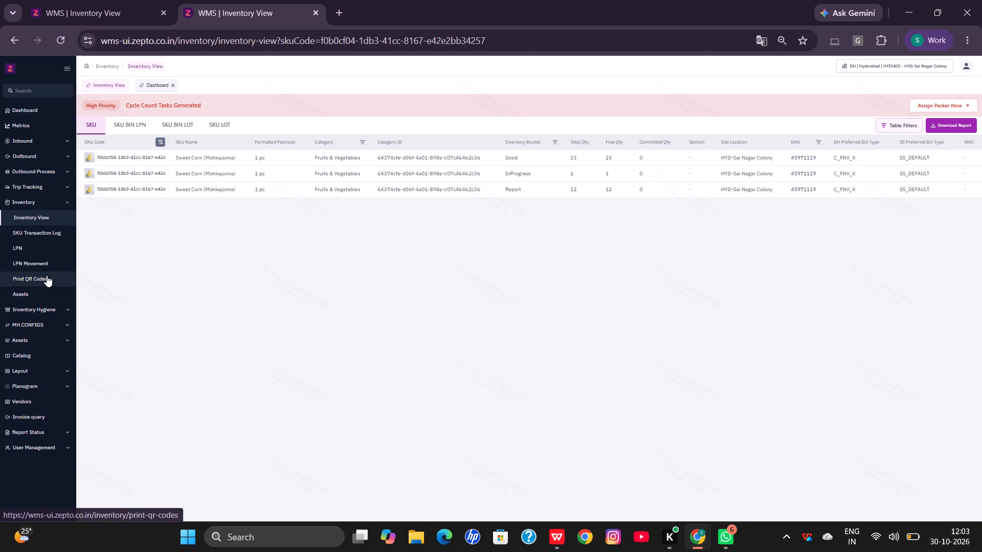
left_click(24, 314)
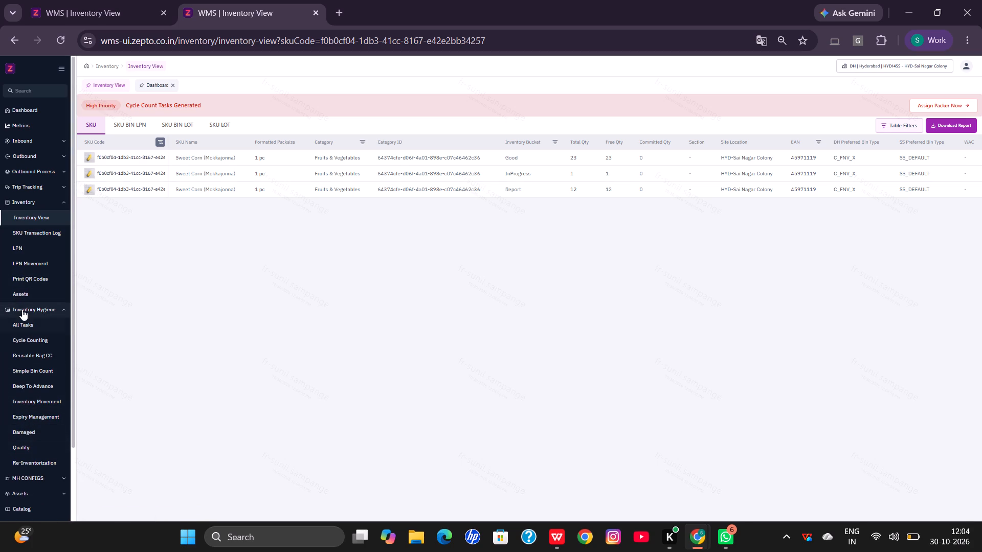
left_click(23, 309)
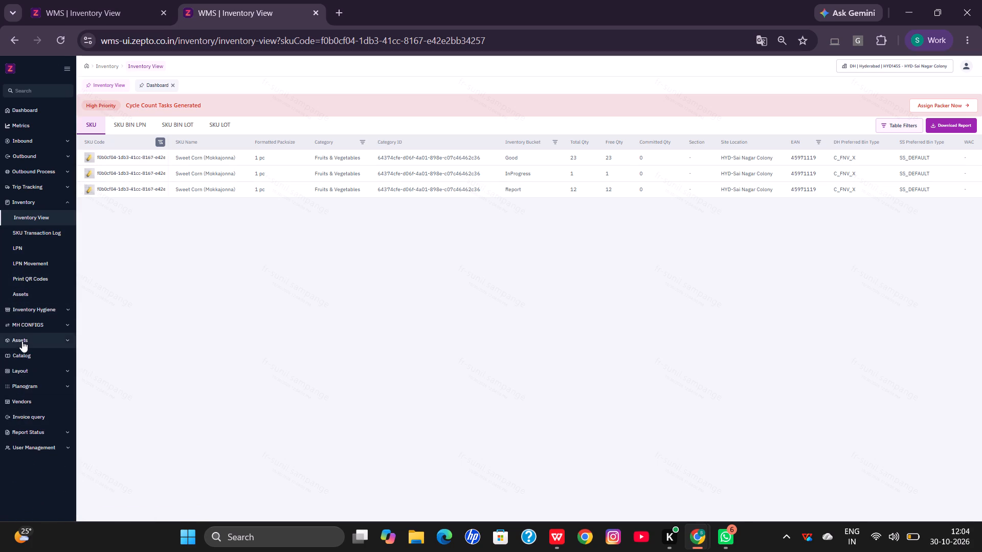
Open the Reusable Bag View under Assets and filter the bags by status OCCUPIED.
left_click(22, 341)
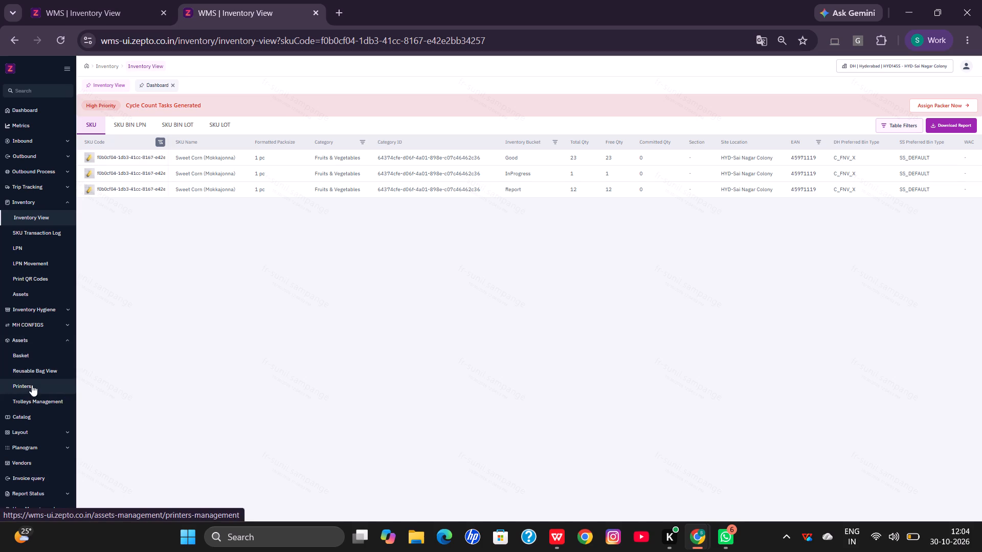
left_click(30, 372)
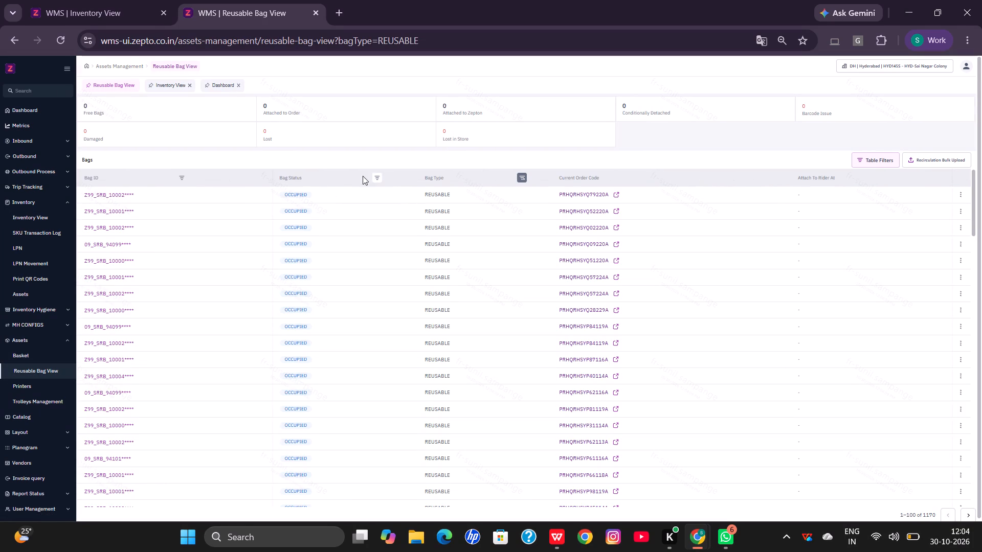
left_click(376, 178)
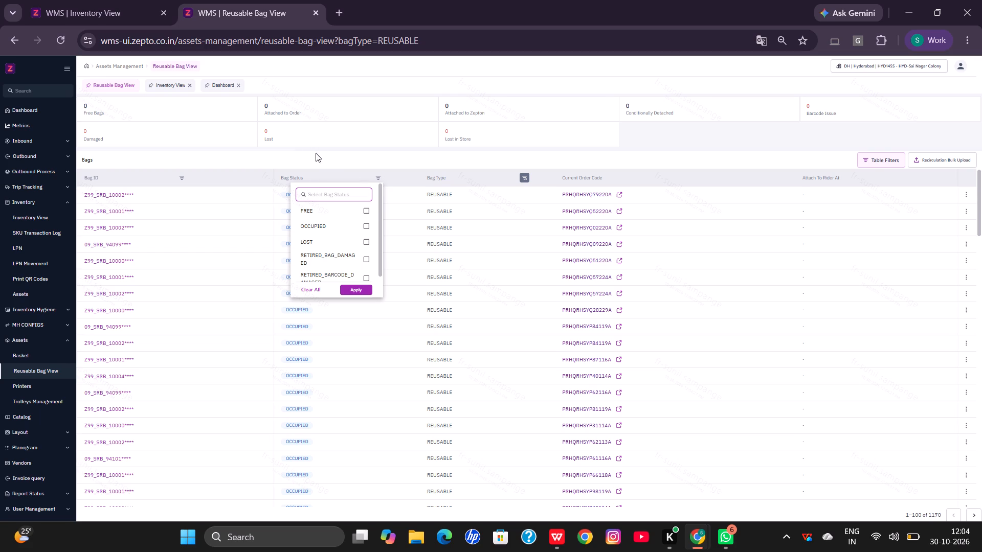
left_click(358, 224)
key("Return")
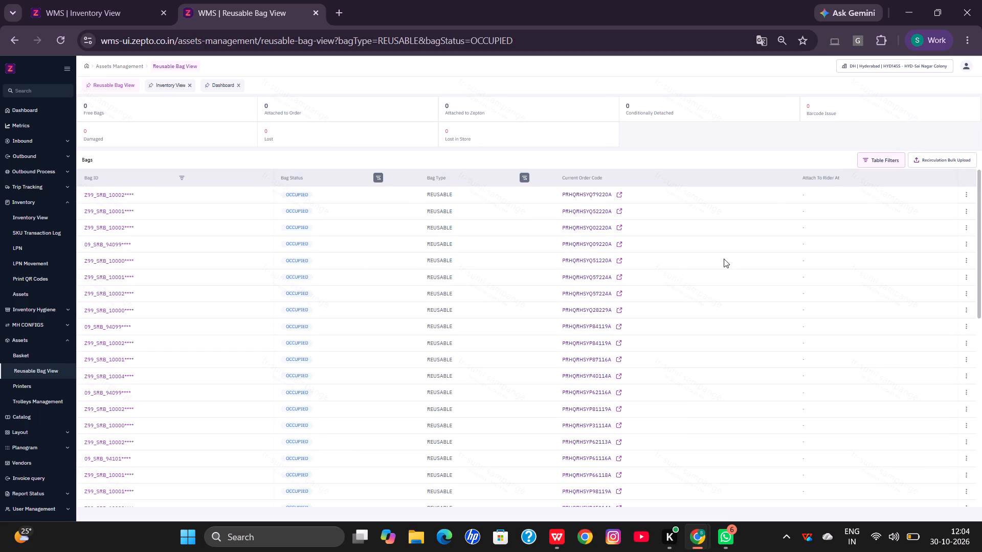
Detach the first listed reusable bag, Z99_SRB_100025476, from its order with detachment type Detached.
left_click(963, 201)
left_click(967, 195)
key("Tab")
key("Tab")
key("Return")
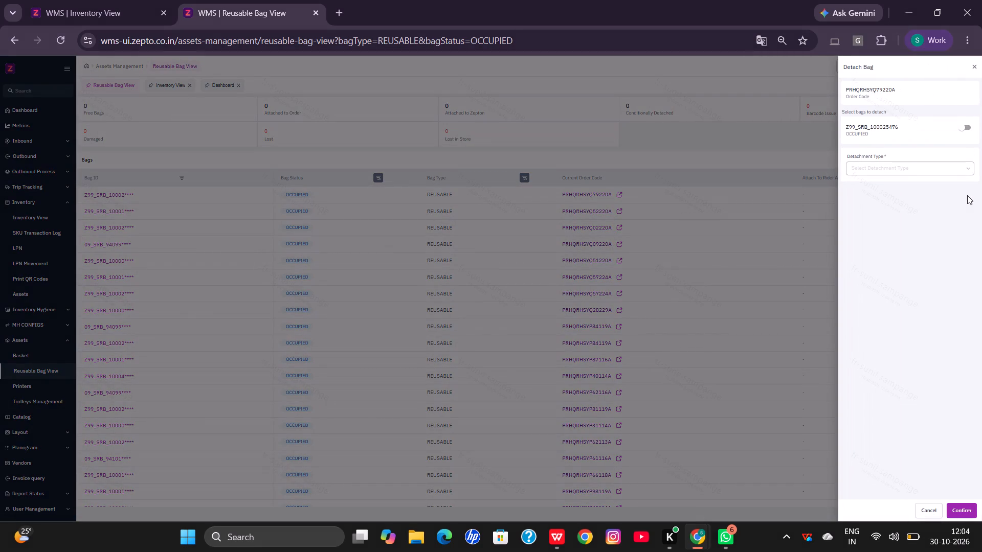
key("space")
key("Tab")
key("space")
key("Tab")
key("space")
key("Tab")
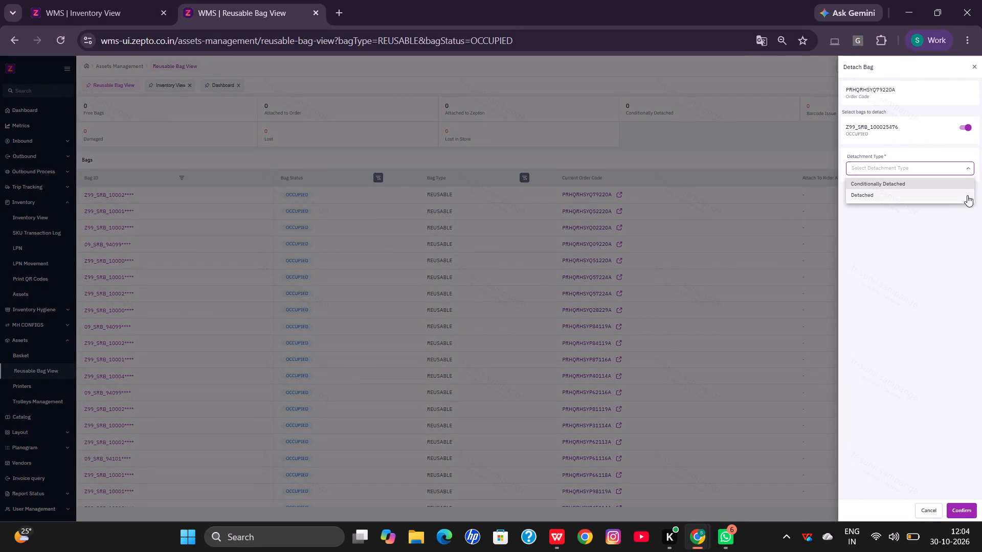
key("Down")
key("Return")
key("Tab")
key("Tab")
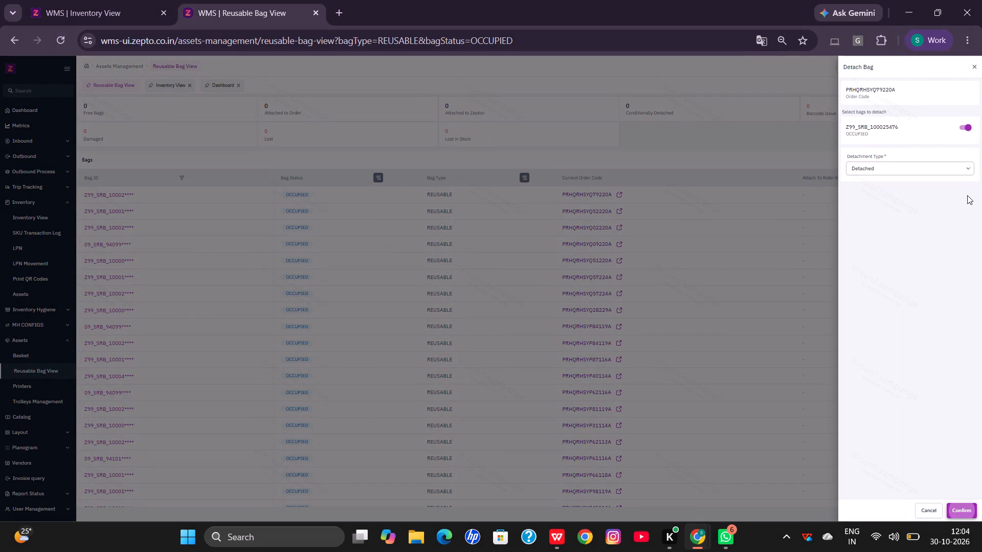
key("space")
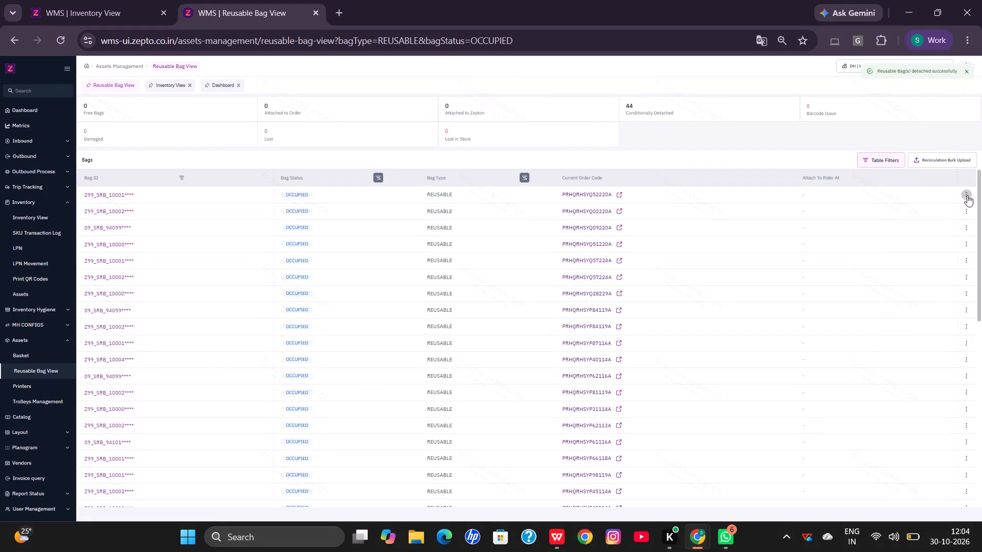
Switch to the window showing the inbound putaway details, open Customer Orders and filter by status PICKING_IN_PROGRESS.
key("ctrl+Tab")
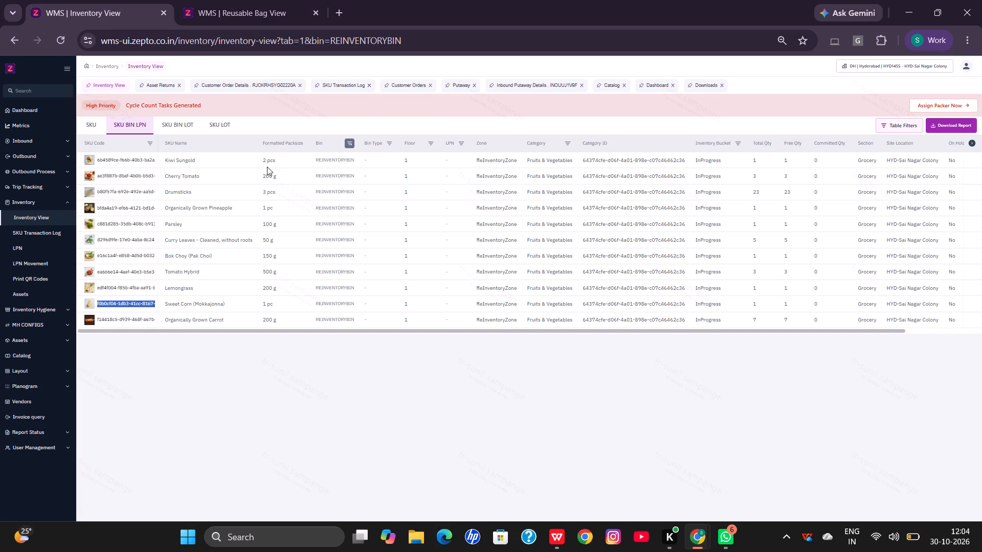
key("ctrl+Tab")
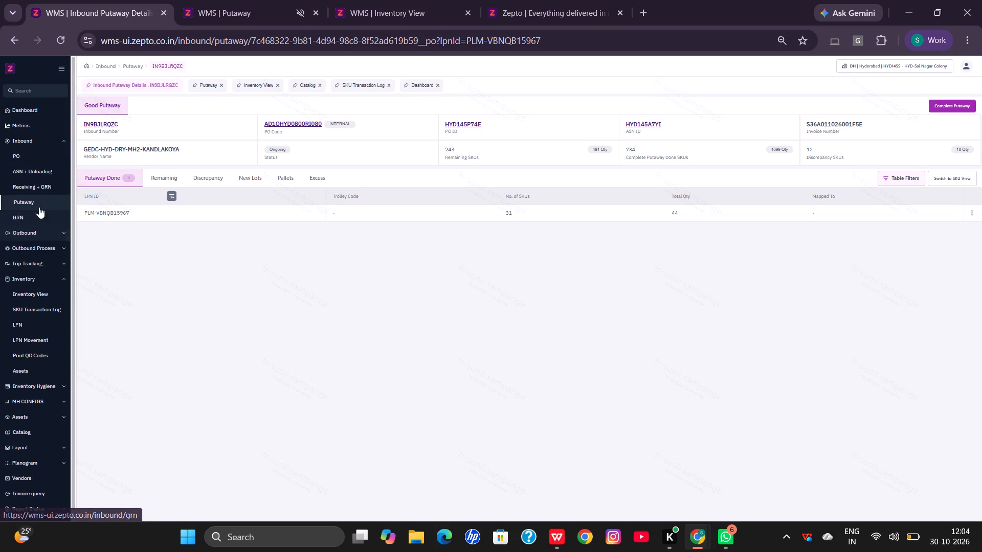
left_click(21, 228)
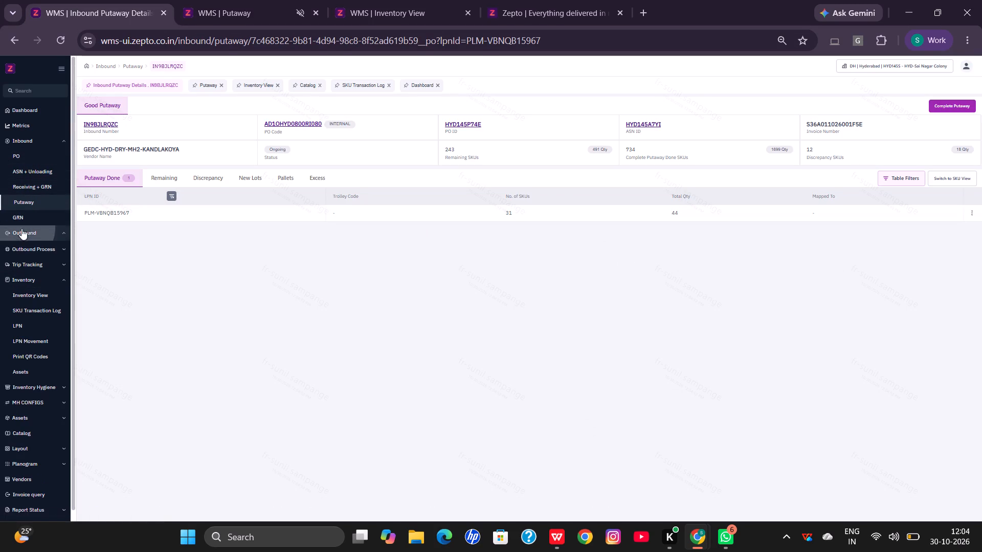
left_click(30, 266)
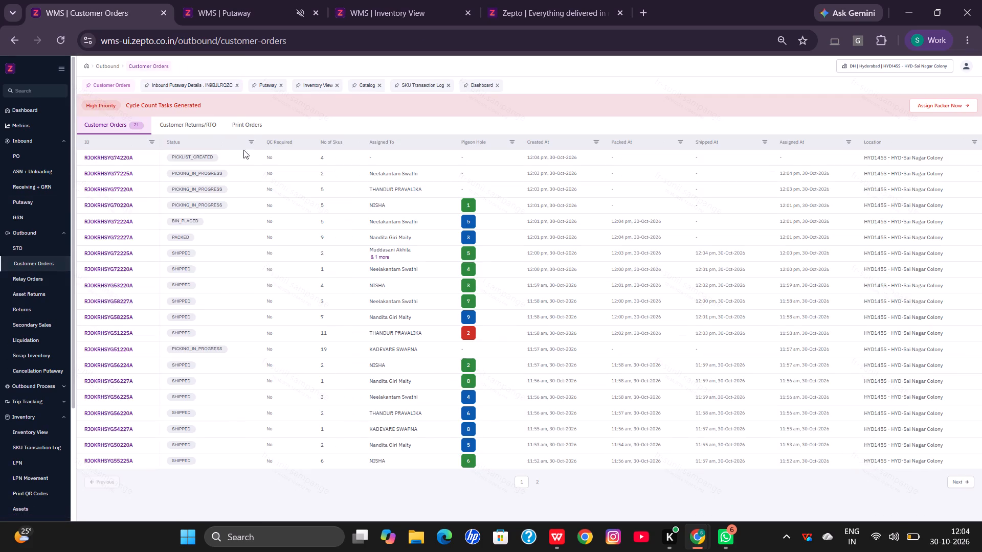
left_click(251, 144)
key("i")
key("BackSpace")
key("BackSpace")
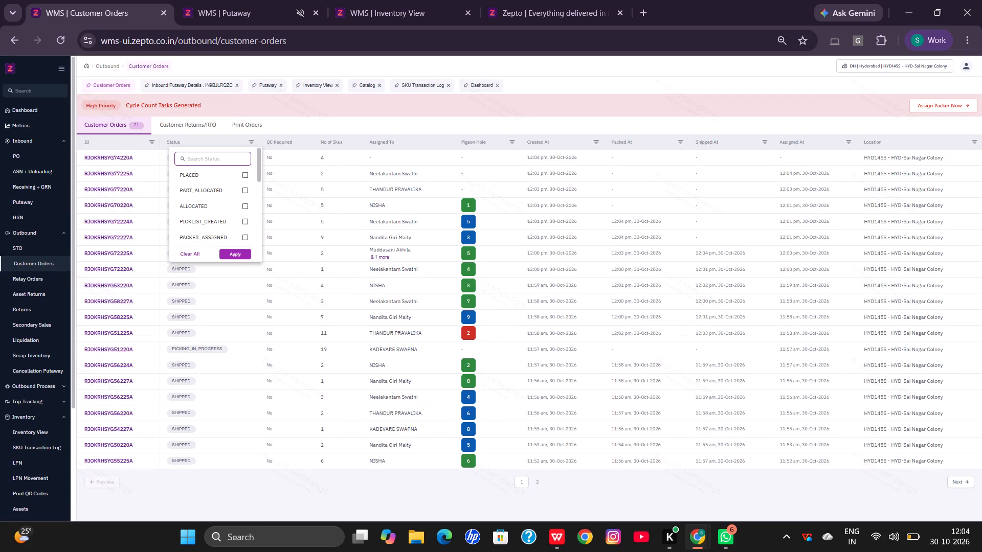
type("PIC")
left_click(224, 183)
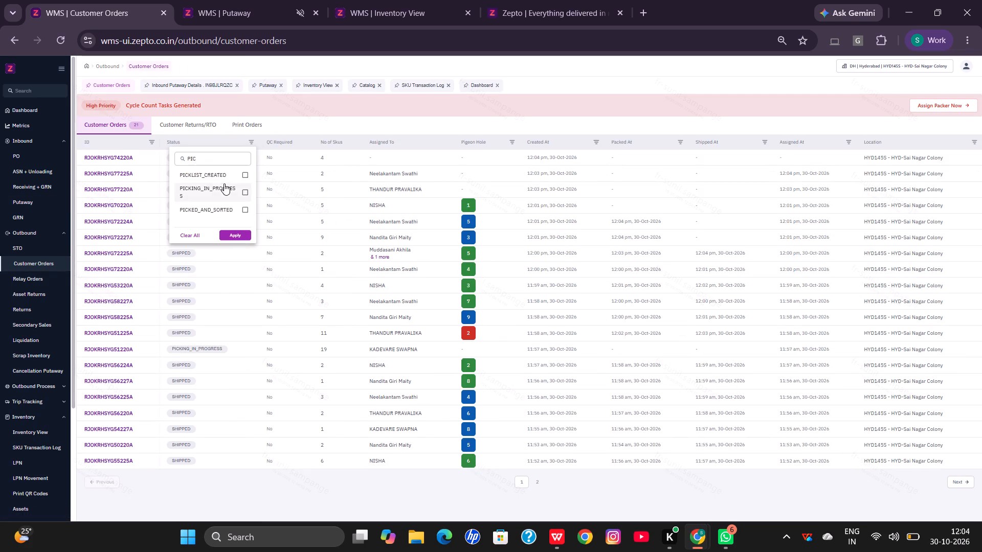
key("Return")
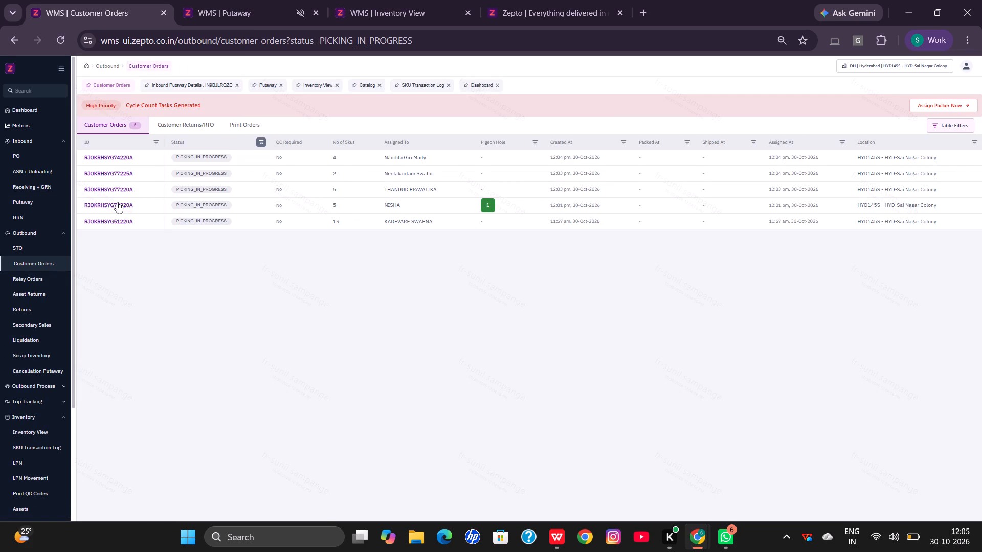
left_click(115, 203)
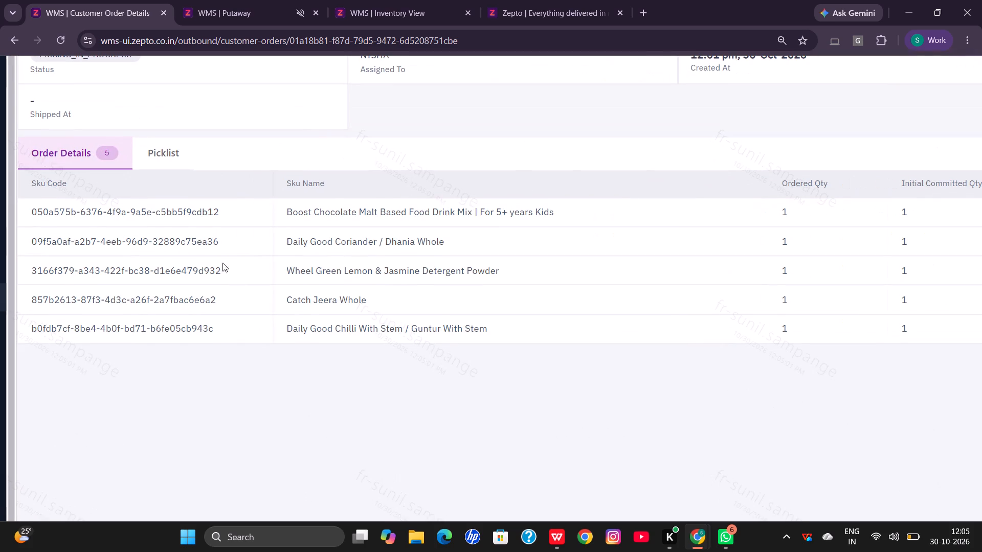
triple_click(152, 266, "ctrl")
key("ctrl+c")
key("ctrl+c")
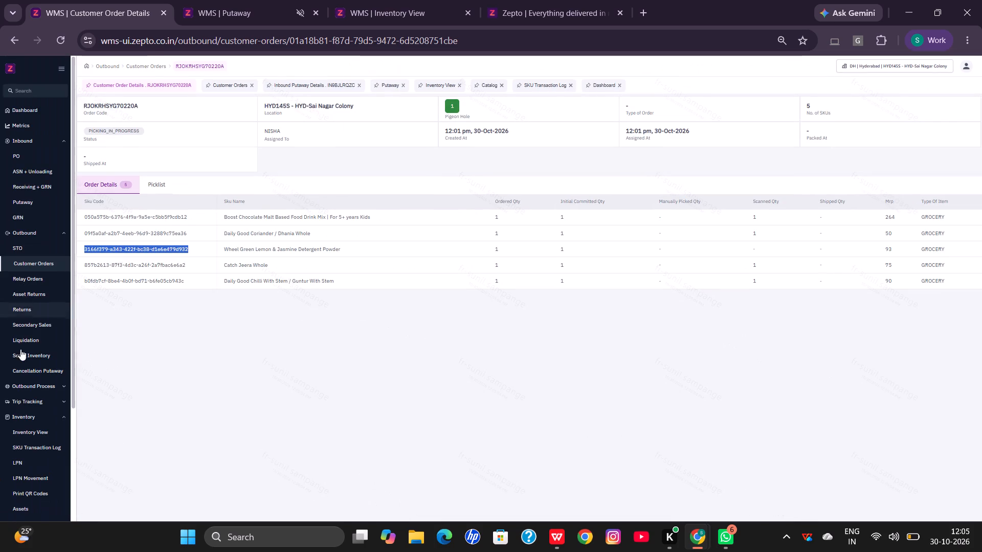
Open the Inventory View and filter the SKU list by the copied detergent powder SKU code.
left_click(53, 433, "ctrl")
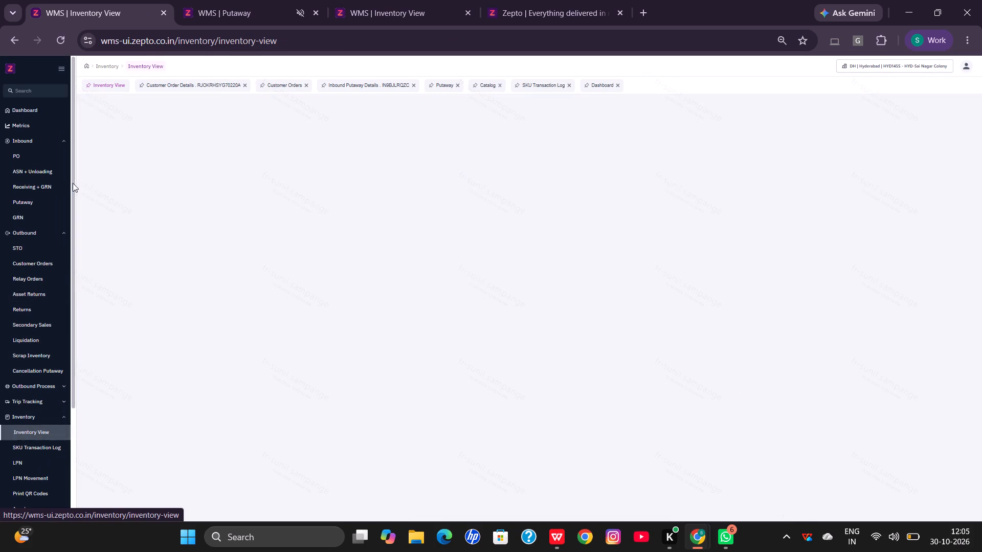
left_click(151, 137, "ctrl")
key("ctrl+v")
key("ctrl+Return")
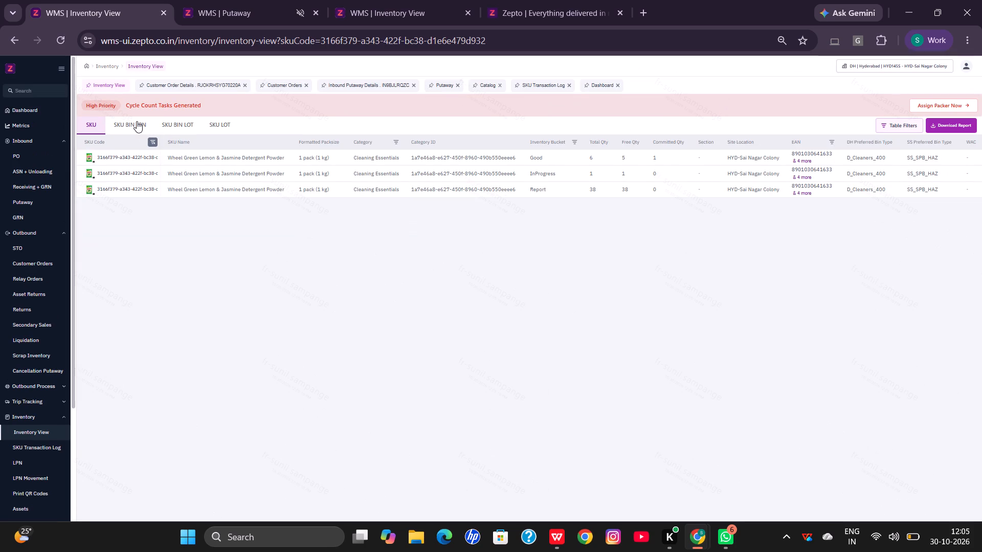
Filter the SKU BIN LPN inventory list by the same detergent powder SKU code to check its bins.
left_click(137, 121, "ctrl")
left_click(146, 141, "ctrl")
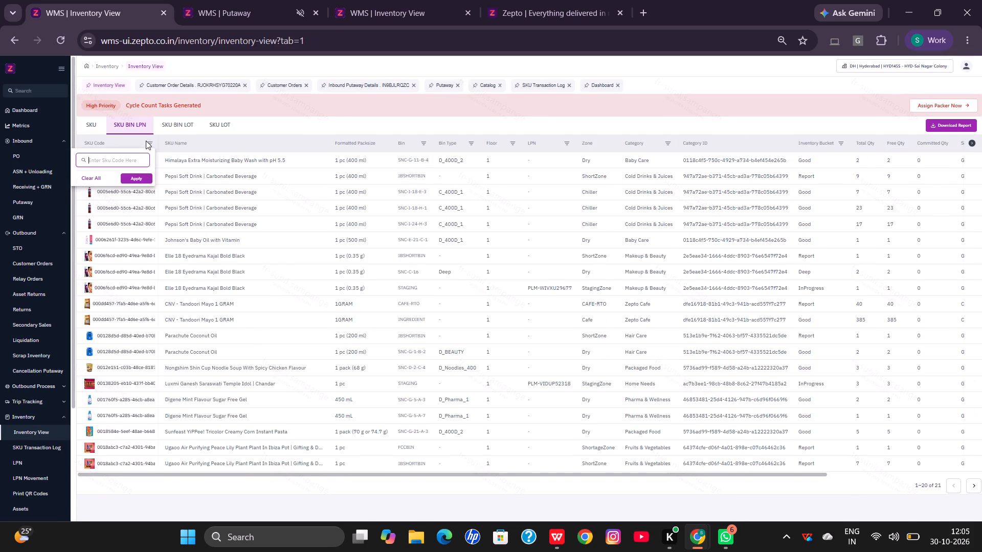
key("ctrl+v")
key("ctrl+period")
key("ctrl+Return")
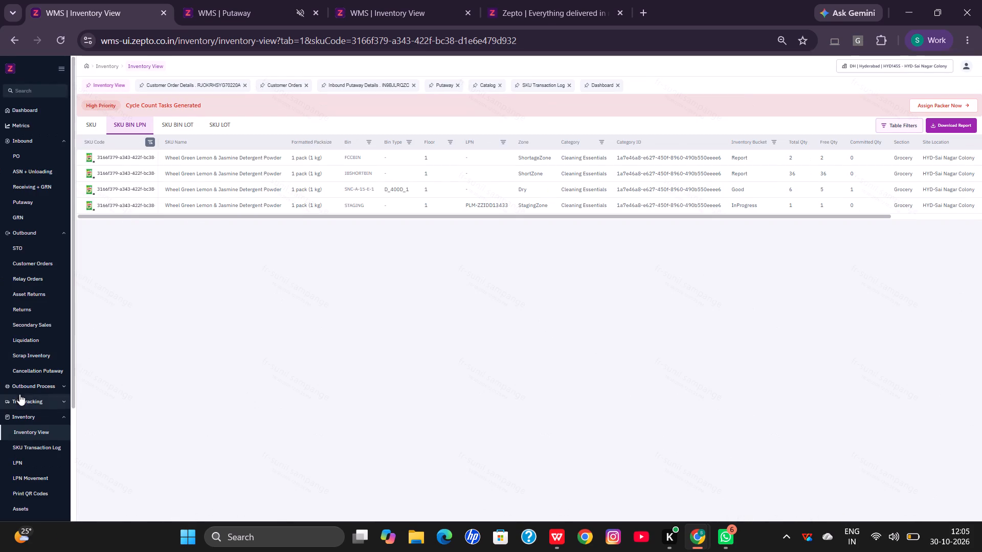
Open the SKU Transaction Log and filter it by the copied Wheel detergent powder SKU code.
left_click(51, 453)
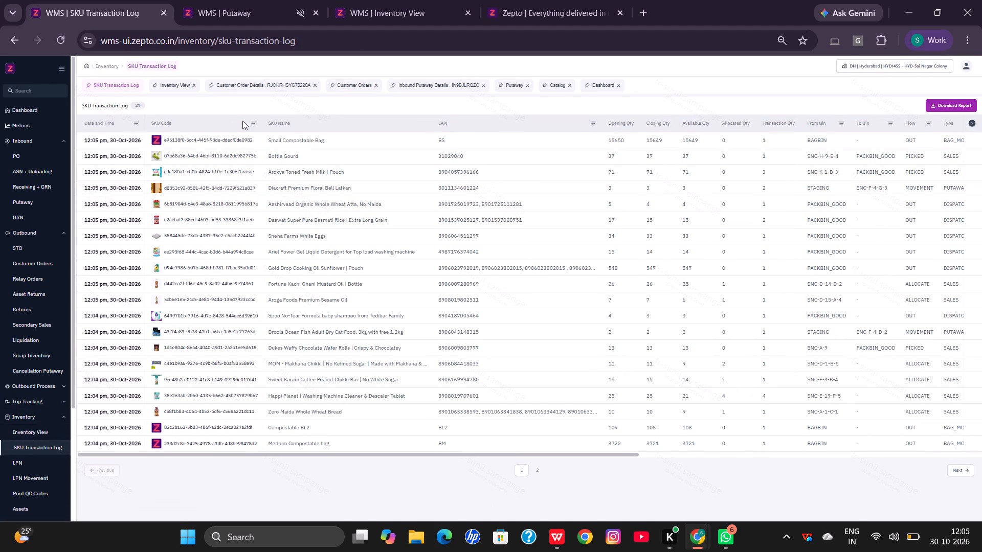
left_click(242, 121, "ctrl")
left_click(247, 121, "ctrl")
left_click(252, 122, "ctrl")
key("ctrl+v")
key("ctrl+Return")
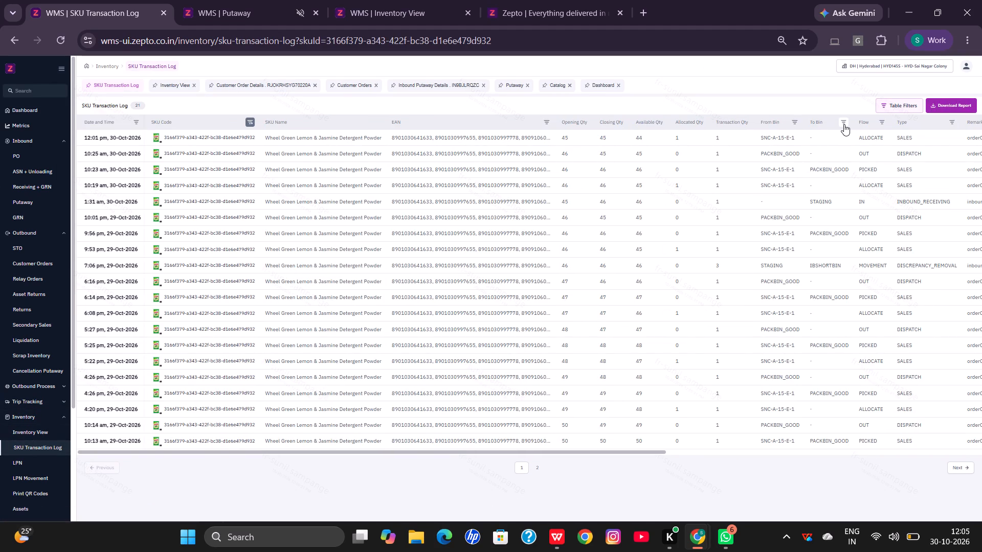
Filter the detergent powder's transaction log by the flow types ADJUSTMENT and ALLOCATE.
left_click(844, 124)
double_click(881, 122)
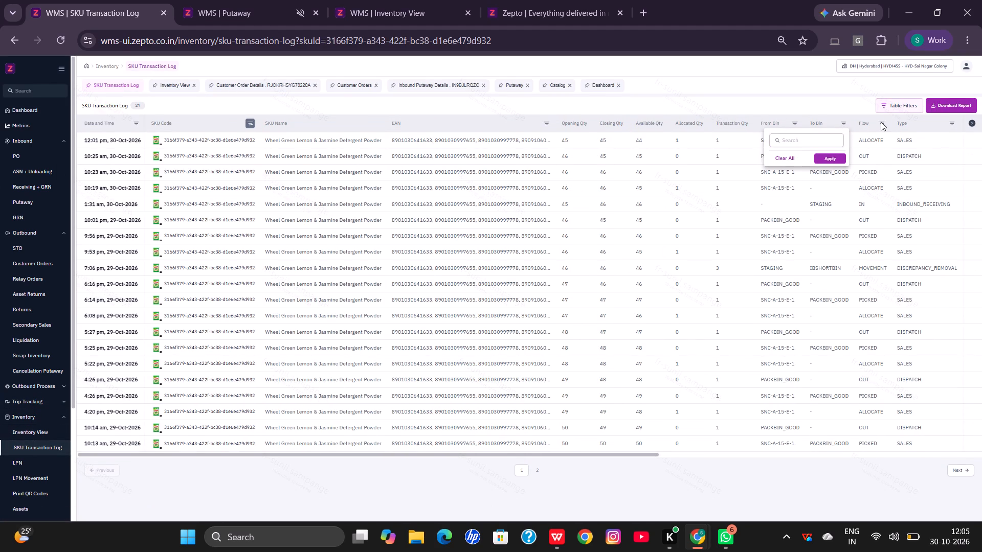
left_click(881, 122)
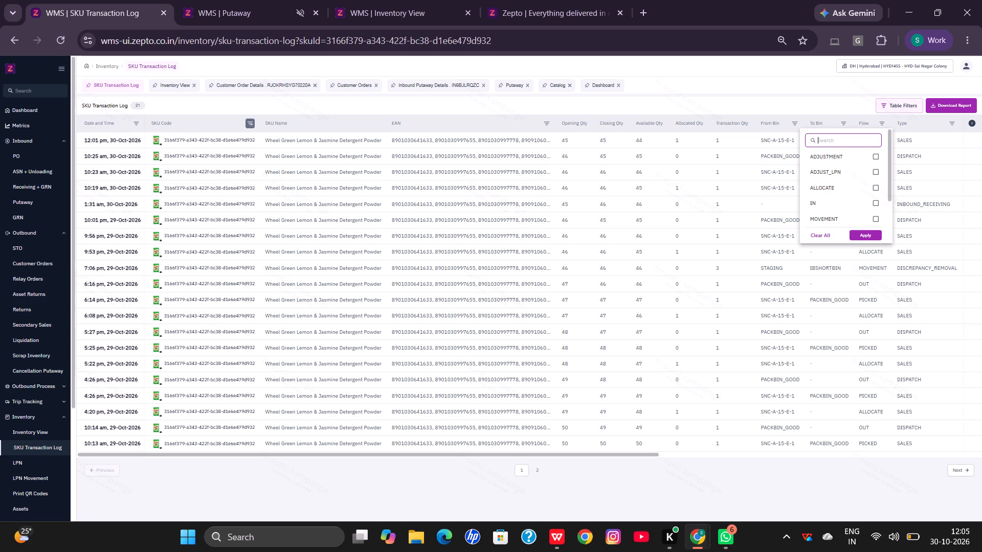
left_click(843, 156)
left_click(820, 187)
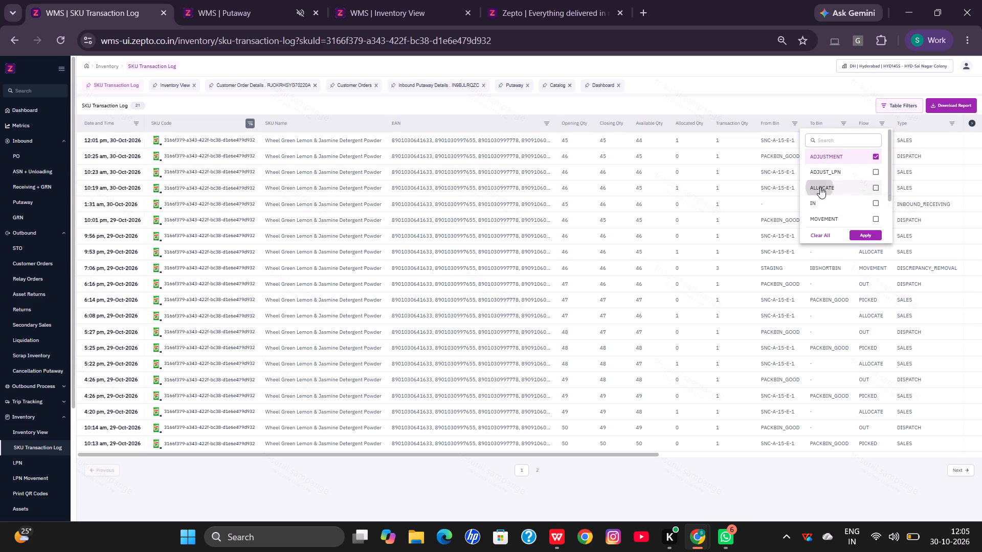
key("Return")
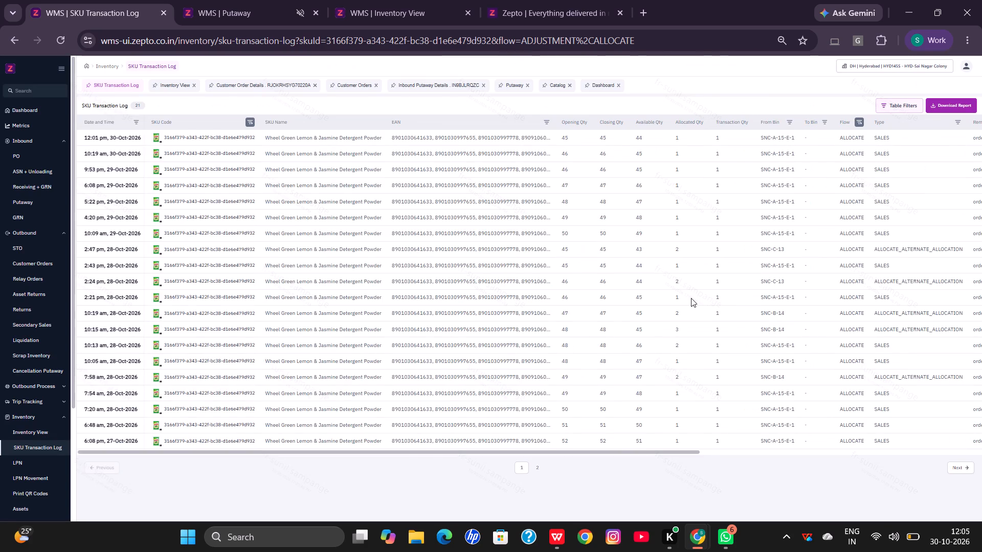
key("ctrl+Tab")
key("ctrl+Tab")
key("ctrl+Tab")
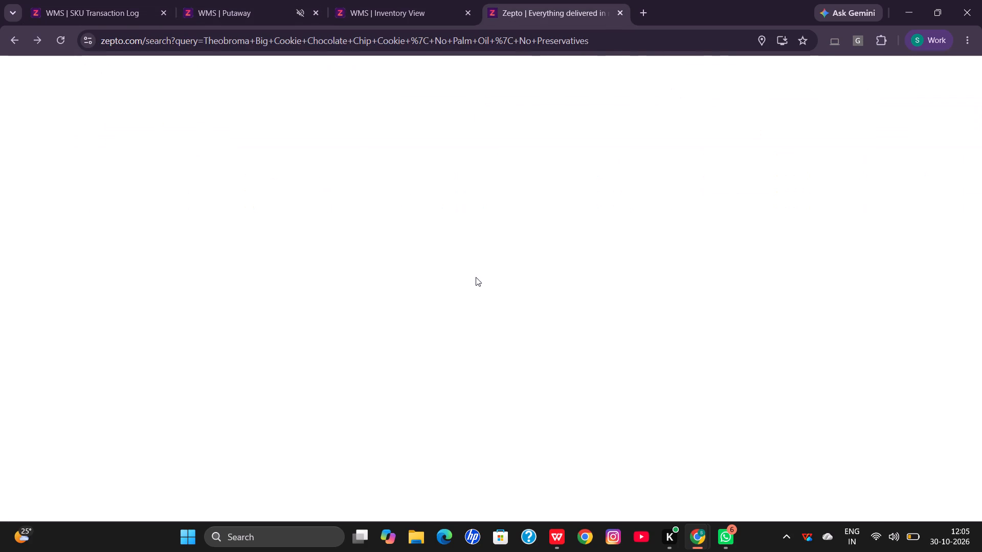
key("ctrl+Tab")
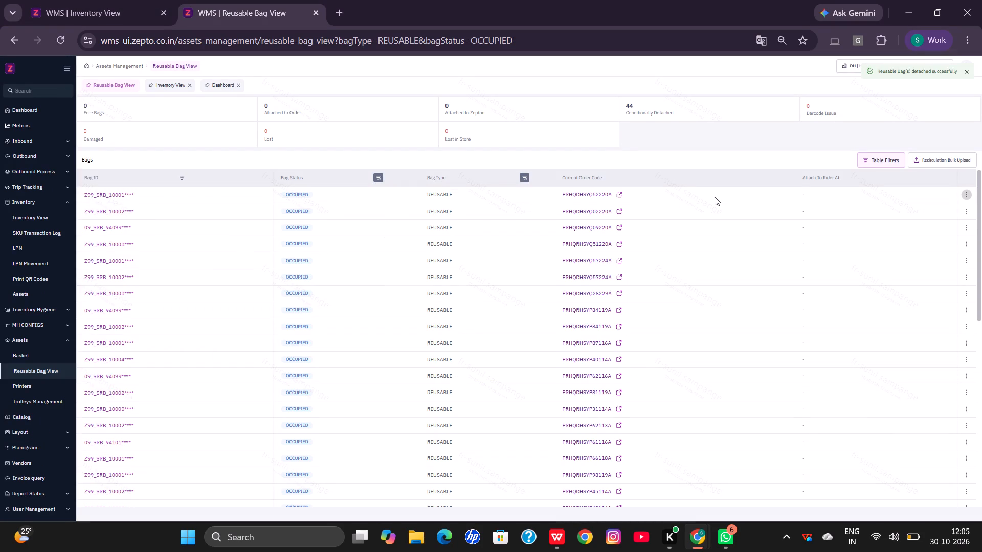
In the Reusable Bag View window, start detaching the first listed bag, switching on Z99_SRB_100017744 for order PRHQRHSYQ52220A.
key("Return")
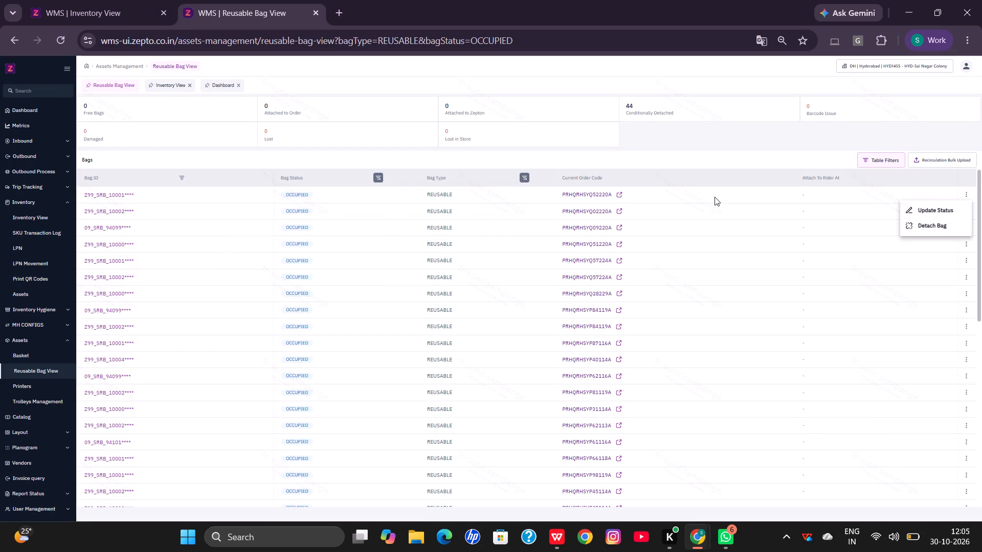
key("Tab")
key("Tab")
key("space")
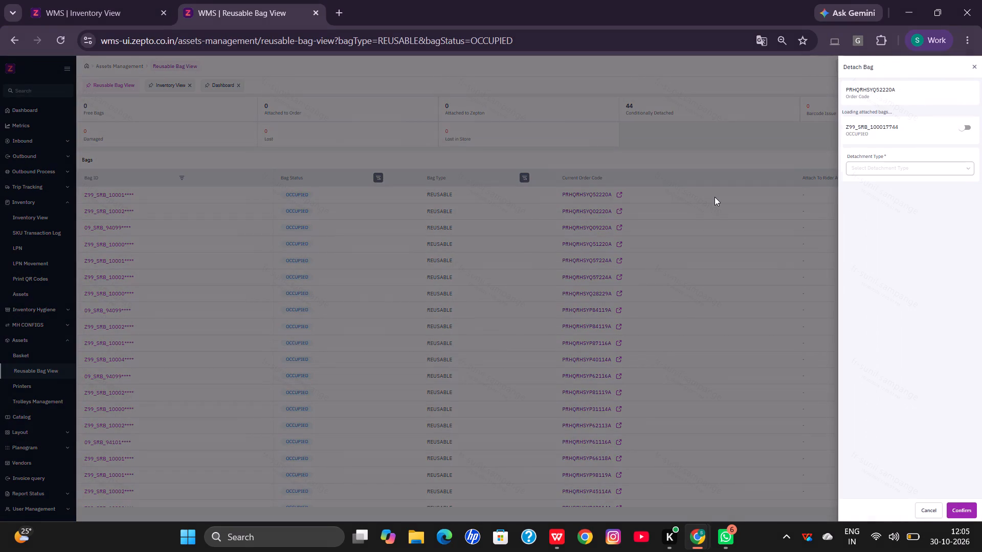
key("Tab")
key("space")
key("Tab")
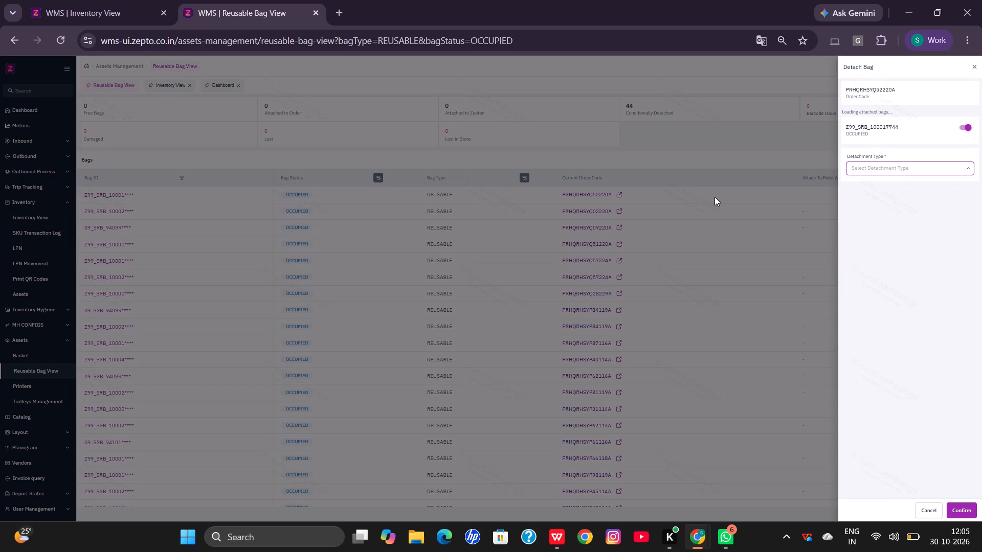